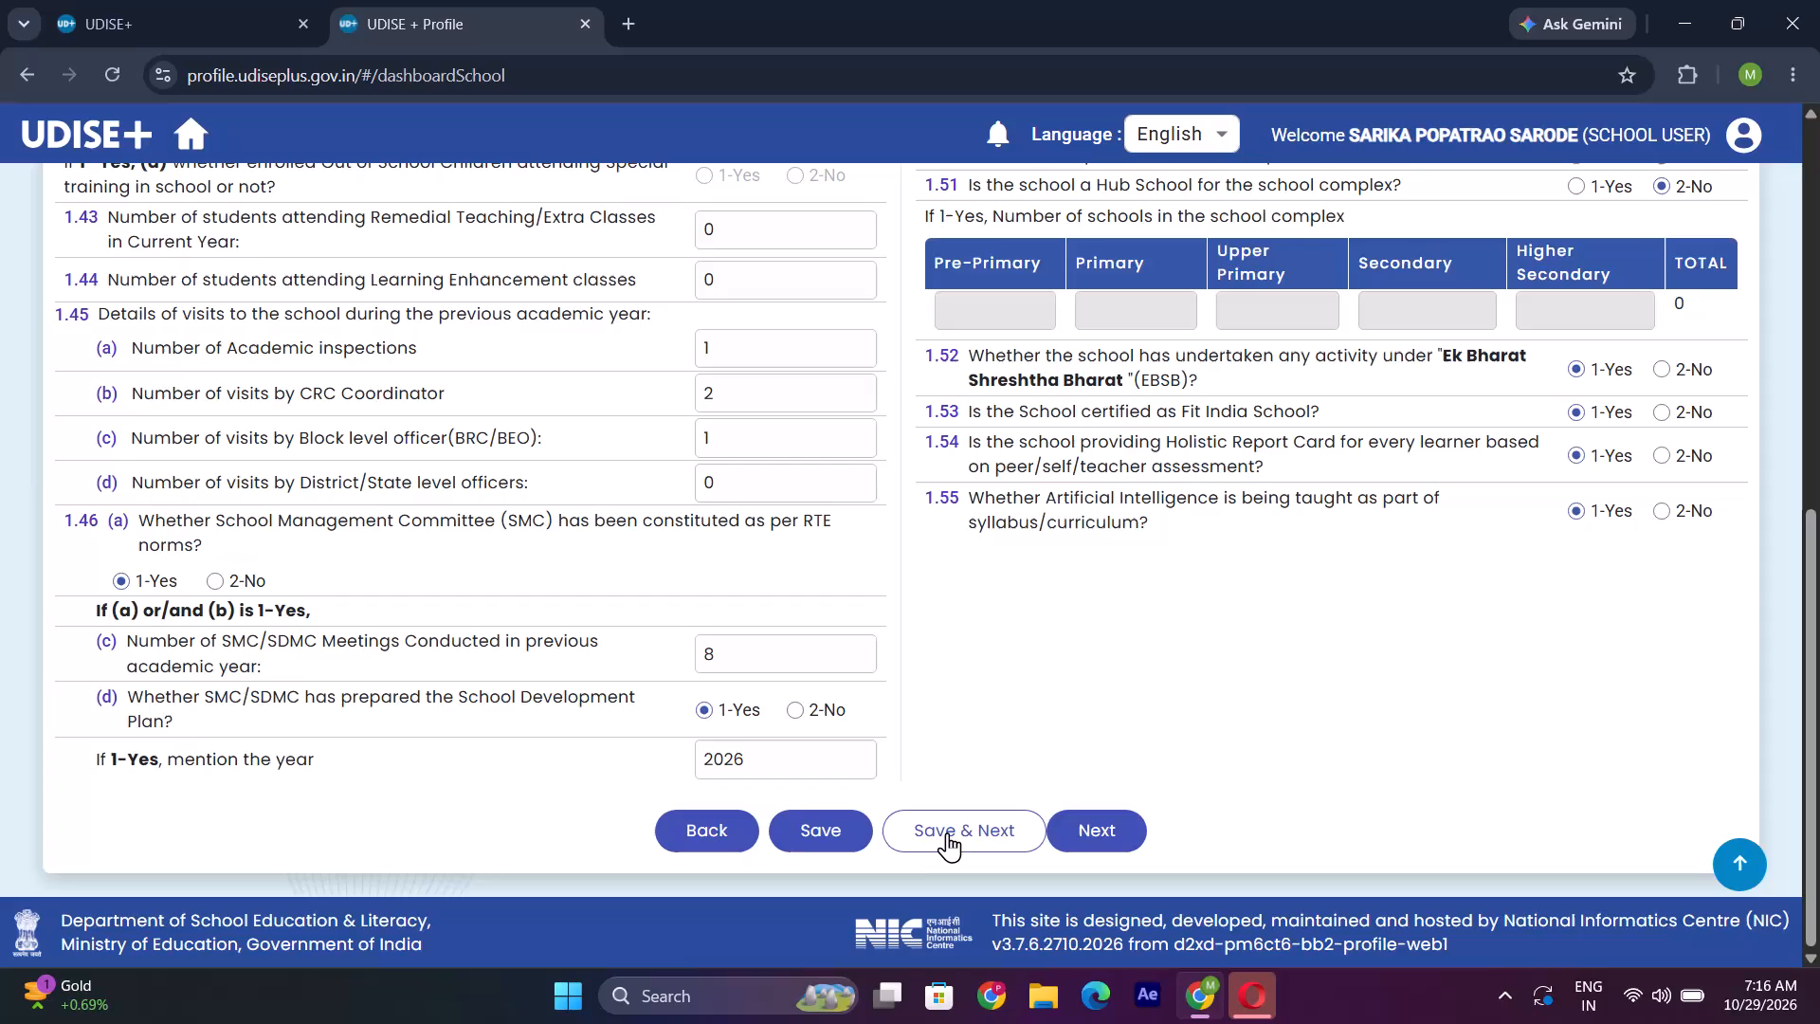
Save the section 1.40 to 1.55 entries and advance to section 1.56.
left_click(951, 831)
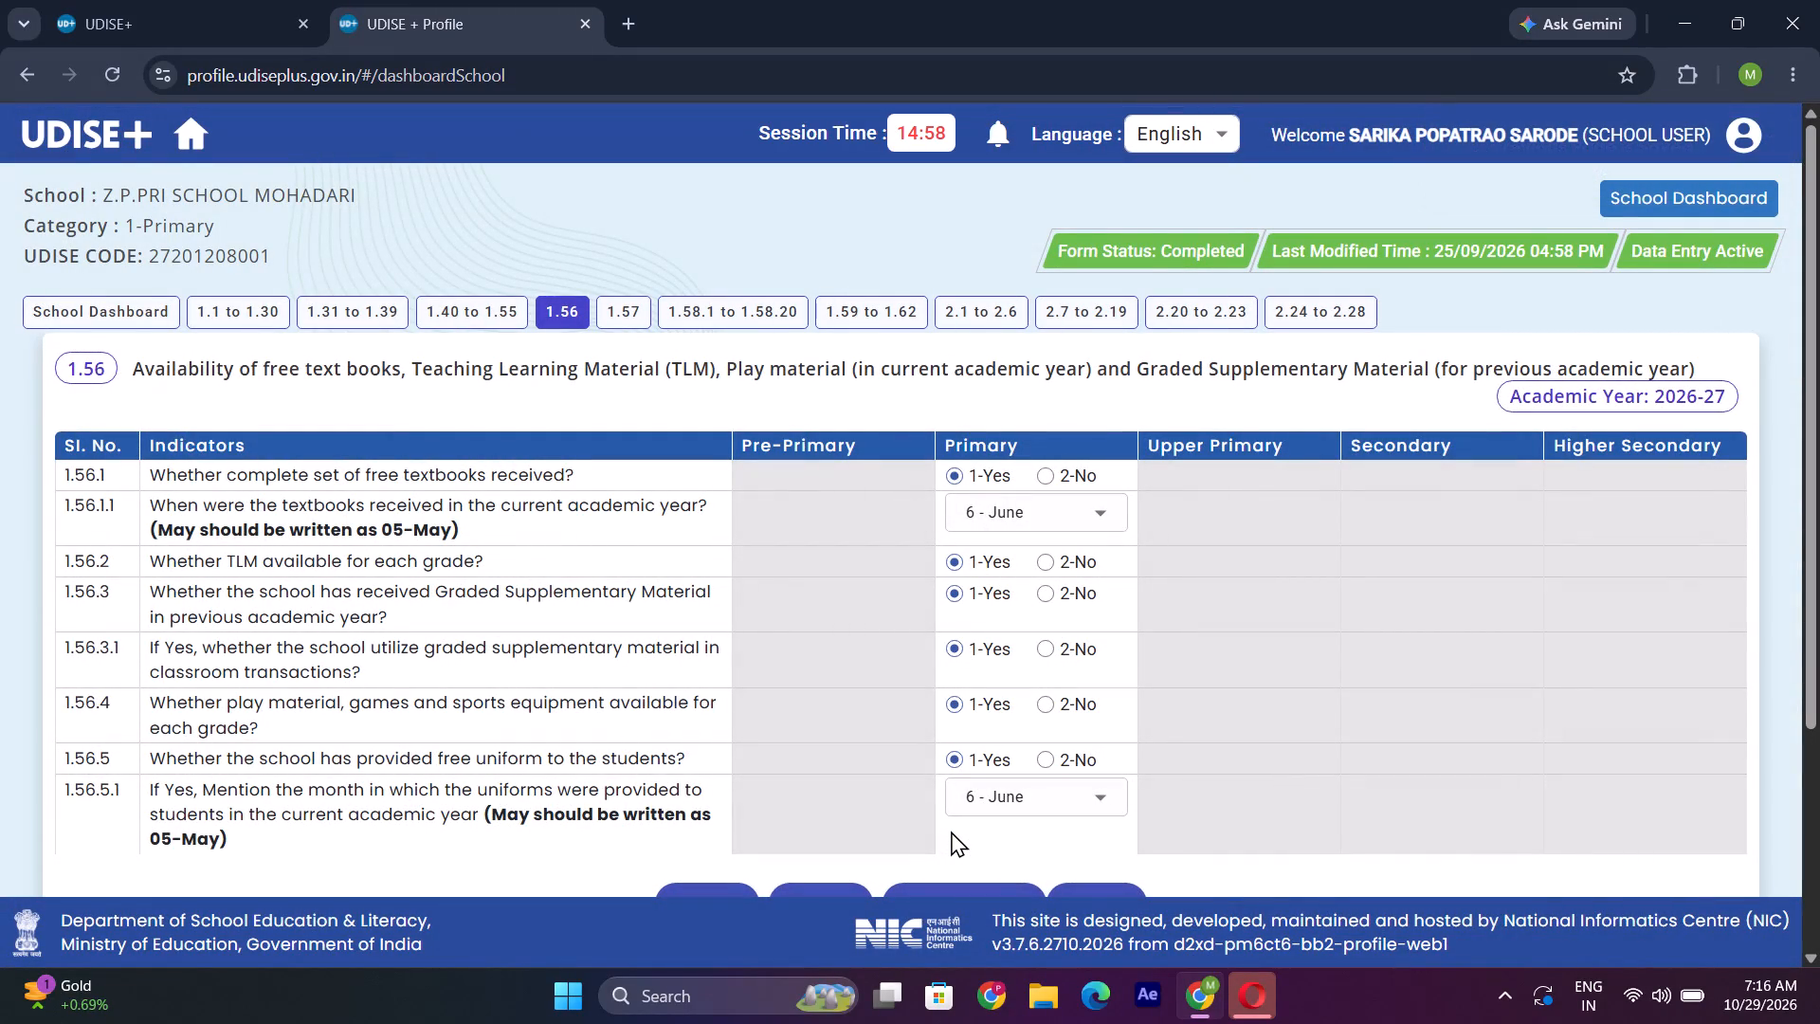
Save section 1.56 on free textbooks, TLM and play material, and advance to section 1.57.
left_click(1243, 795)
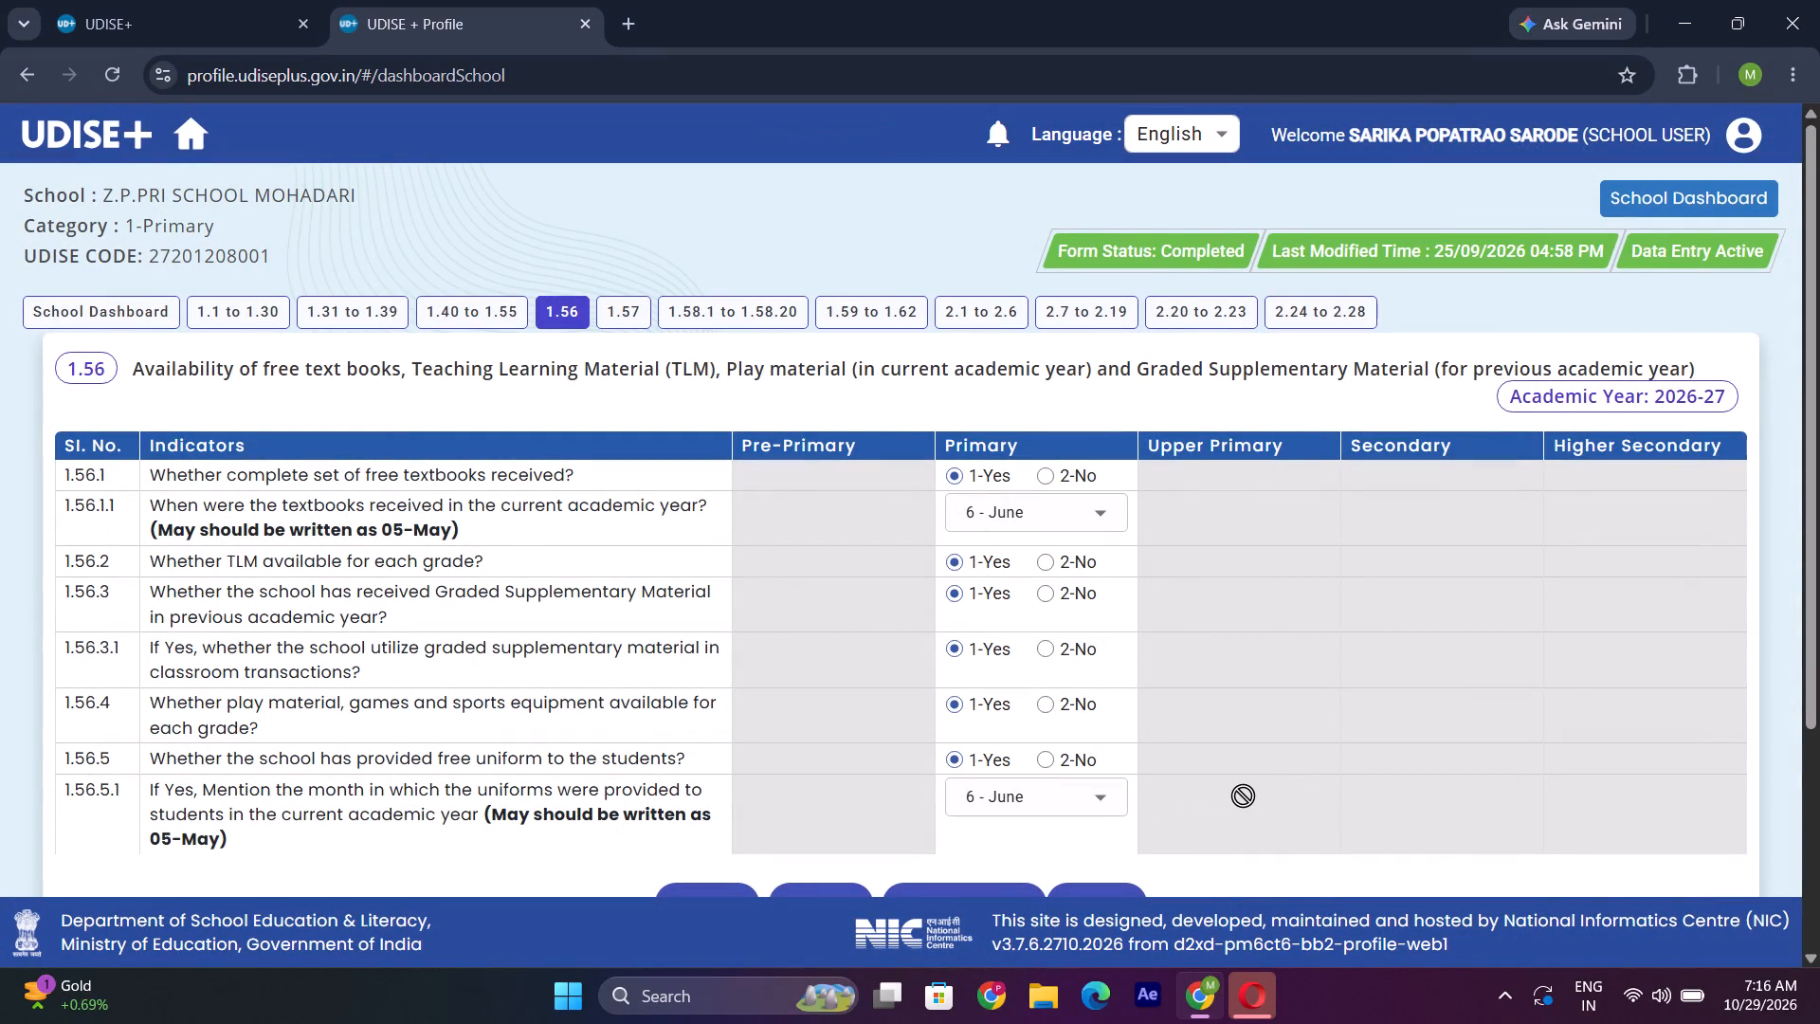
key("Down")
key("Down")
key("Down")
key("Down")
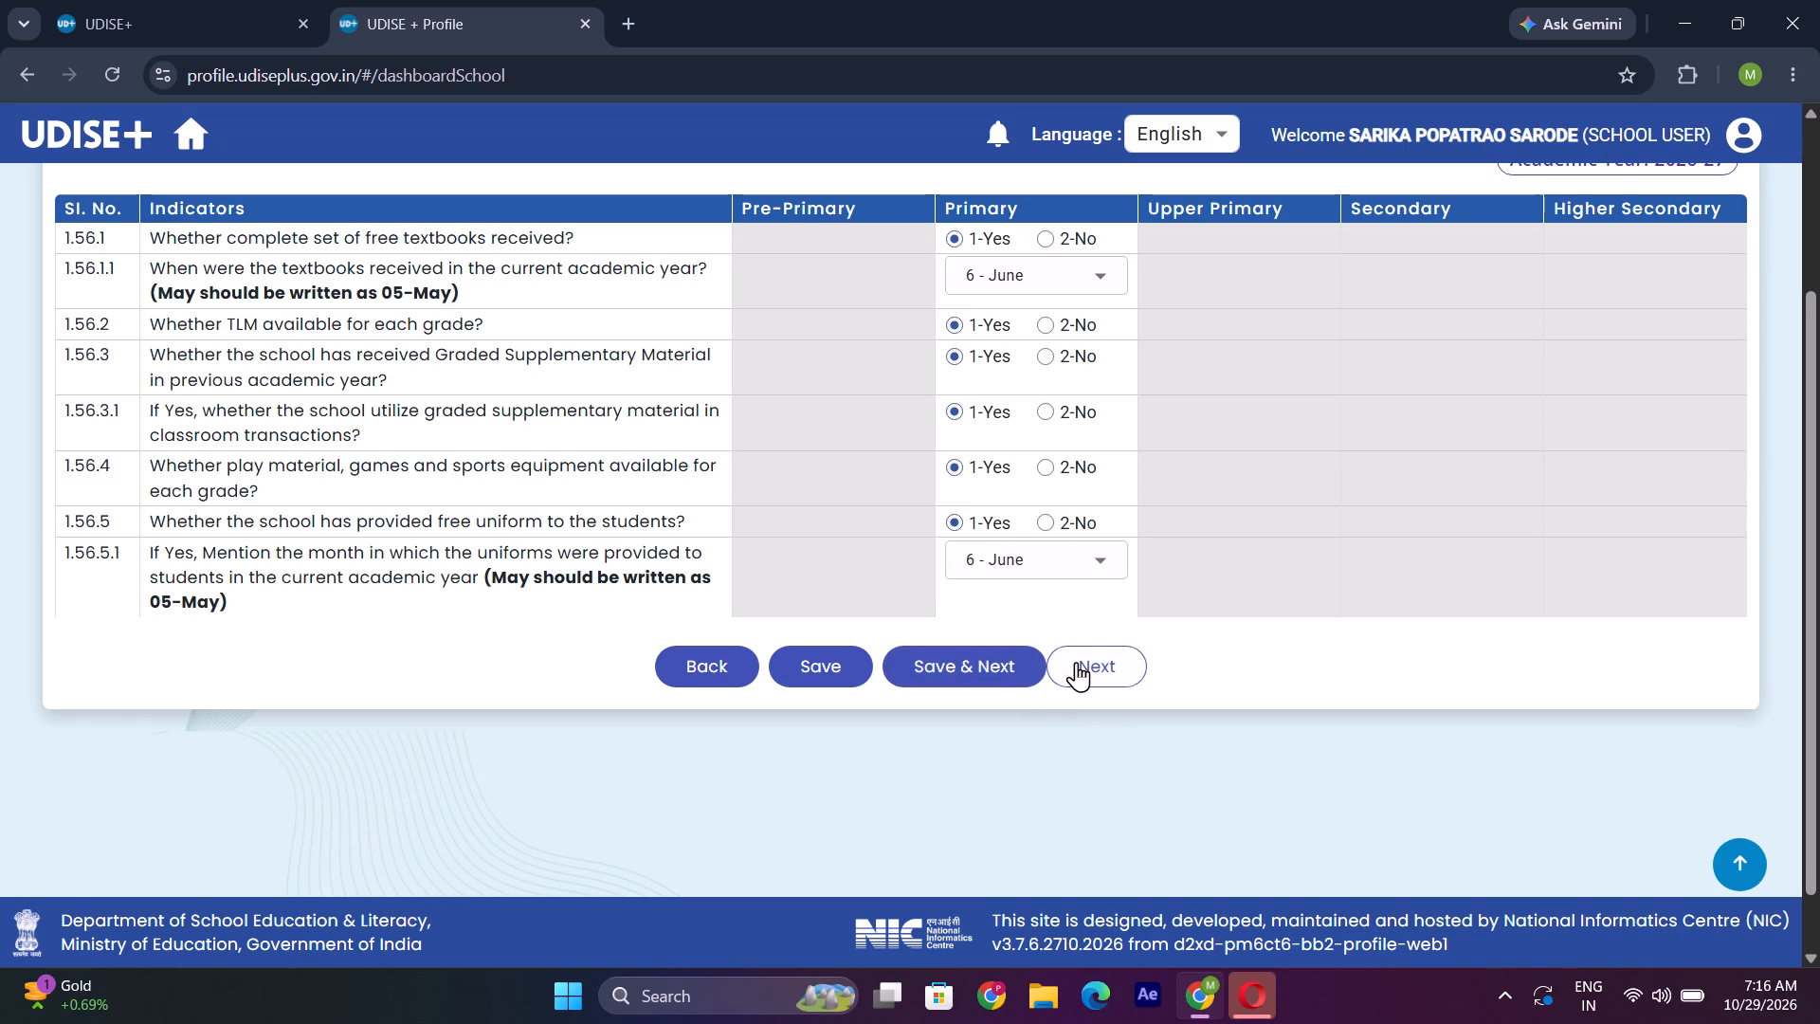
left_click(983, 670)
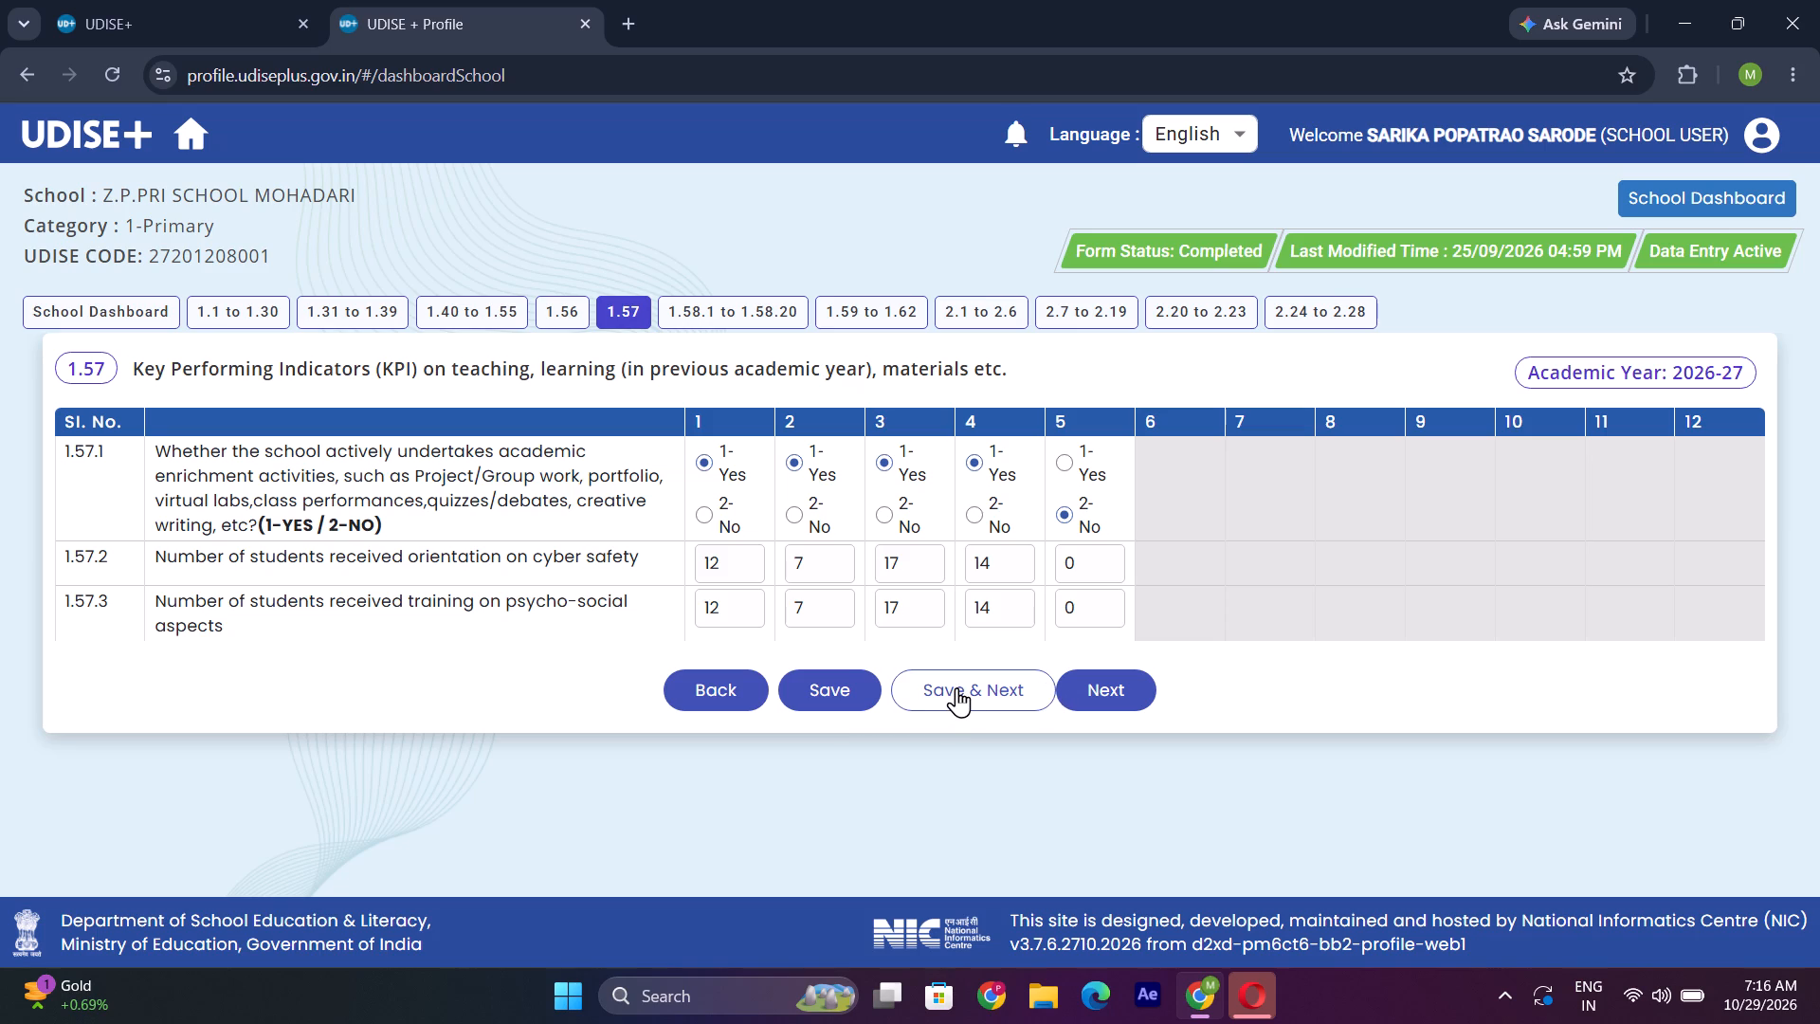
Save the section 1.57 Key Performing Indicators and advance to section 1.58.
left_click(956, 687)
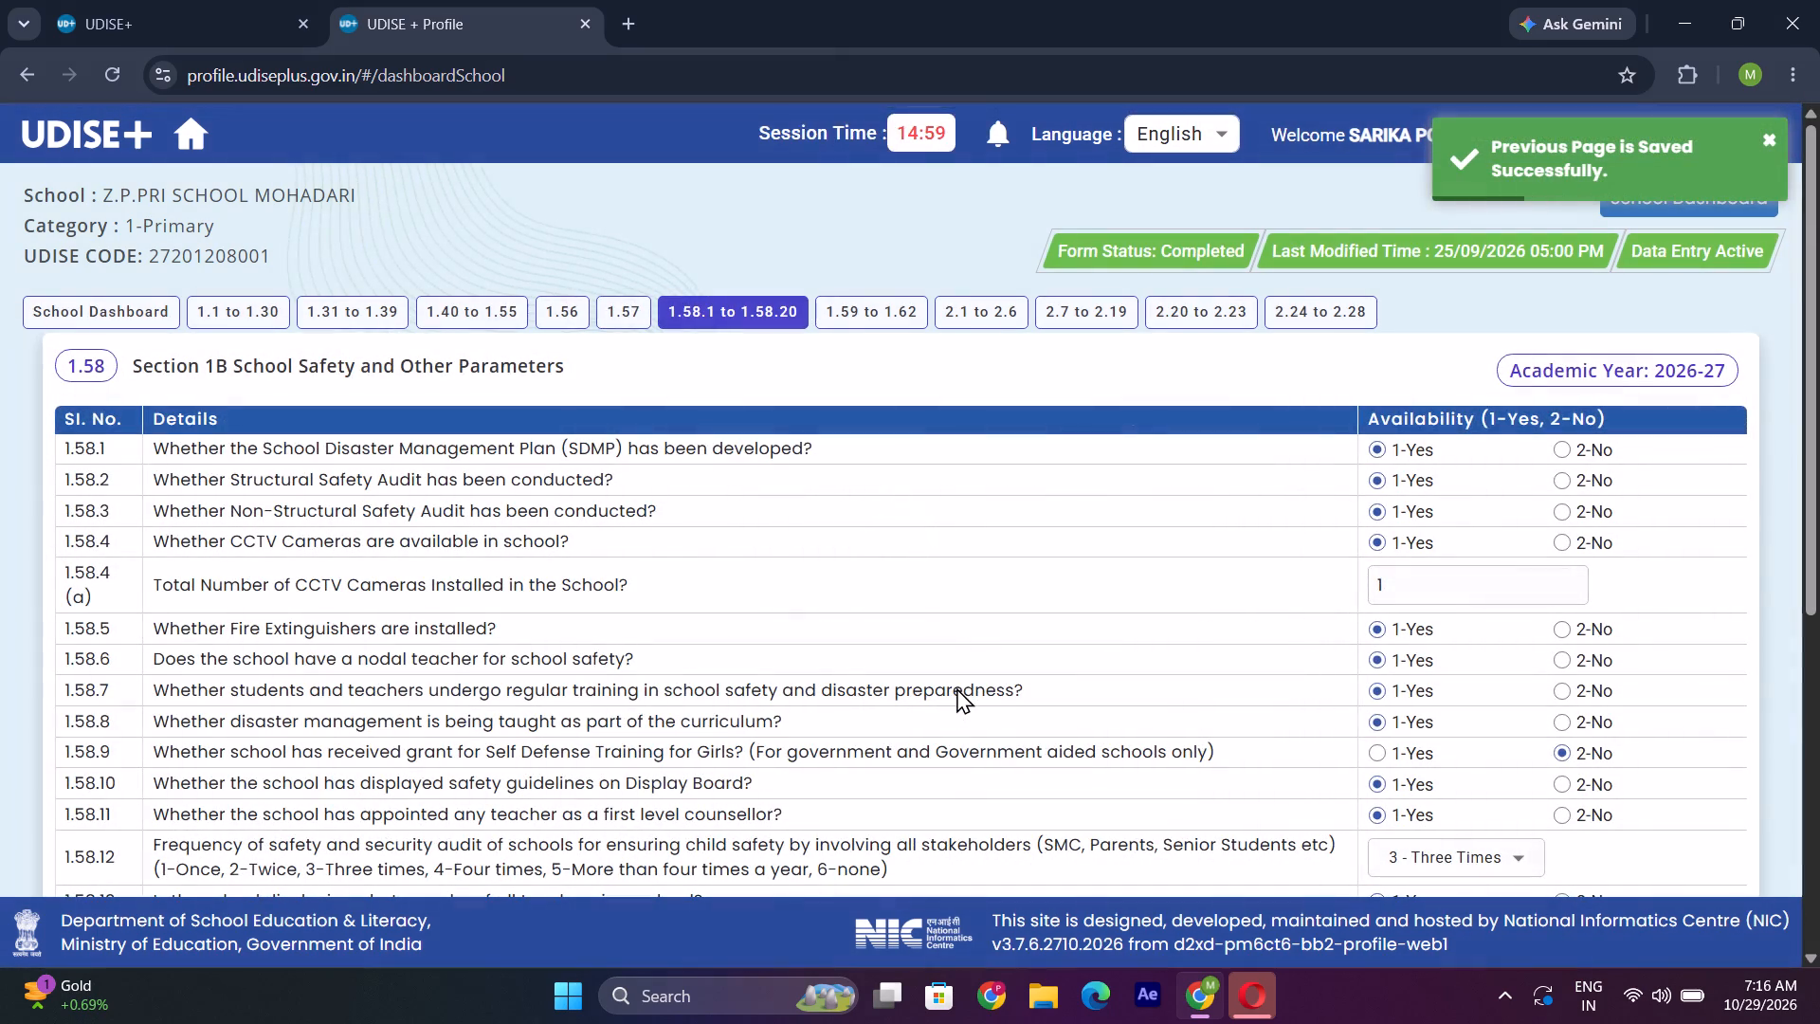
Mark attendance as also captured electronically for both students (1.58.15) and teachers (1.58.16).
left_click(1285, 686)
key("Down")
key("Down")
key("Down")
key("Down")
key("Down")
key("Down")
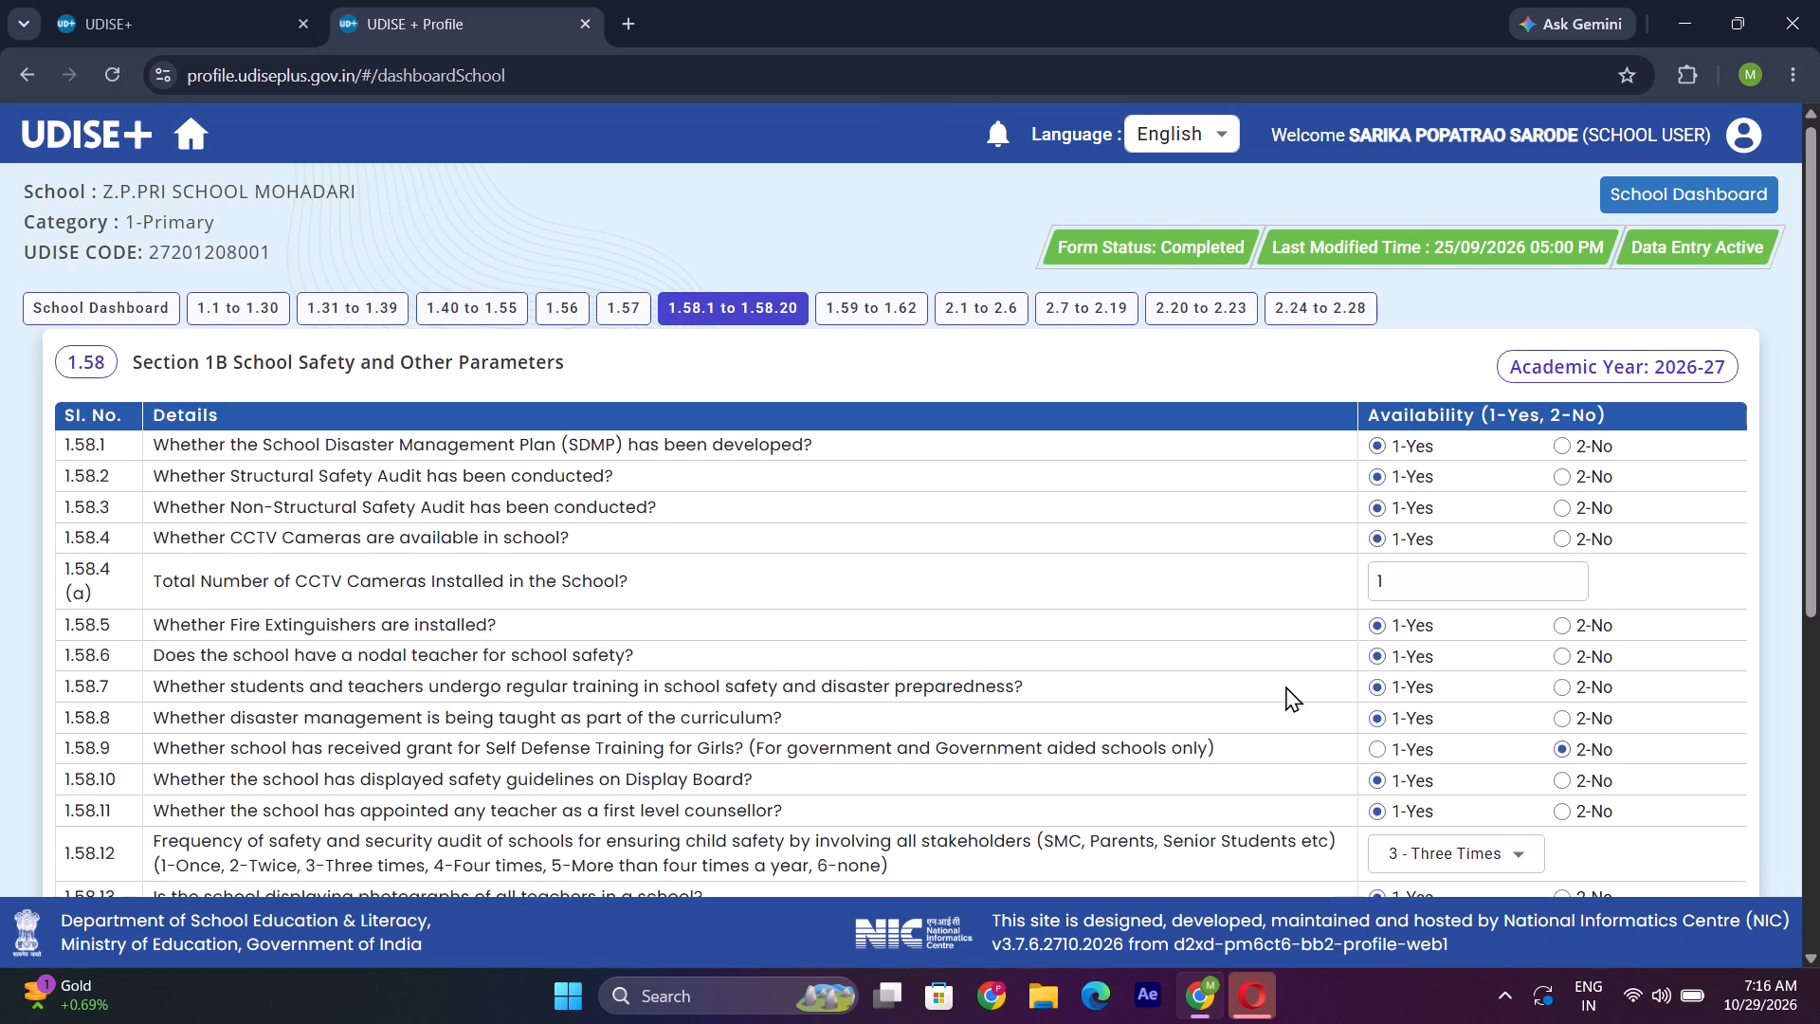
key("Down")
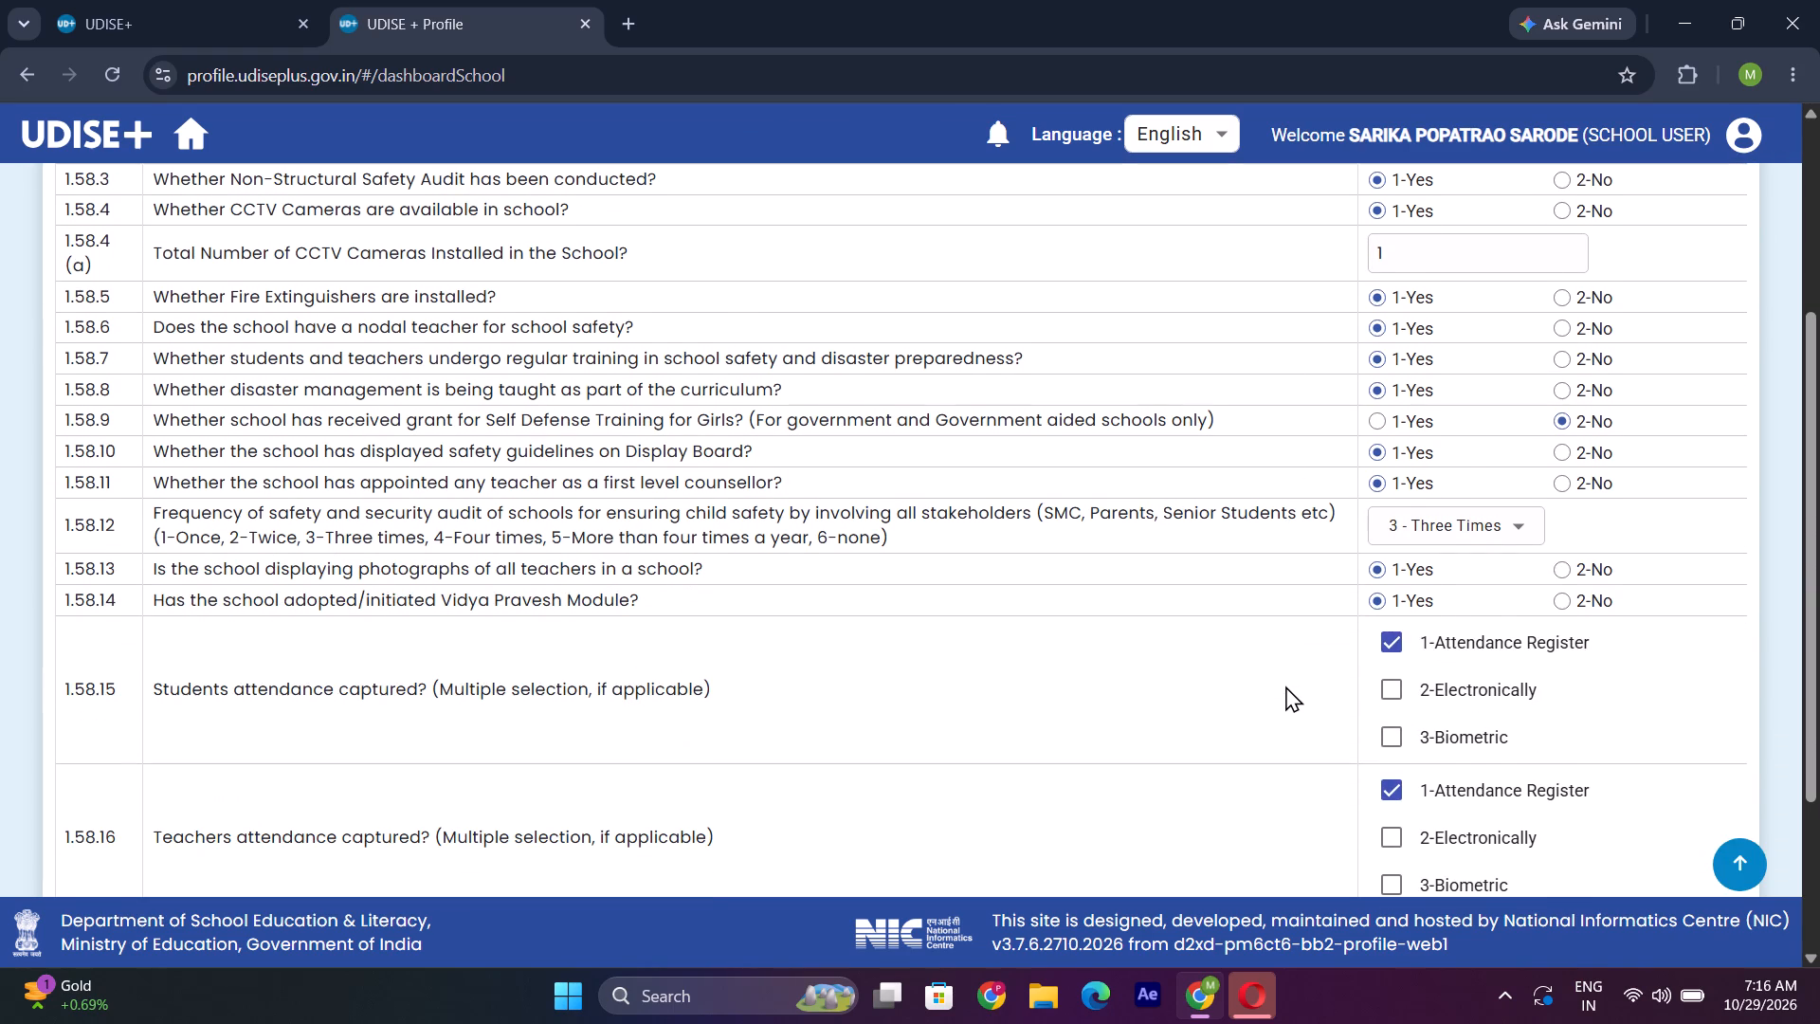
key("Down")
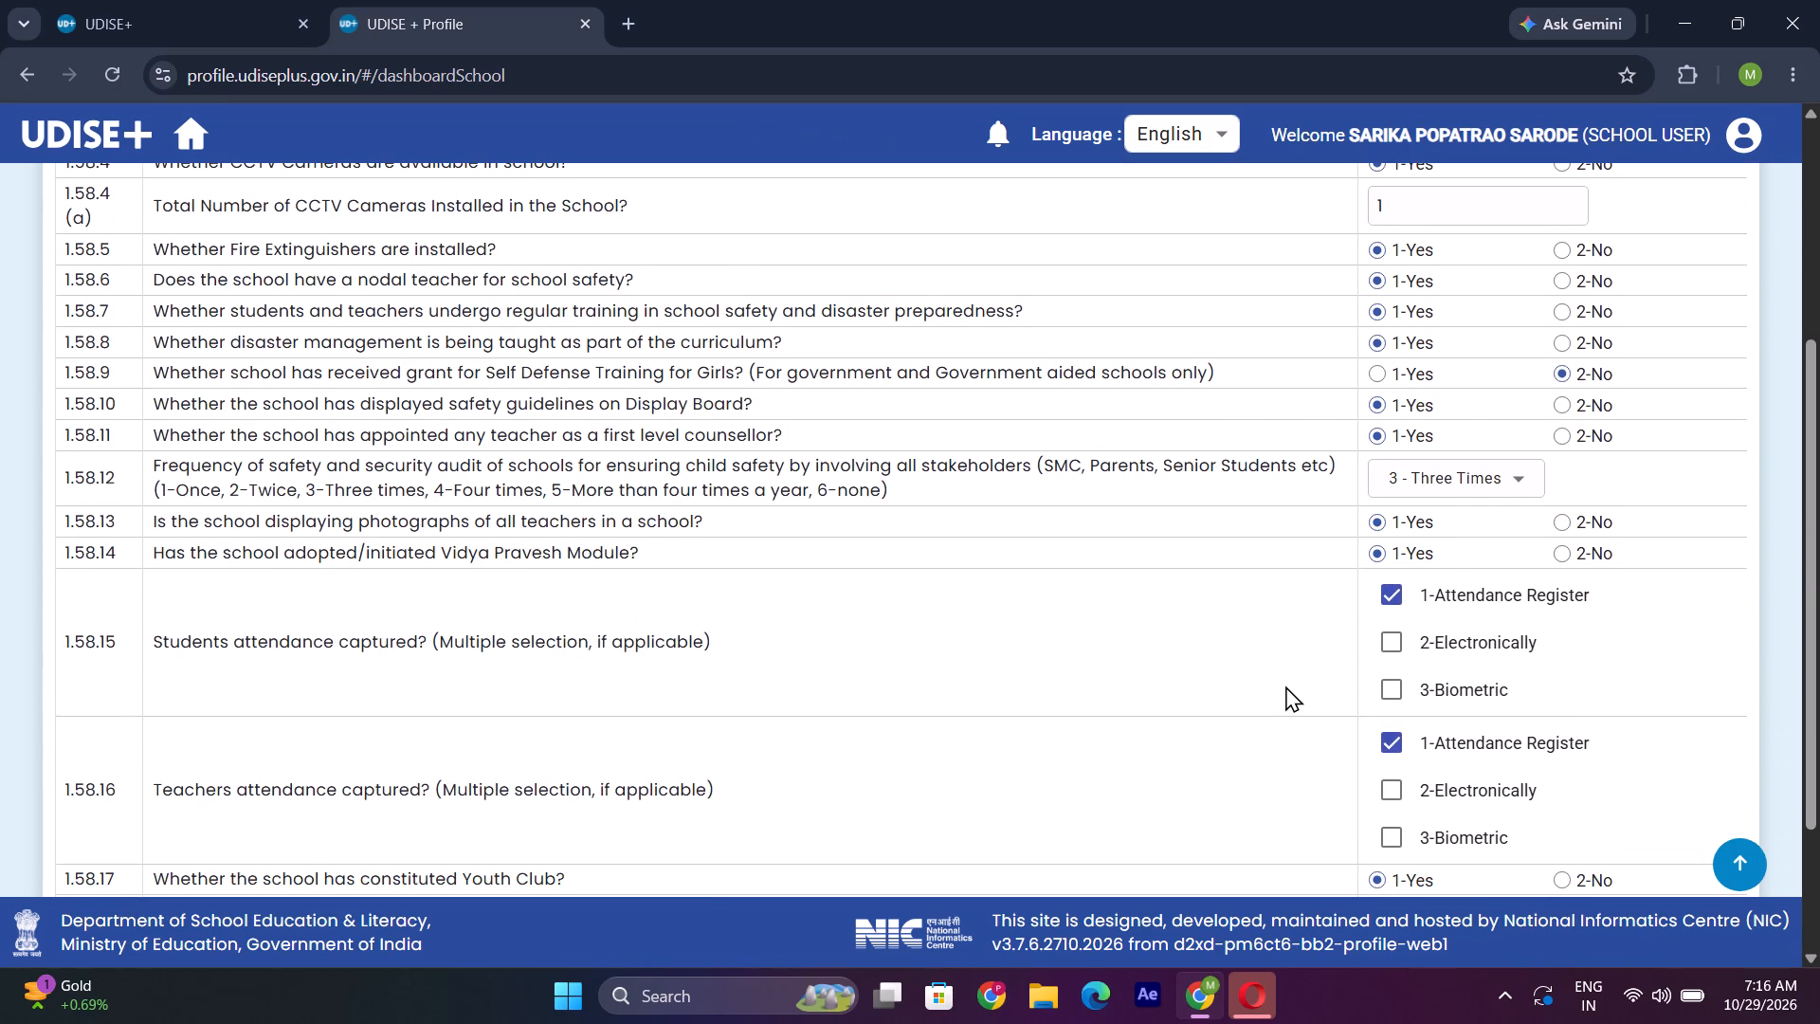
key("Down")
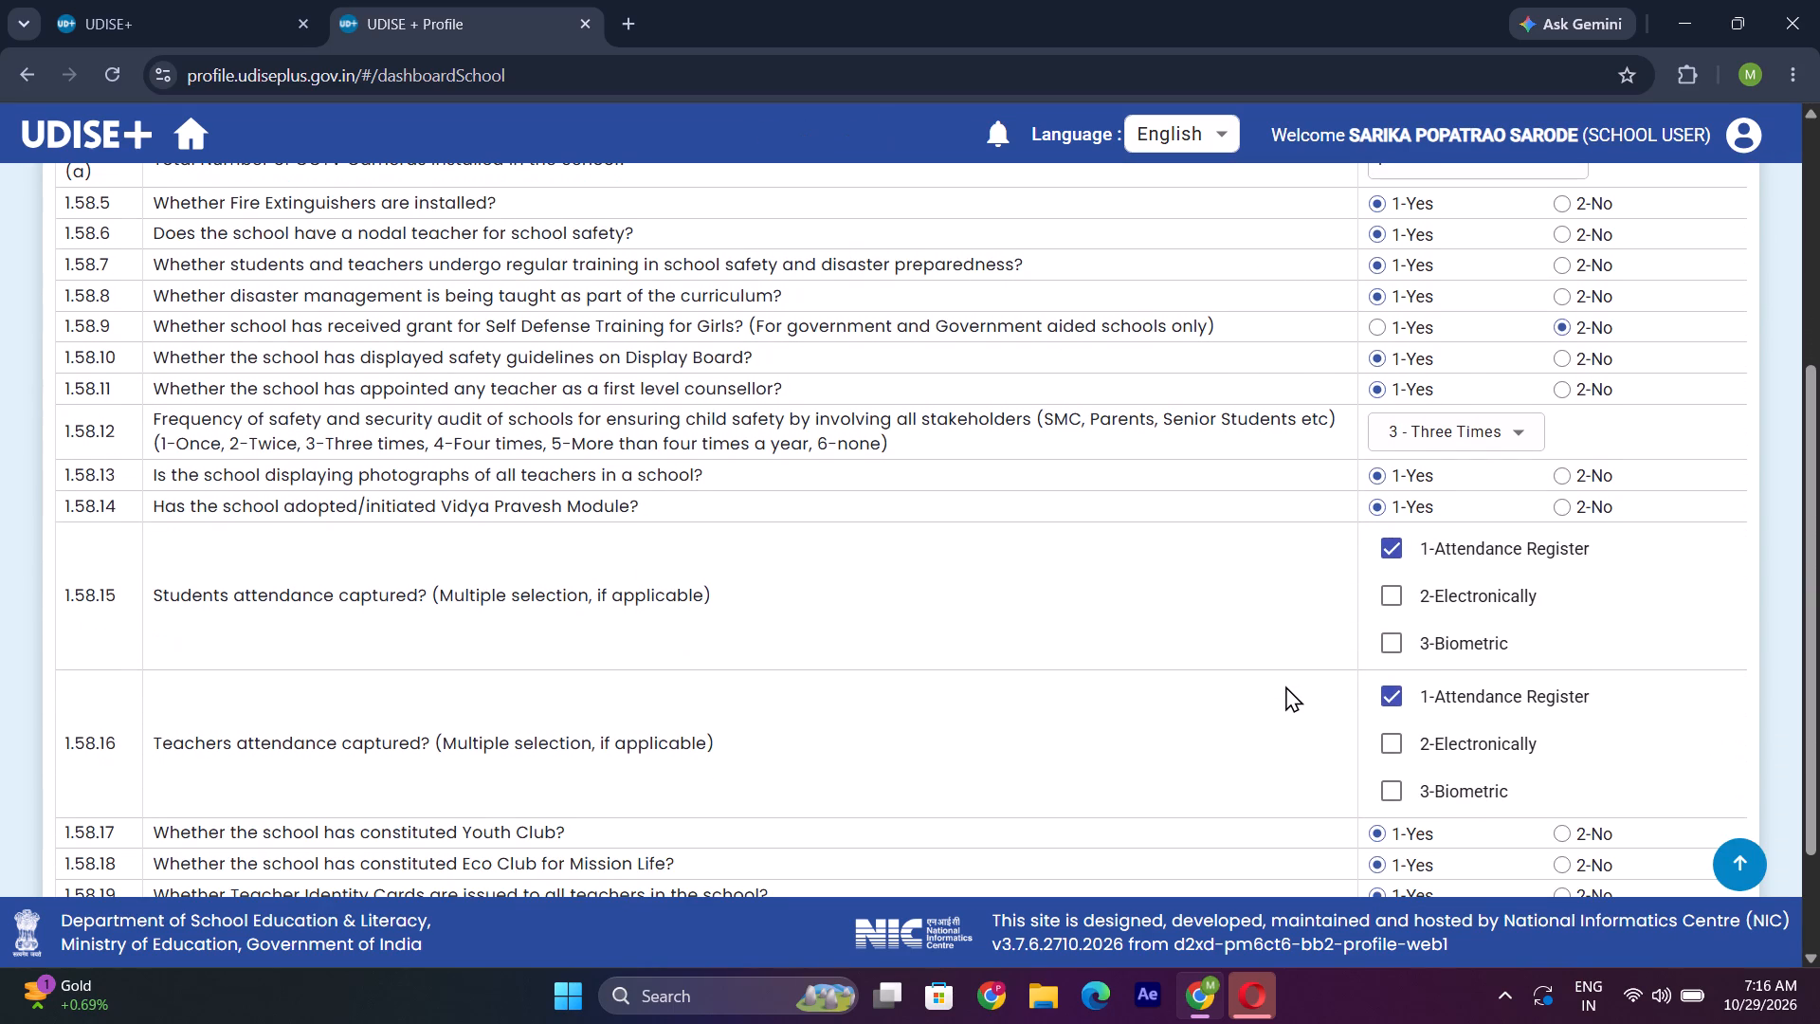
left_click(1394, 597)
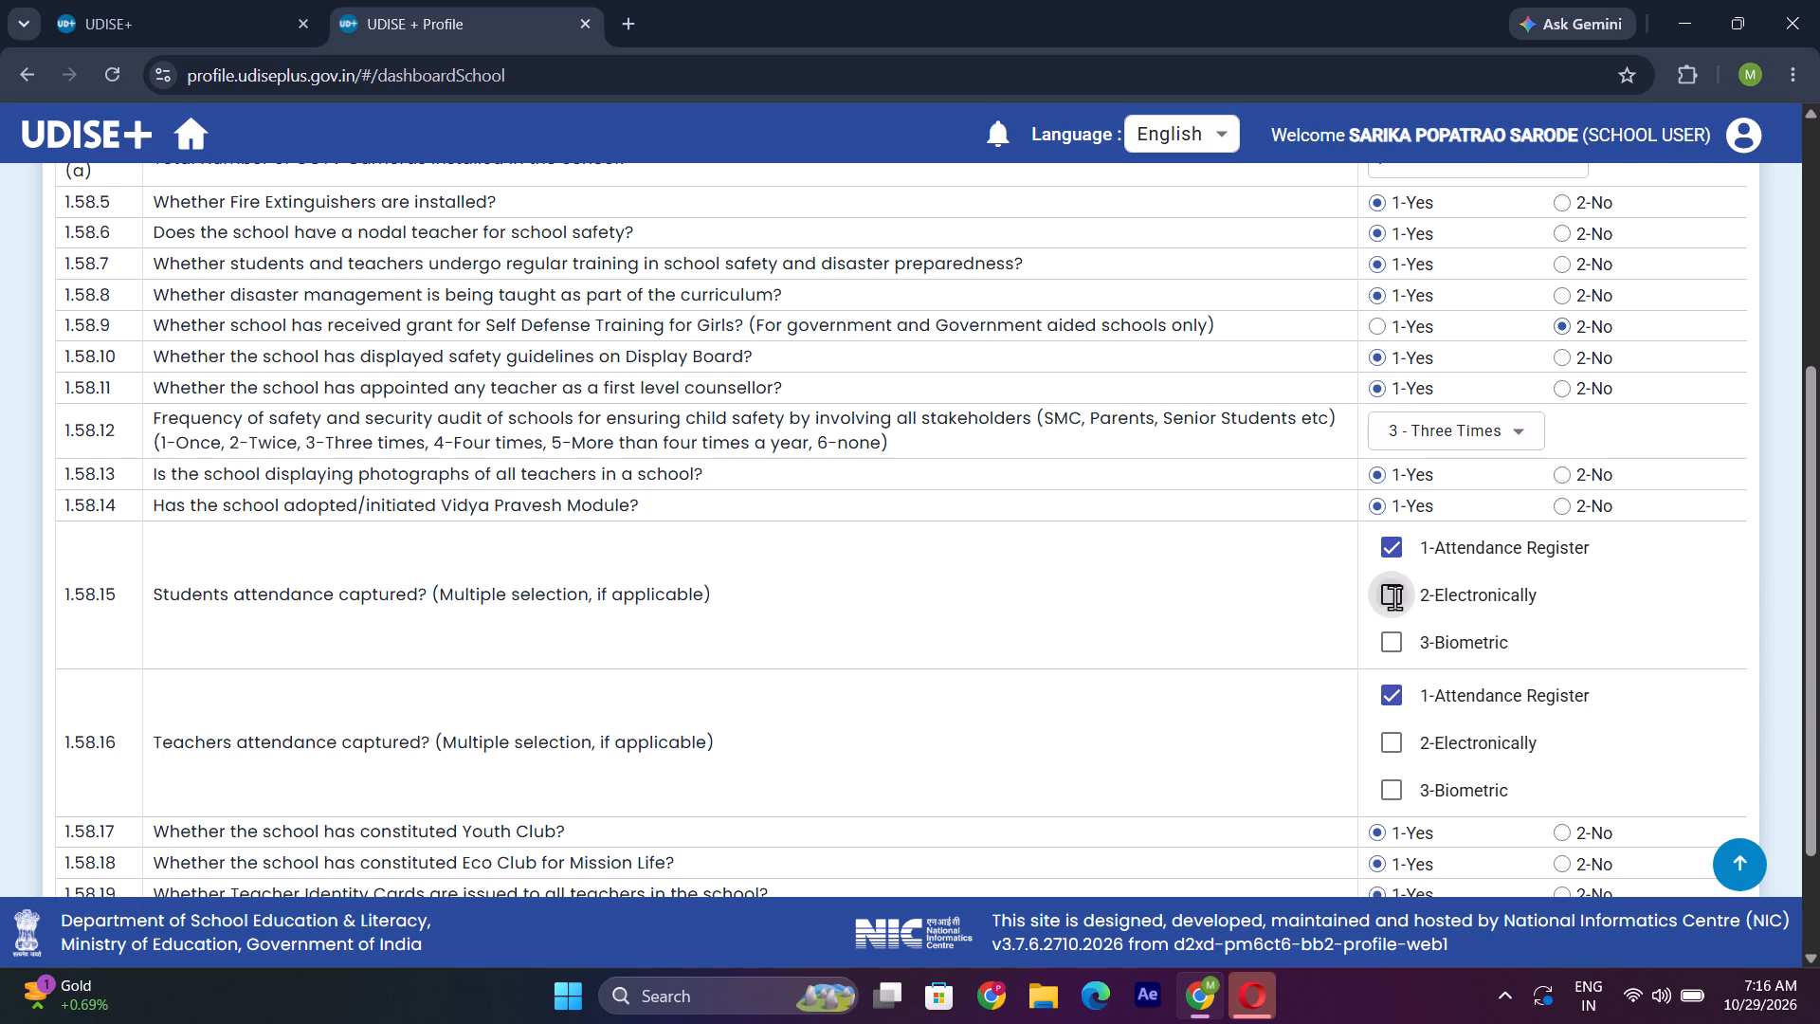
left_click(1401, 740)
Save the school safety section 1.58.1 to 1.58.20 and advance to section 1.59 to 1.62.
left_click(1286, 781)
key("Down")
key("Down")
key("Down")
key("Down")
key("Down")
key("Down")
key("Down")
key("Down")
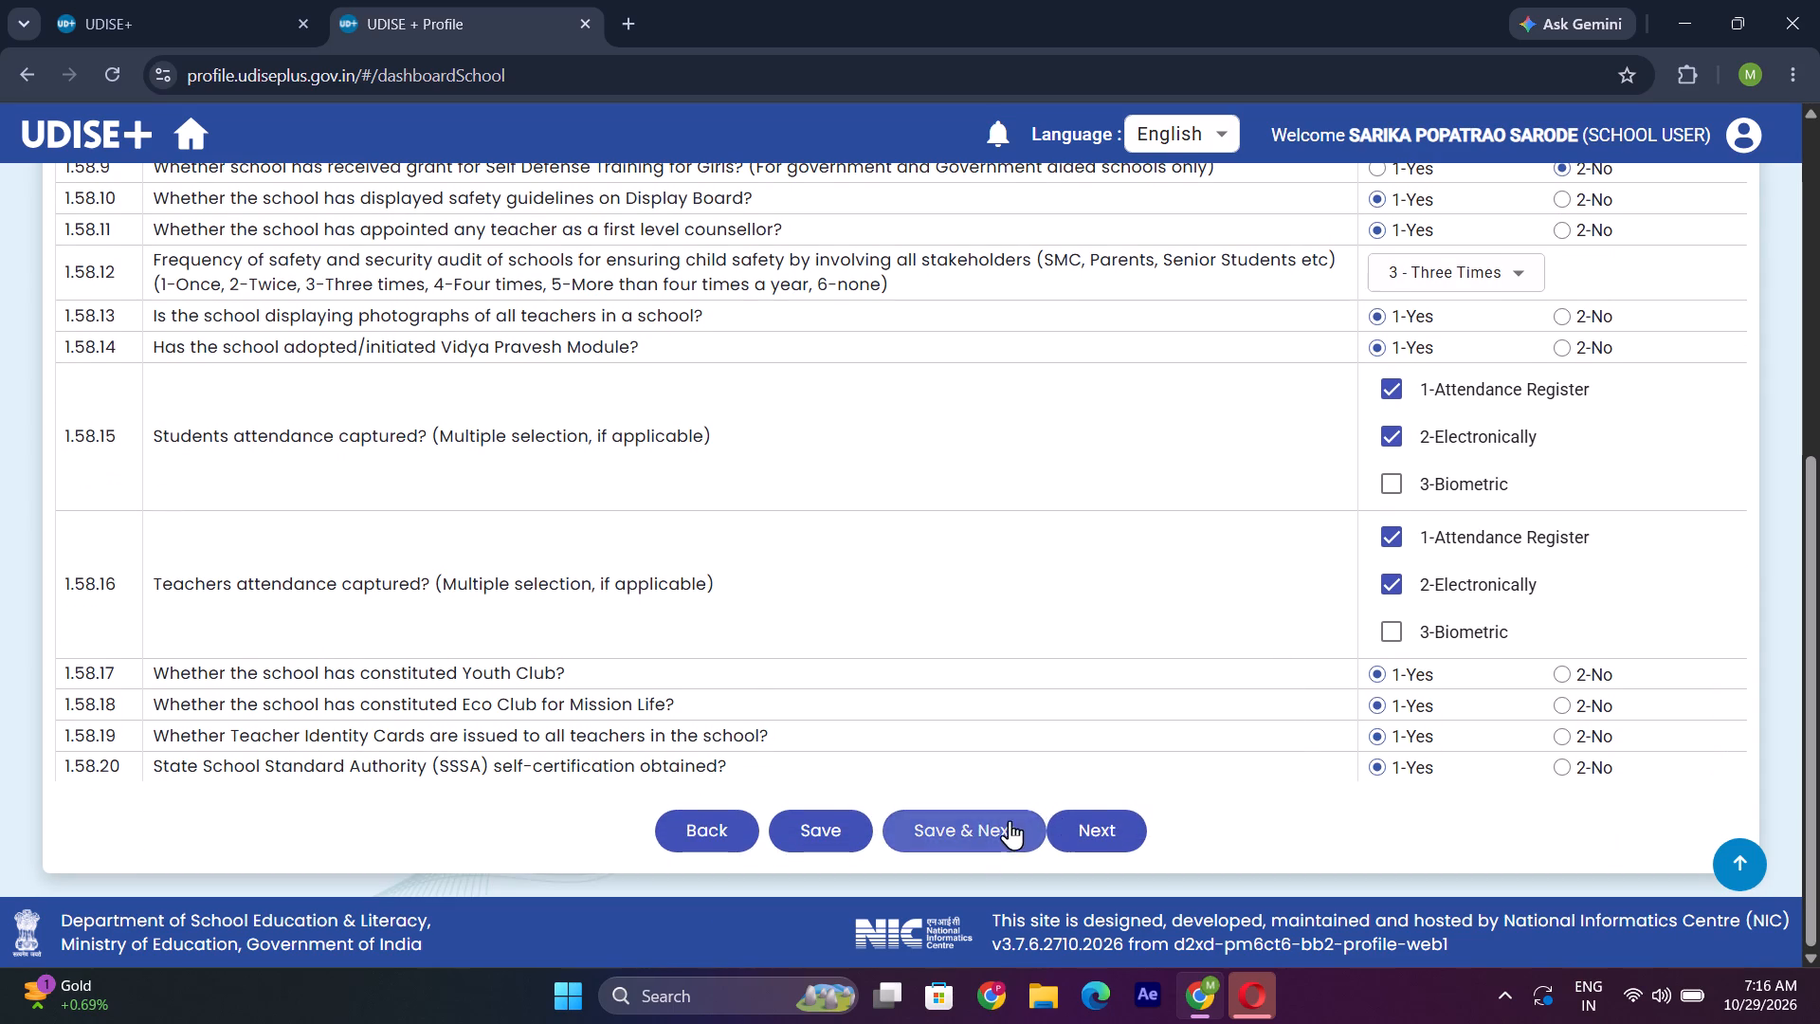
left_click(990, 823)
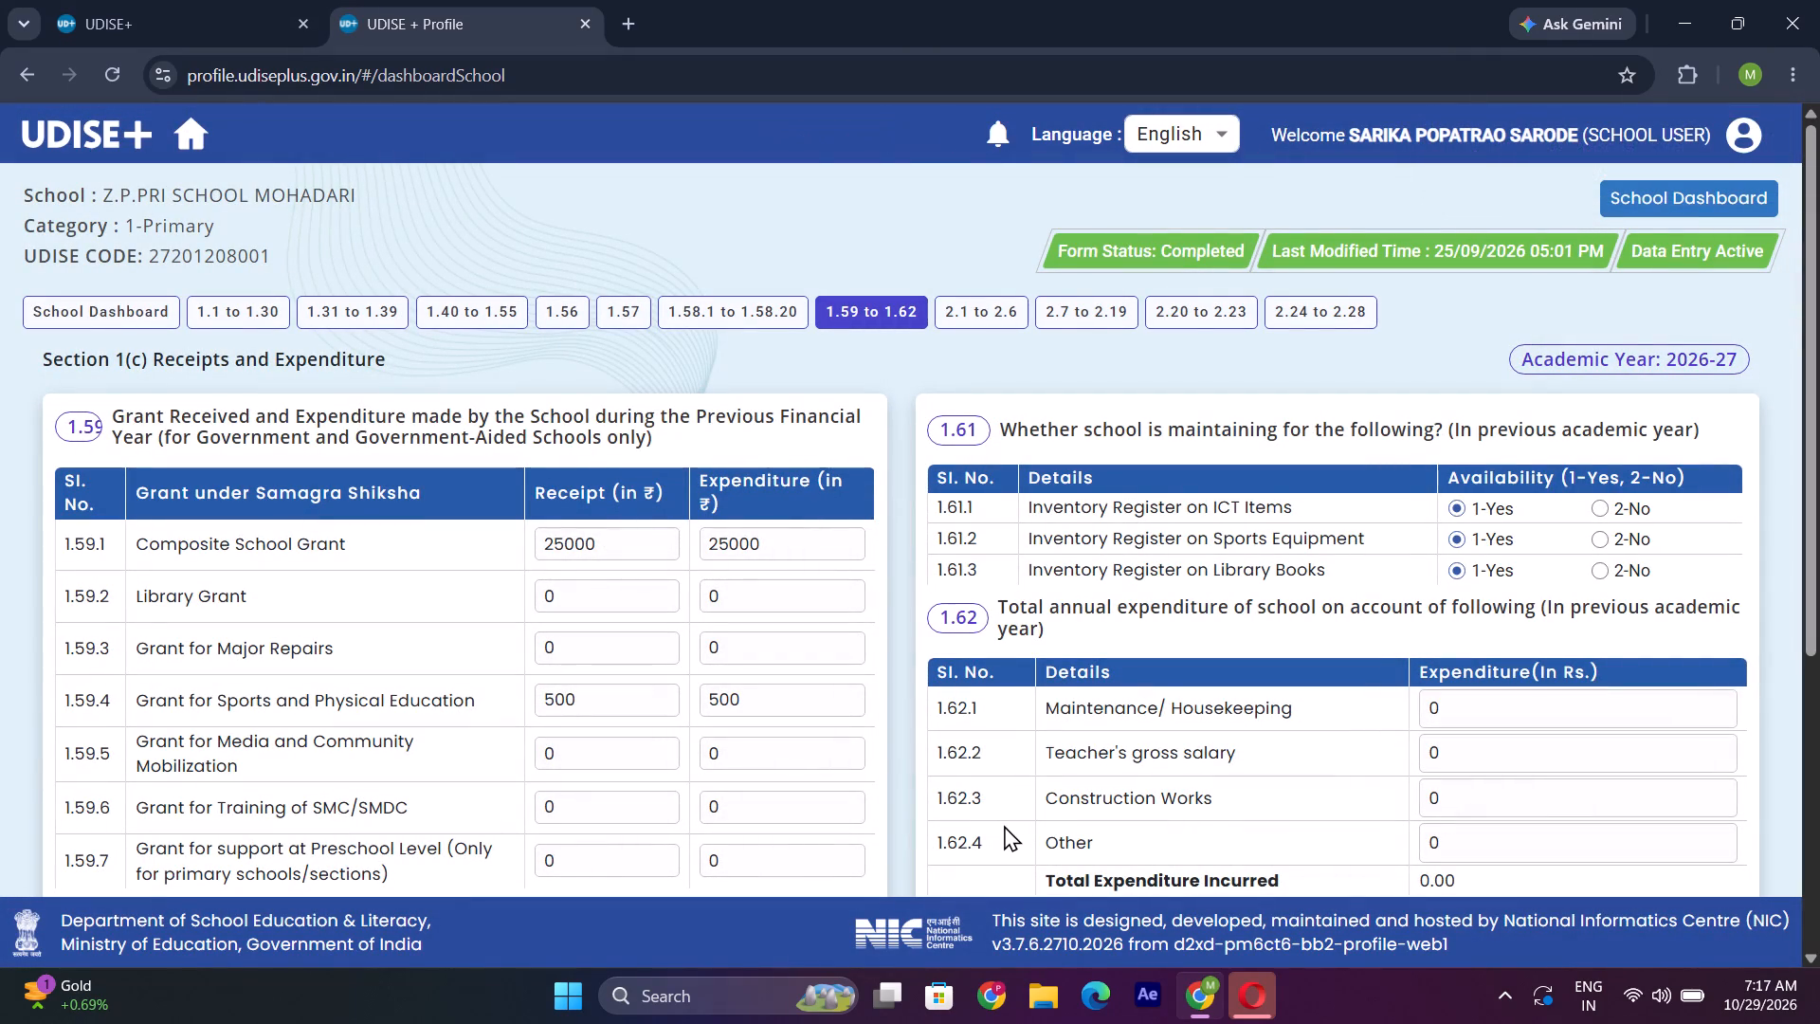
Examine the grants, financial assistance, inventory registers and annual expenditure entries in section 1.59 to 1.62.
left_click(902, 790)
key("Down")
key("Down")
key("Down")
key("Down")
key("Down")
key("Down")
key("Down")
key("Down")
key("Down")
key("Down")
key("Down")
key("Down")
key("Down")
key("Down")
key("Down")
key("Down")
key("Down")
key("Down")
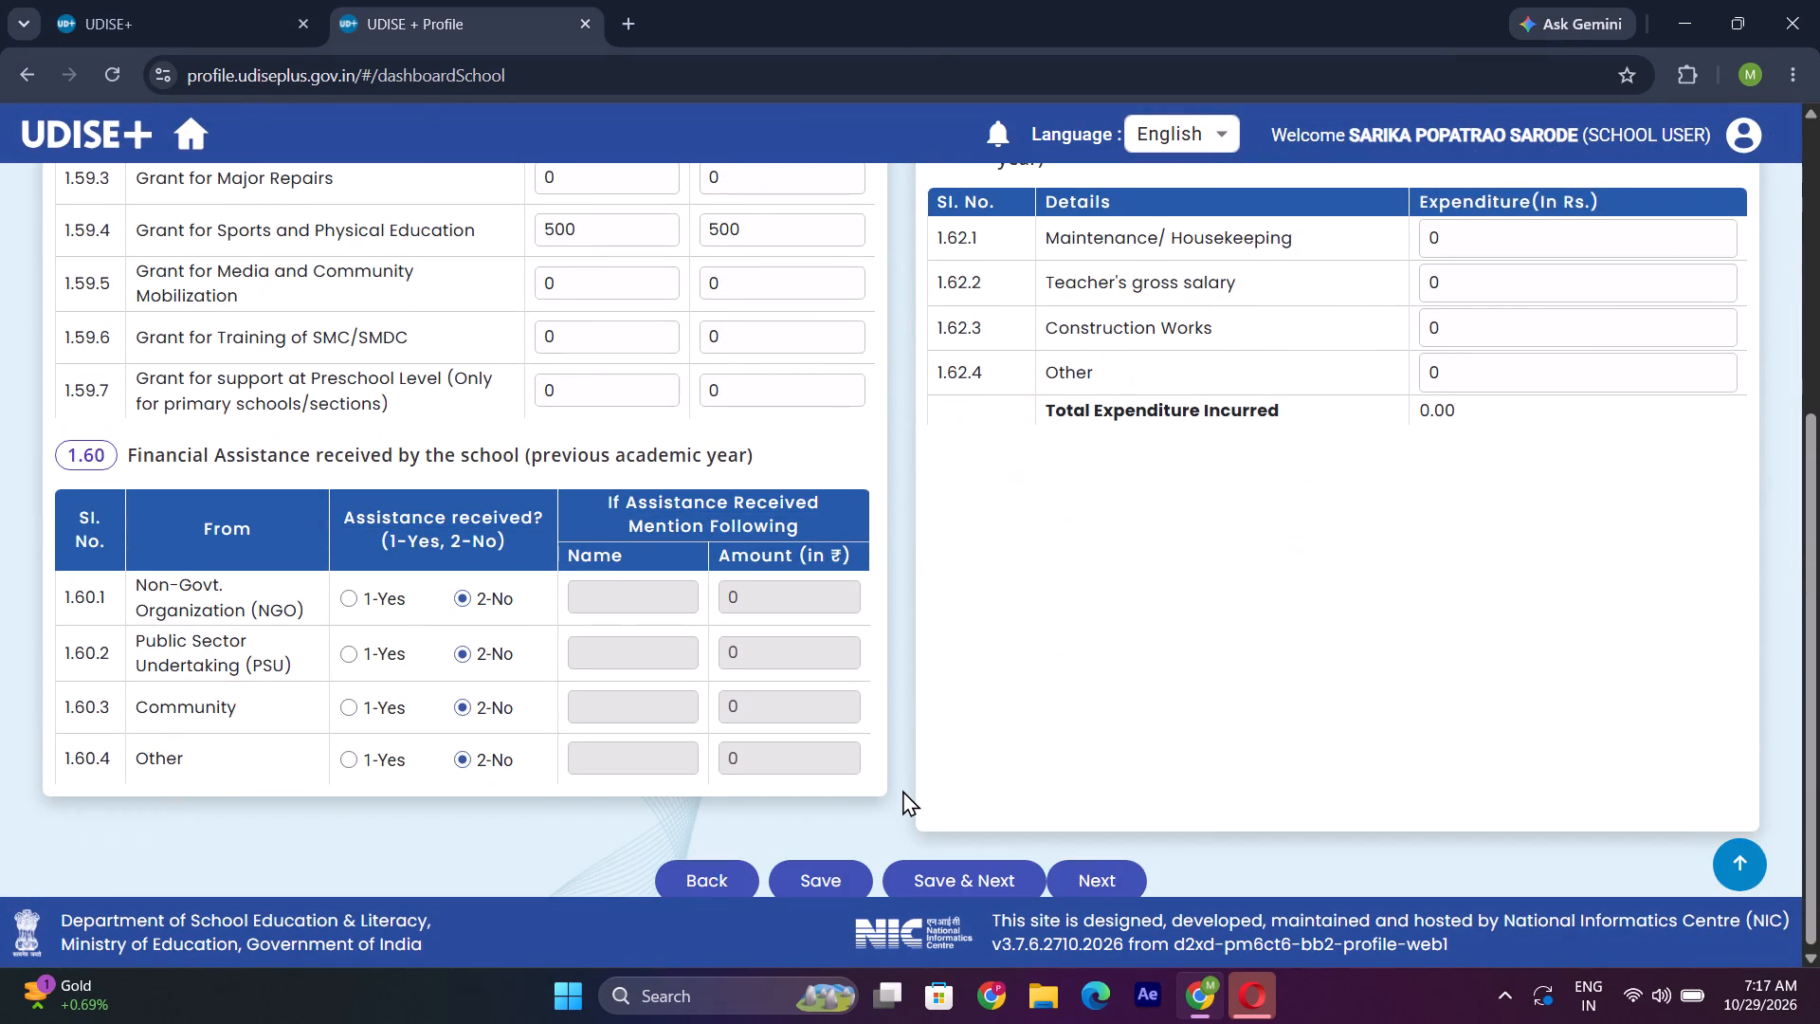
key("Up")
key("Up")
key("Up")
key("Up")
key("Up")
key("Up")
key("Up")
key("Up")
key("Up")
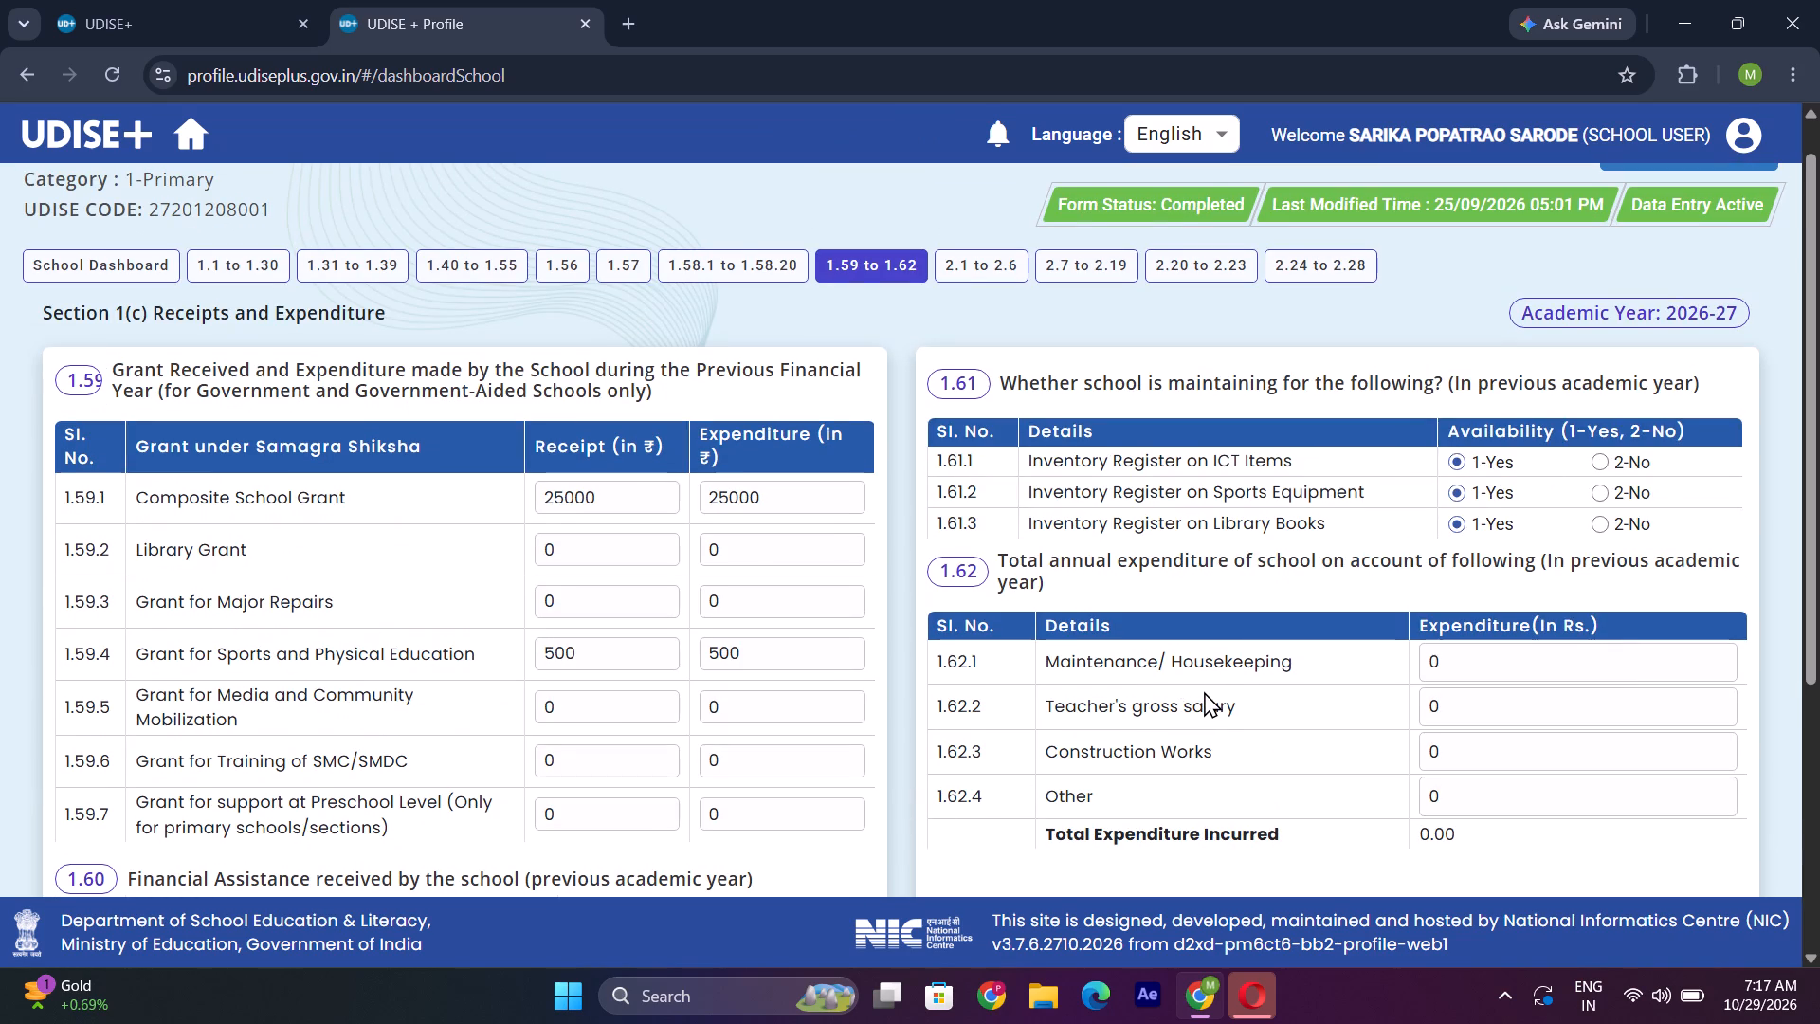
Save the receipts and expenditure section 1.59 to 1.62 and advance to section 2.1 to 2.6.
left_click(1332, 852)
key("Down")
key("Down")
key("Down")
key("Down")
key("Down")
key("Down")
key("Down")
key("Down")
key("Down")
key("Down")
key("Down")
key("Down")
key("Down")
key("Down")
key("Down")
key("Down")
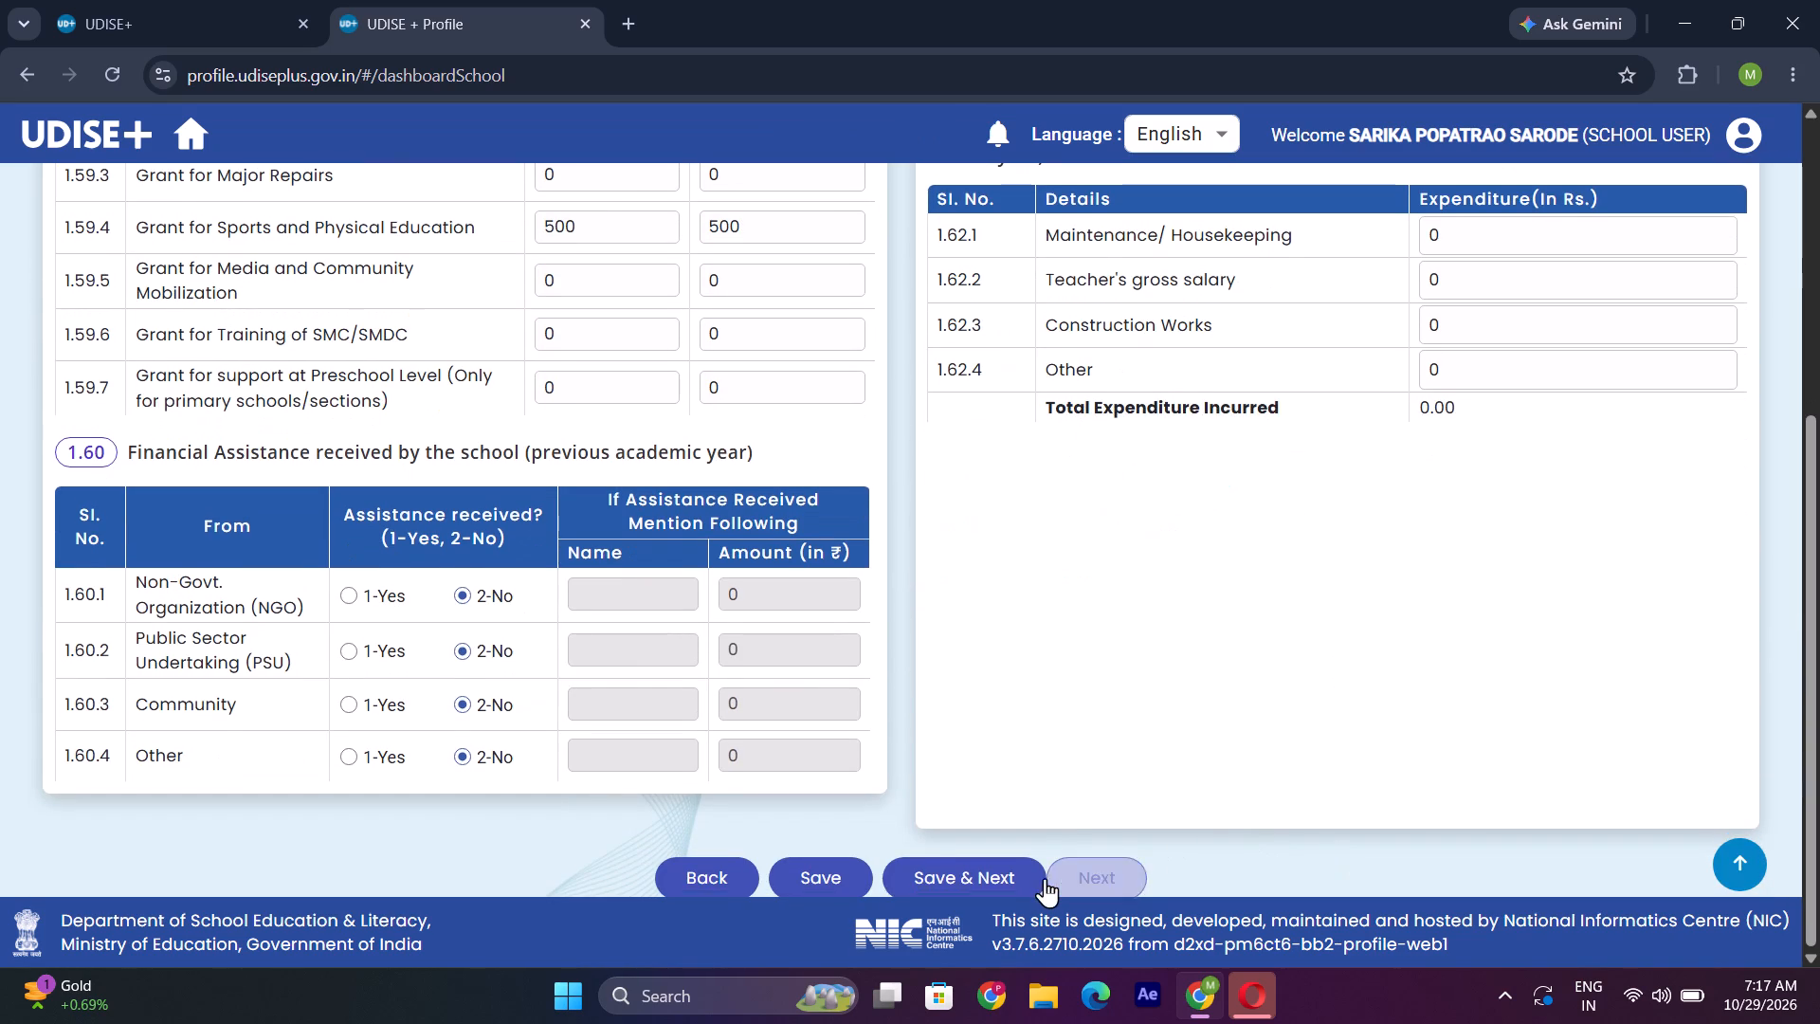
left_click(1007, 872)
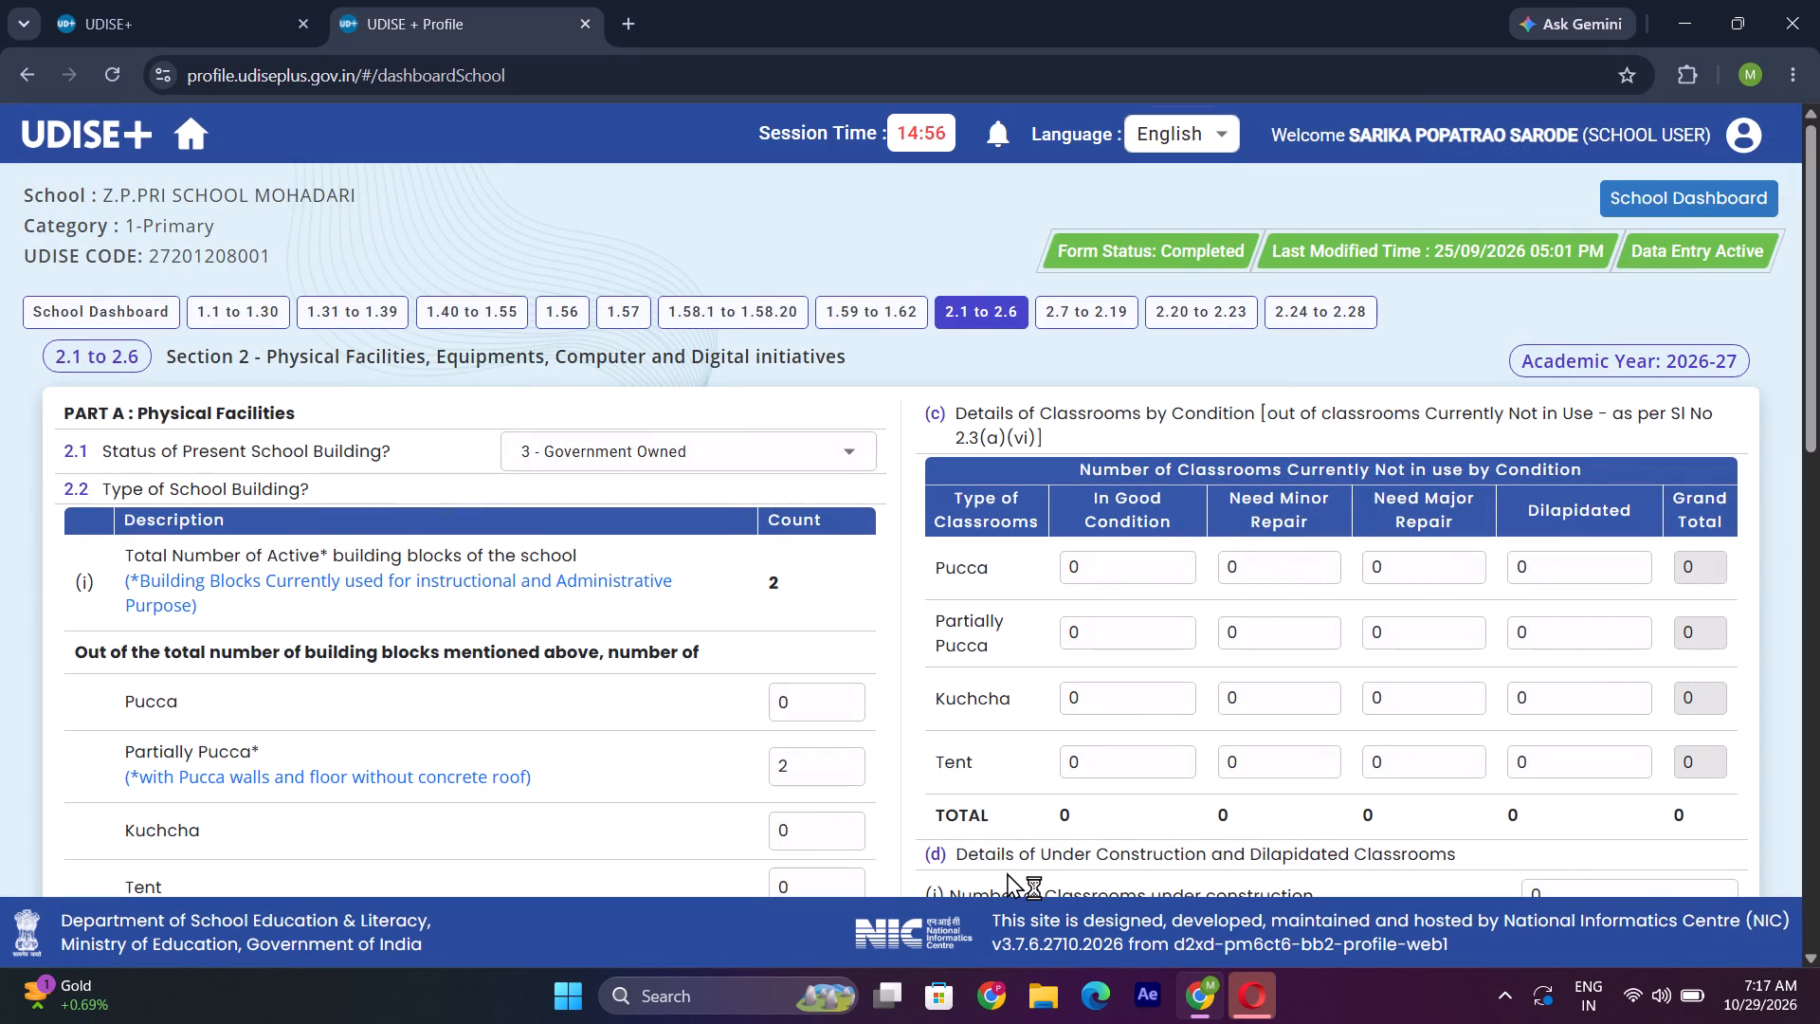
Look over the building status, building type and classroom entries in section 2.1 to 2.6.
left_click(891, 786)
key("Down")
key("Down")
key("Down")
key("Down")
key("Down")
key("Down")
key("Down")
key("Down")
key("Down")
key("Down")
key("Down")
key("Down")
key("Down")
key("Down")
key("Down")
key("Down")
key("Down")
key("Down")
key("Down")
key("Down")
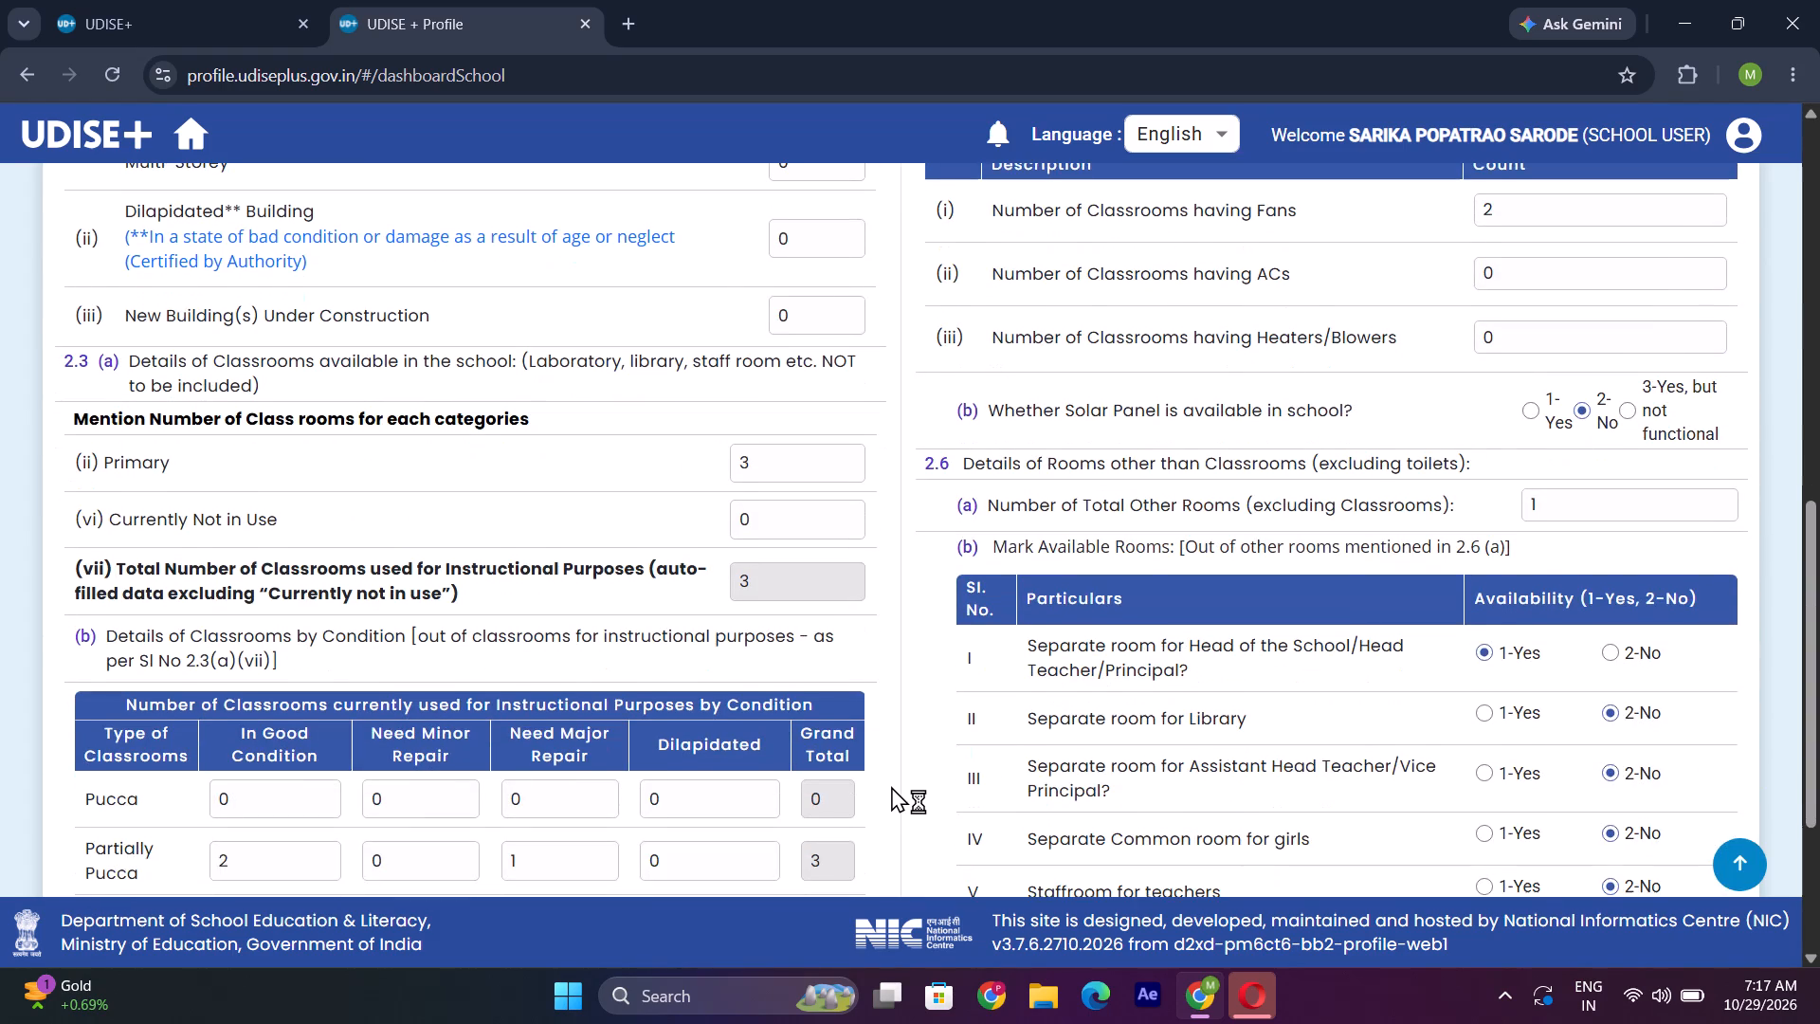
key("Up")
key("Up")
key("Up")
key("Up")
key("Up")
key("Up")
key("Up")
key("Up")
key("Up")
key("Up")
key("Up")
key("Up")
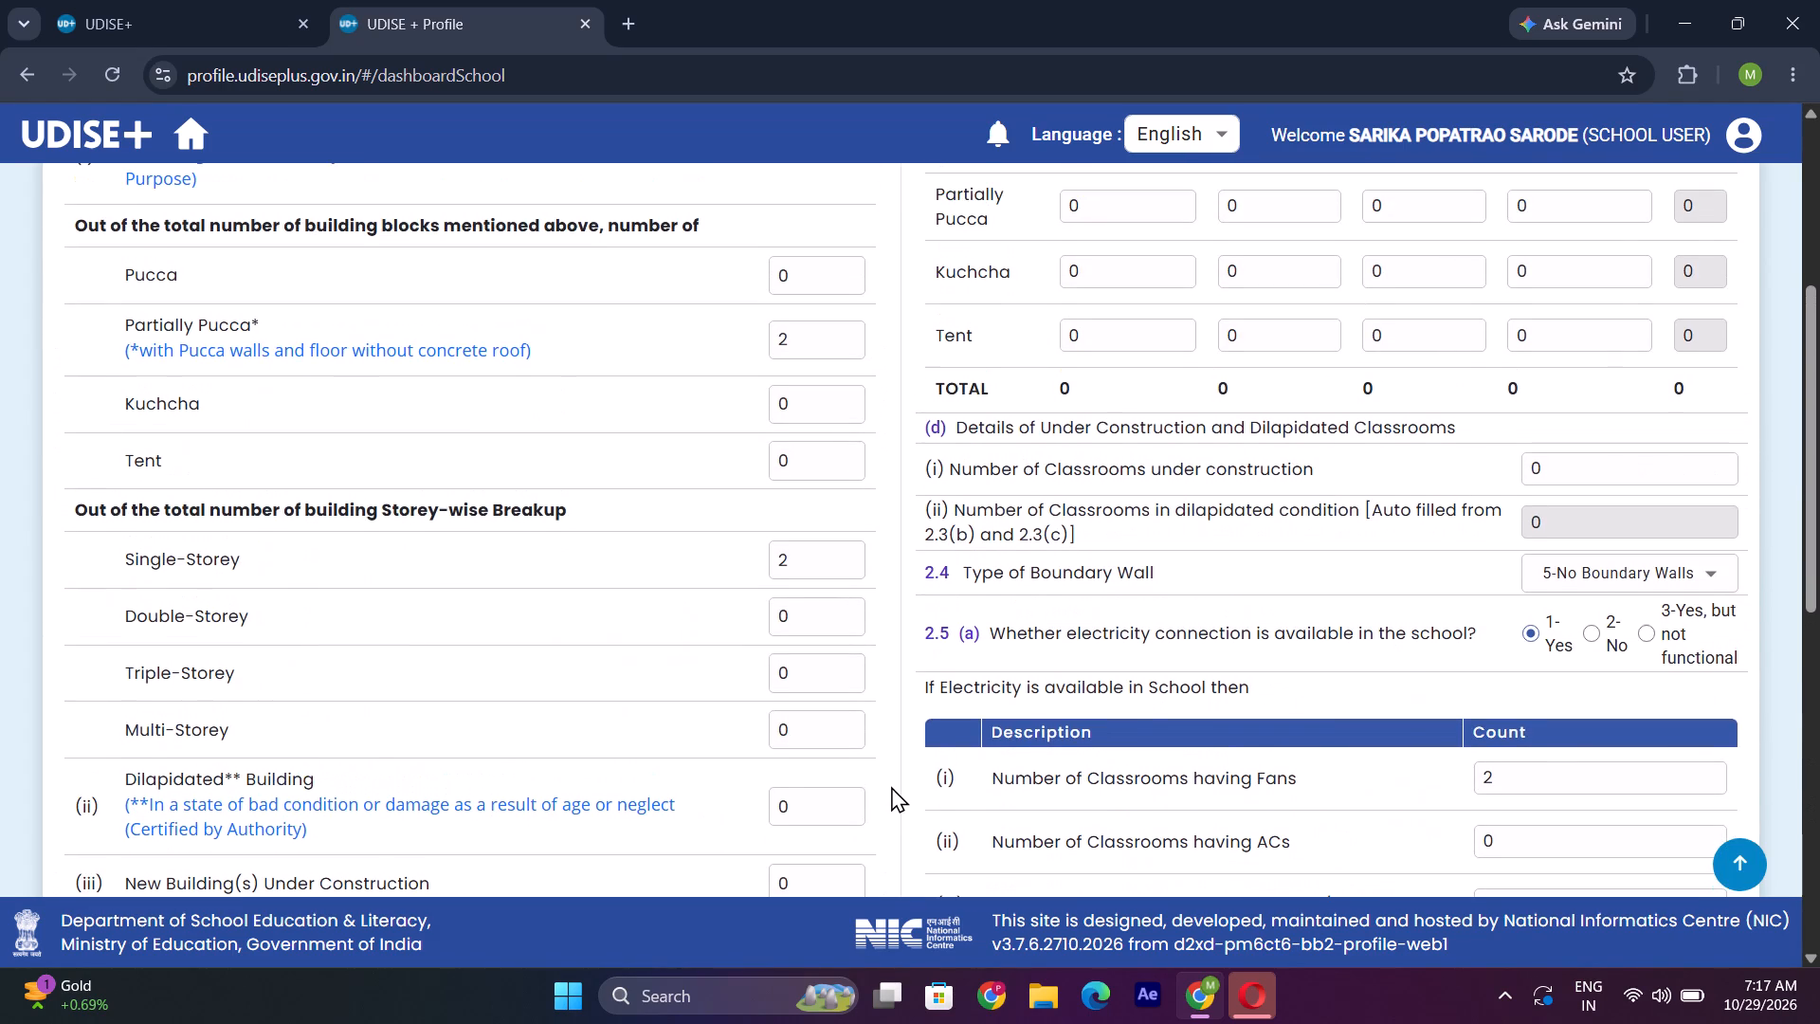
key("Up")
key("Up")
key("Up")
key("Up")
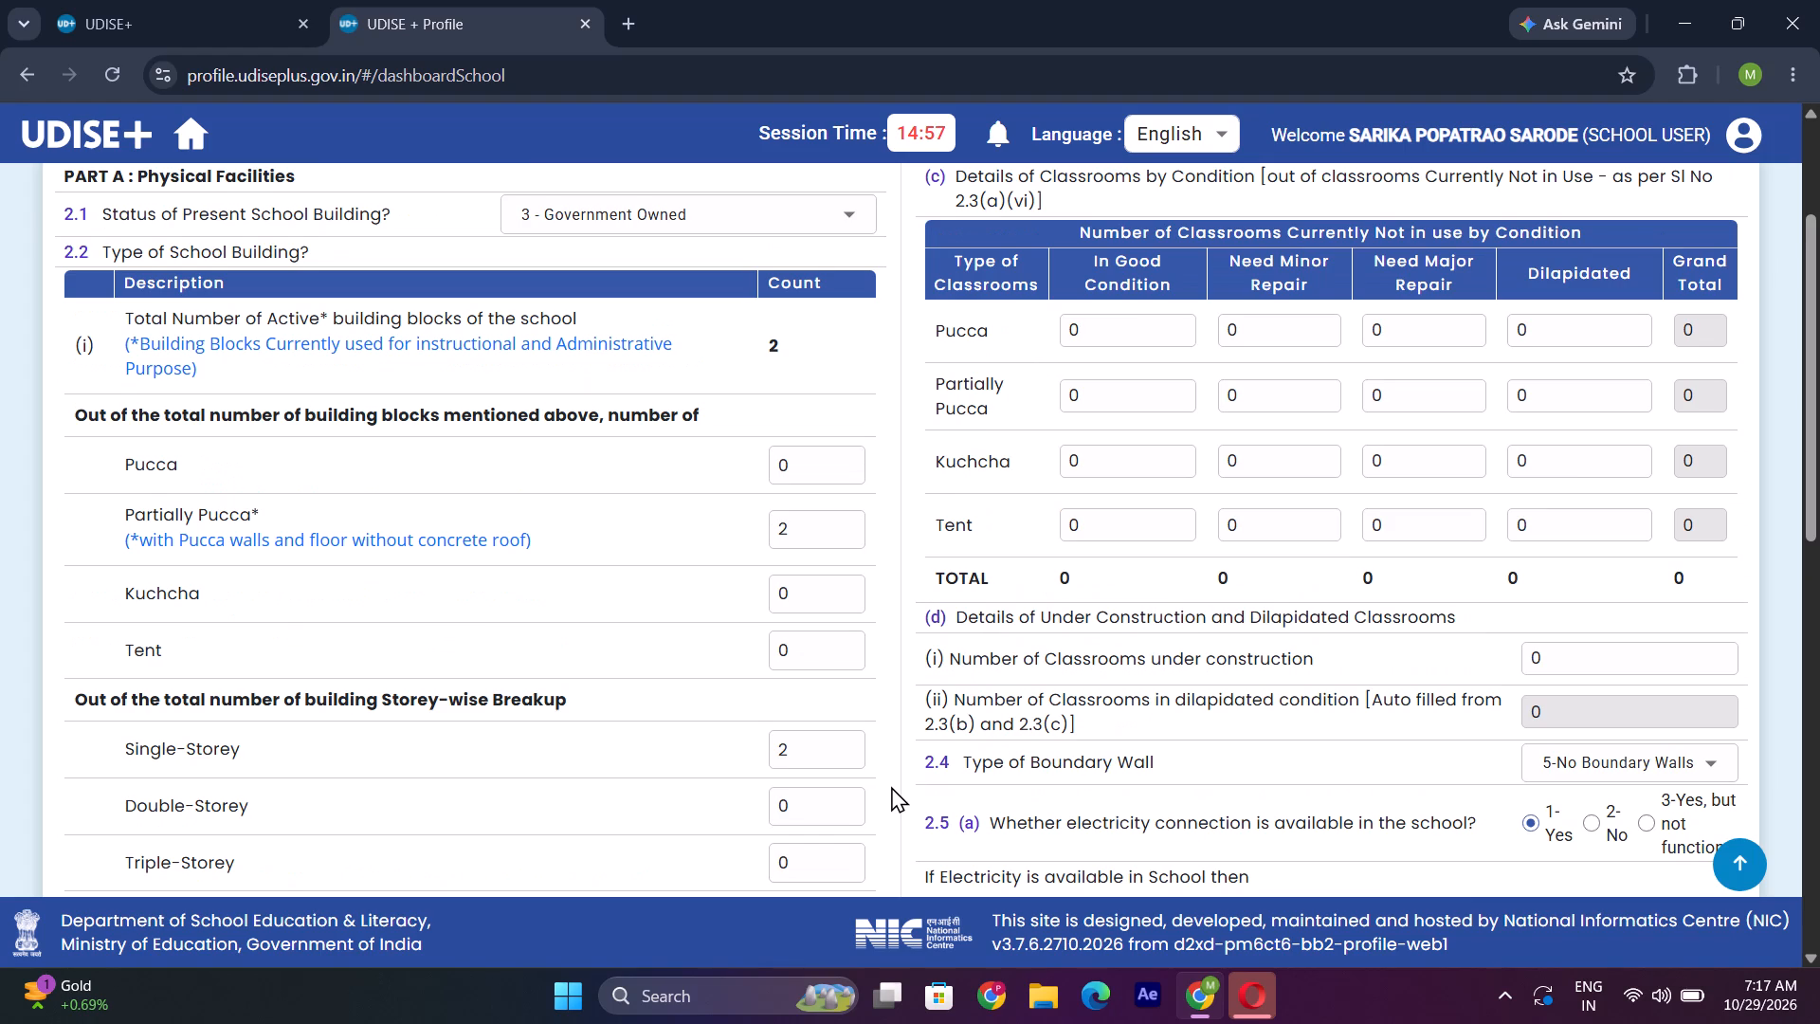
Examine the storey breakup, classroom conditions, boundary wall, electricity and other-room entries throughout section 2.1 to 2.6.
key("Down")
key("Down")
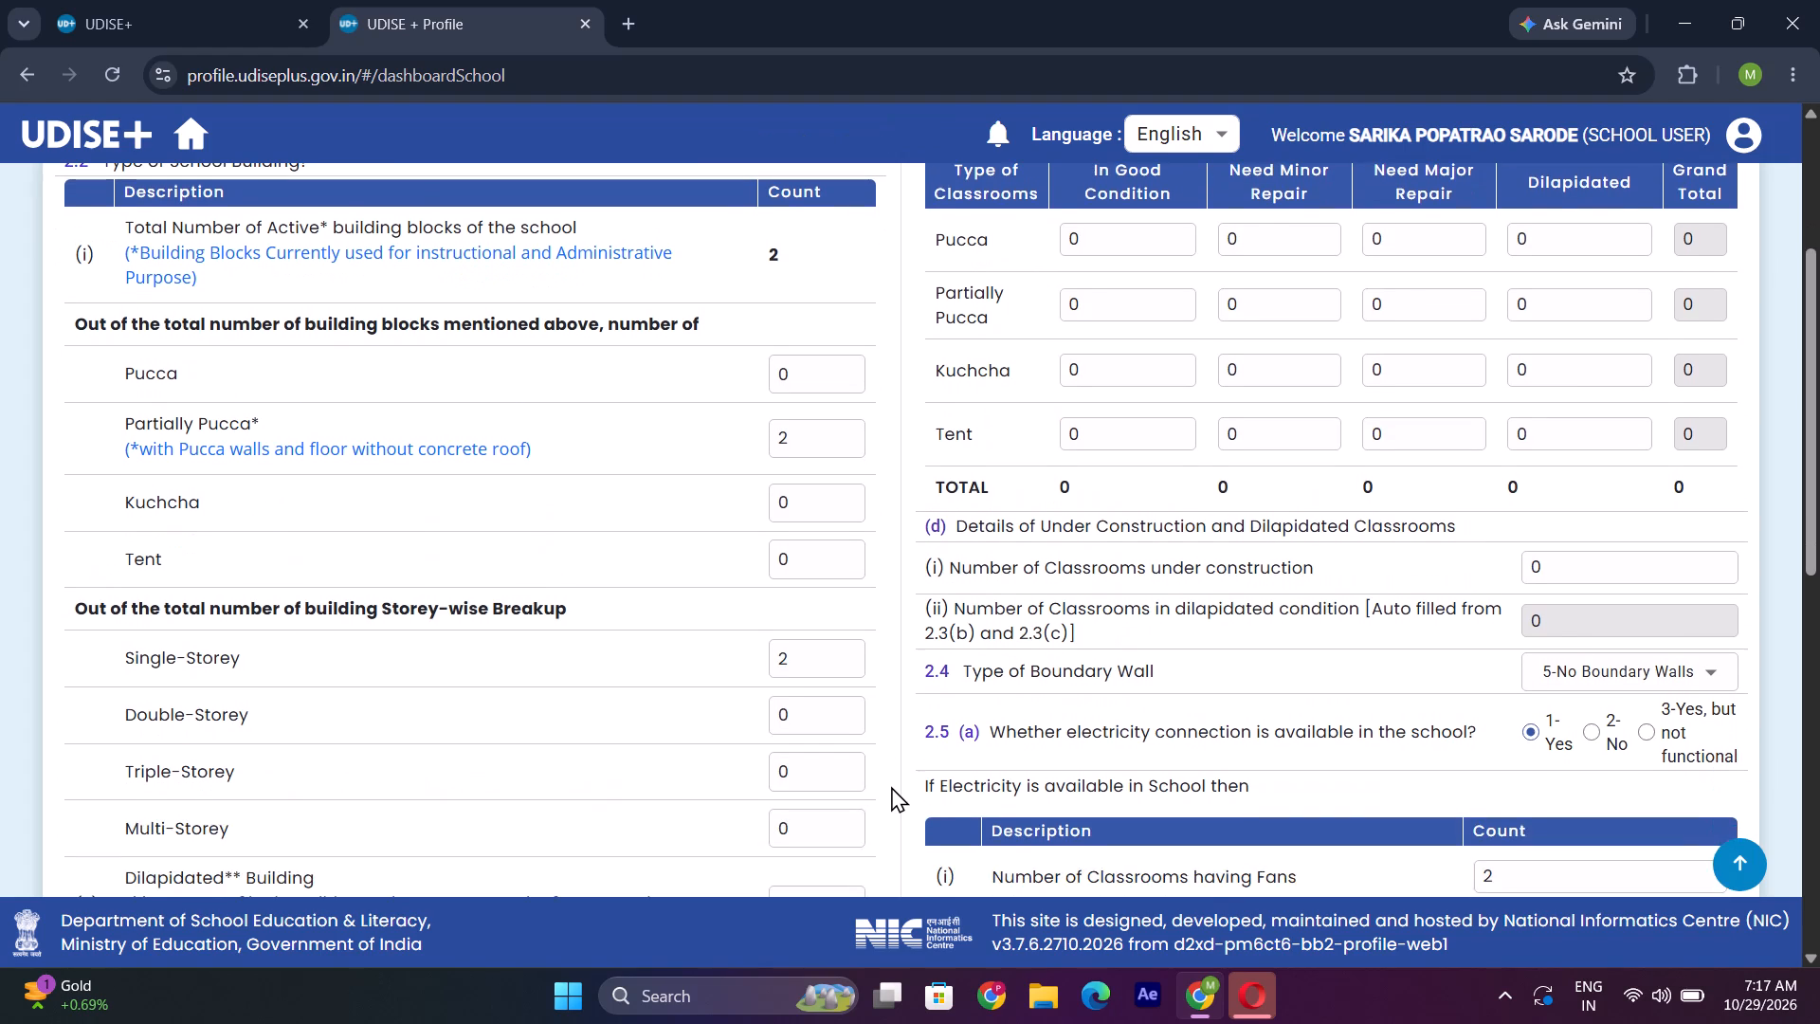
key("Down")
key("Down")
key("Down")
key("Down")
key("Down")
key("Down")
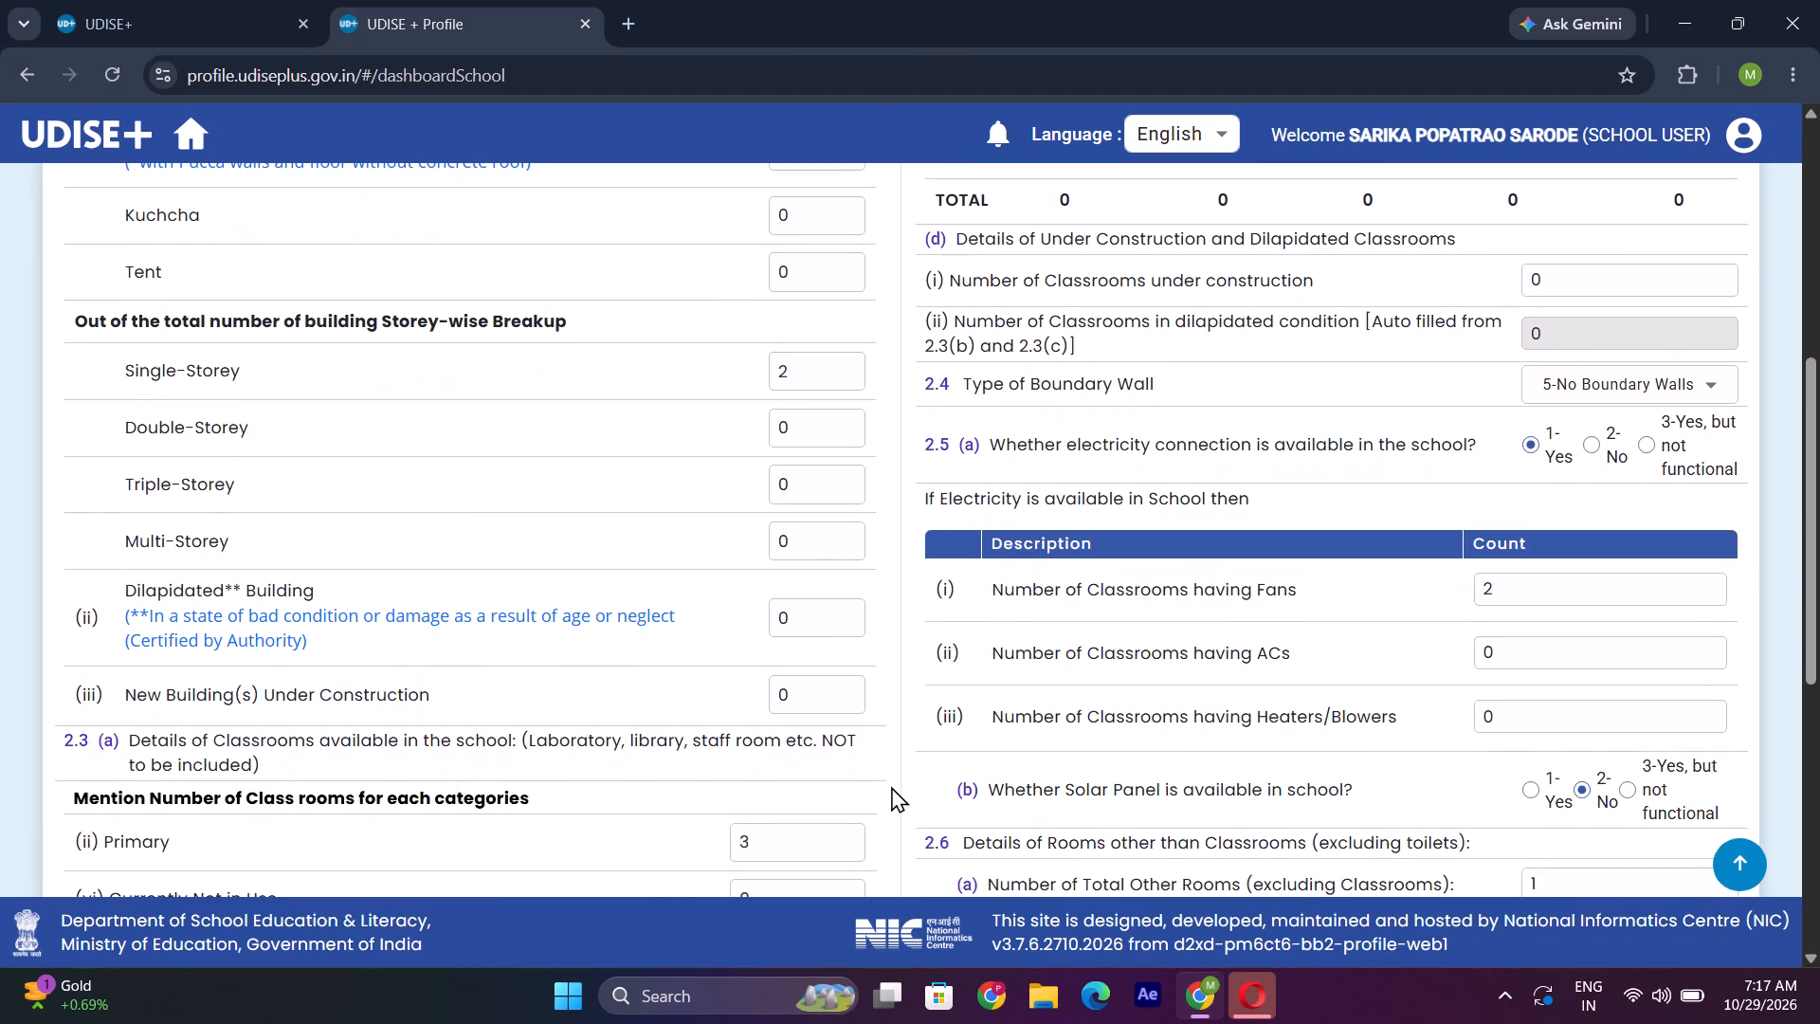
key("Down")
key("Down")
key("Down")
key("Down")
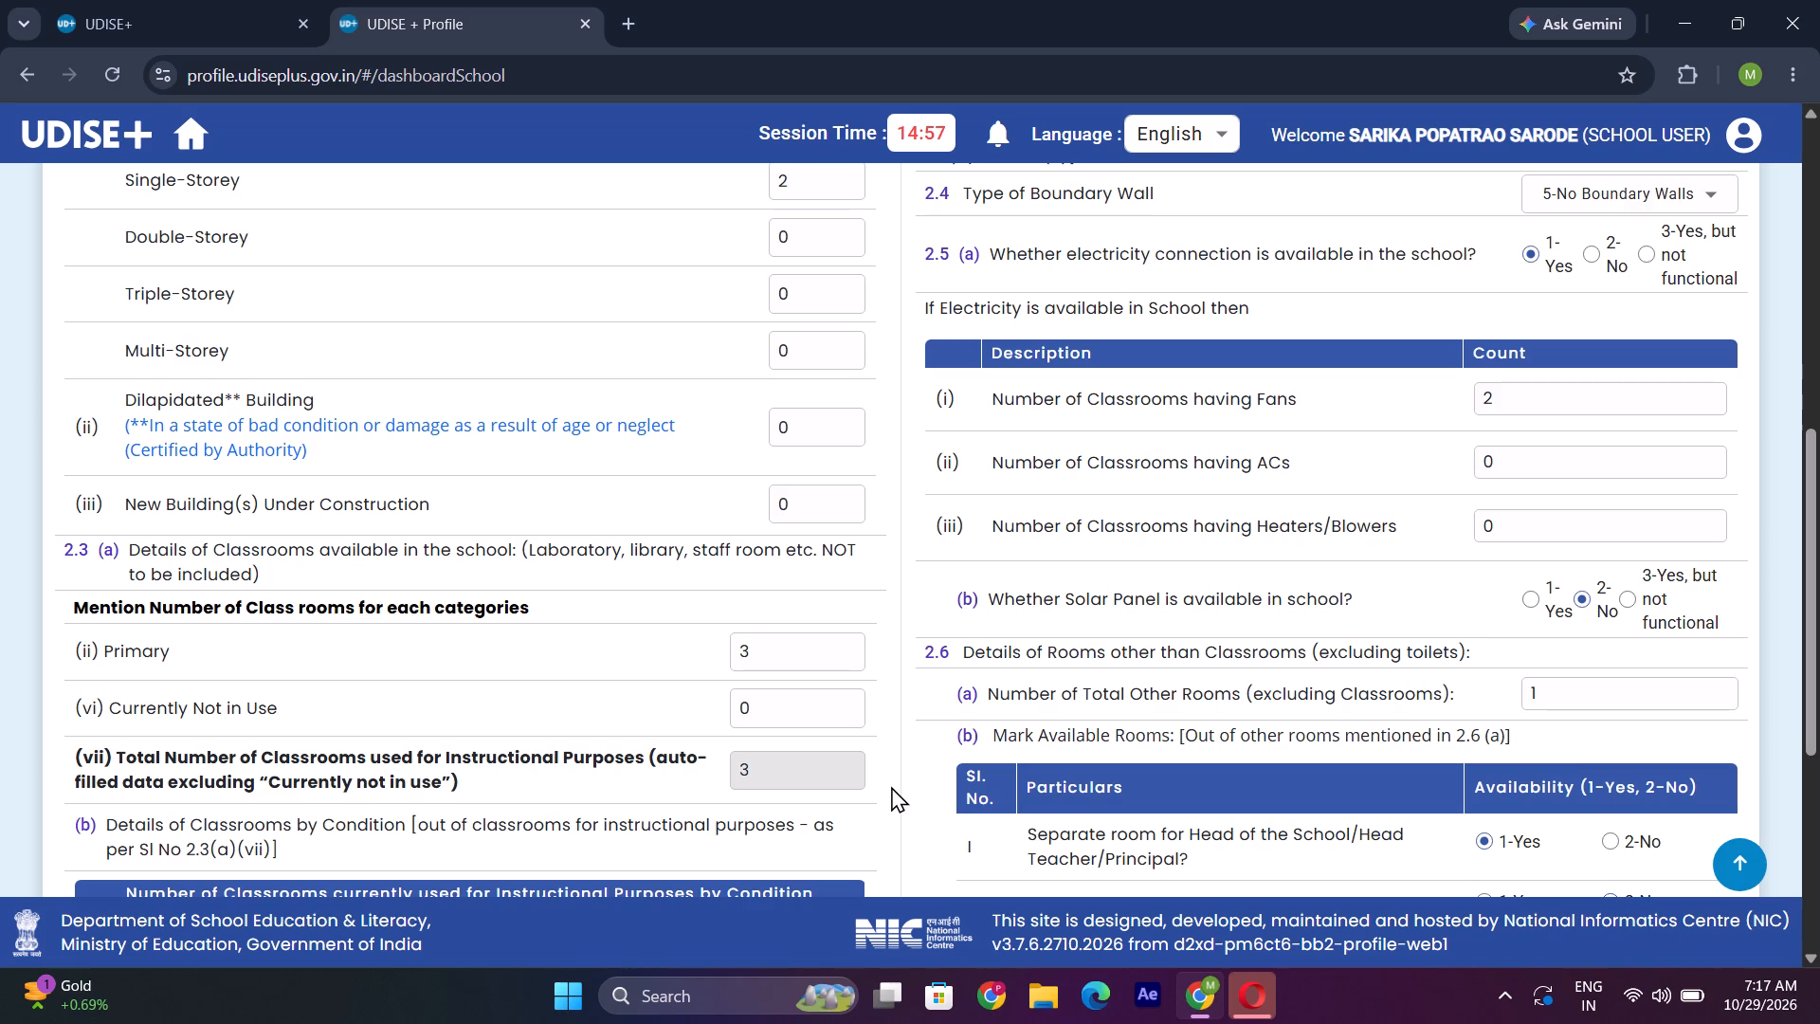
key("Down")
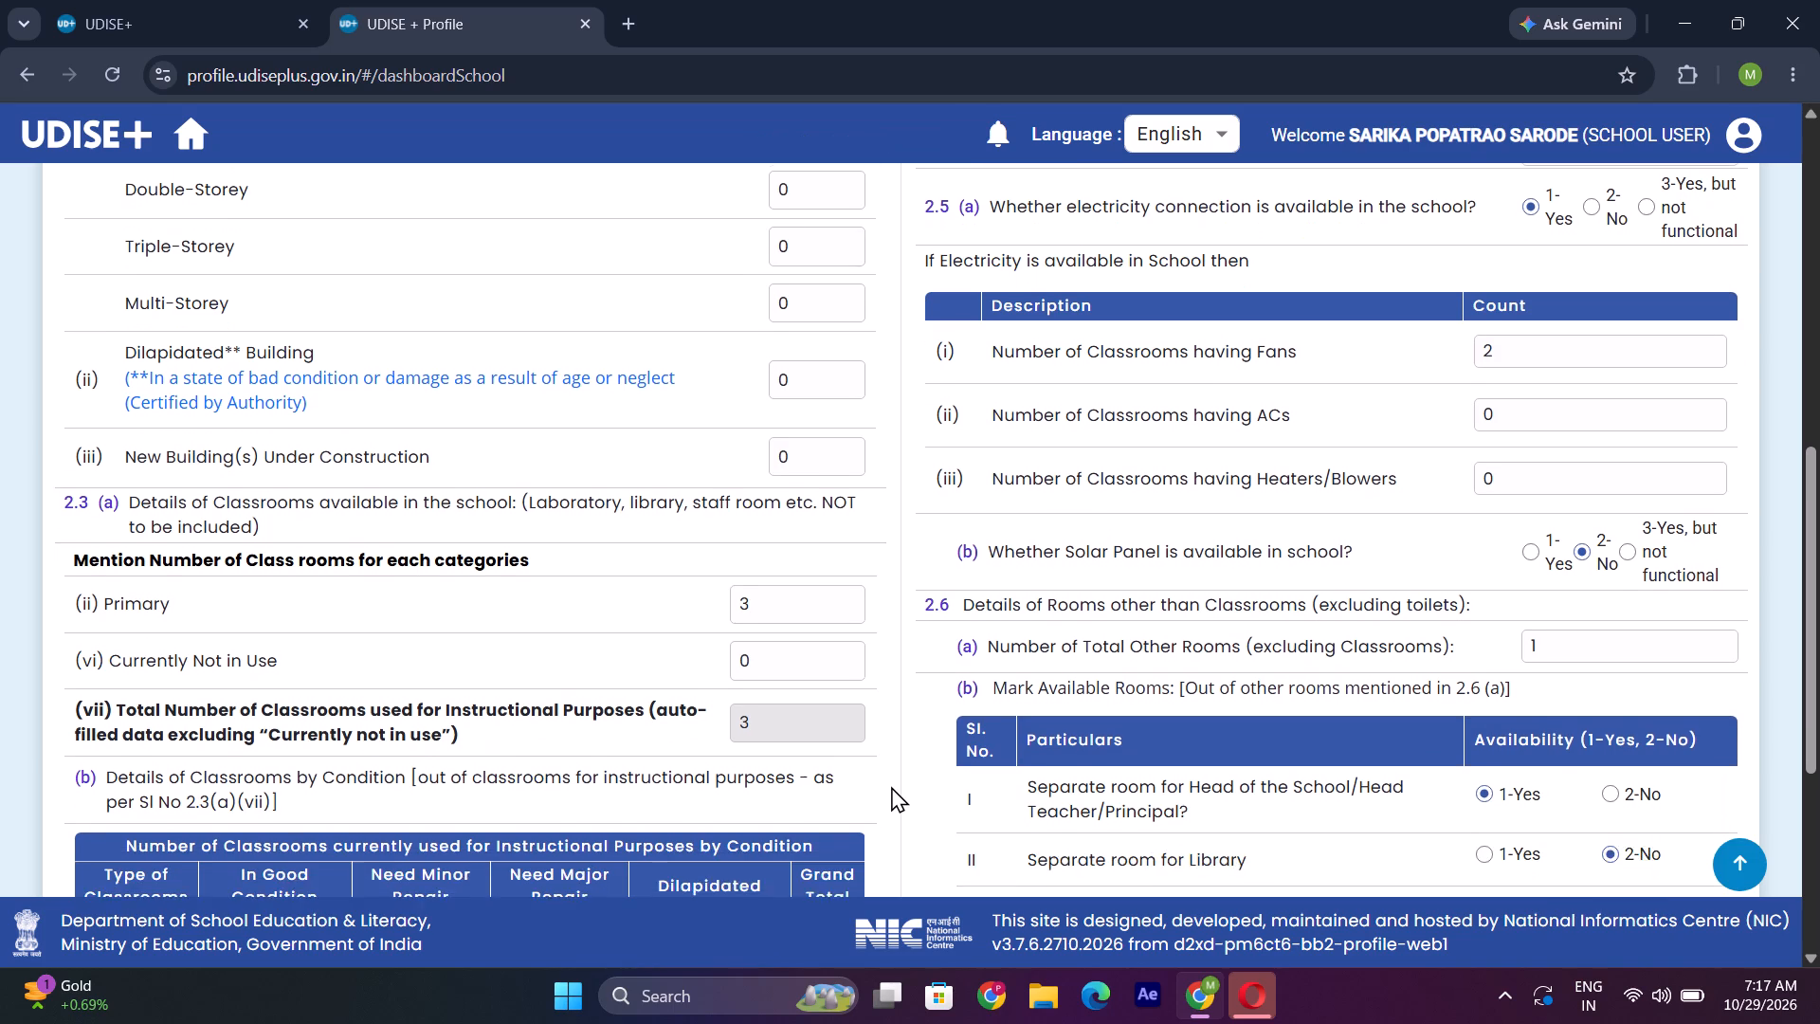
key("Down")
key("Down")
key("Down")
key("Down")
key("Down")
key("Down")
key("Down")
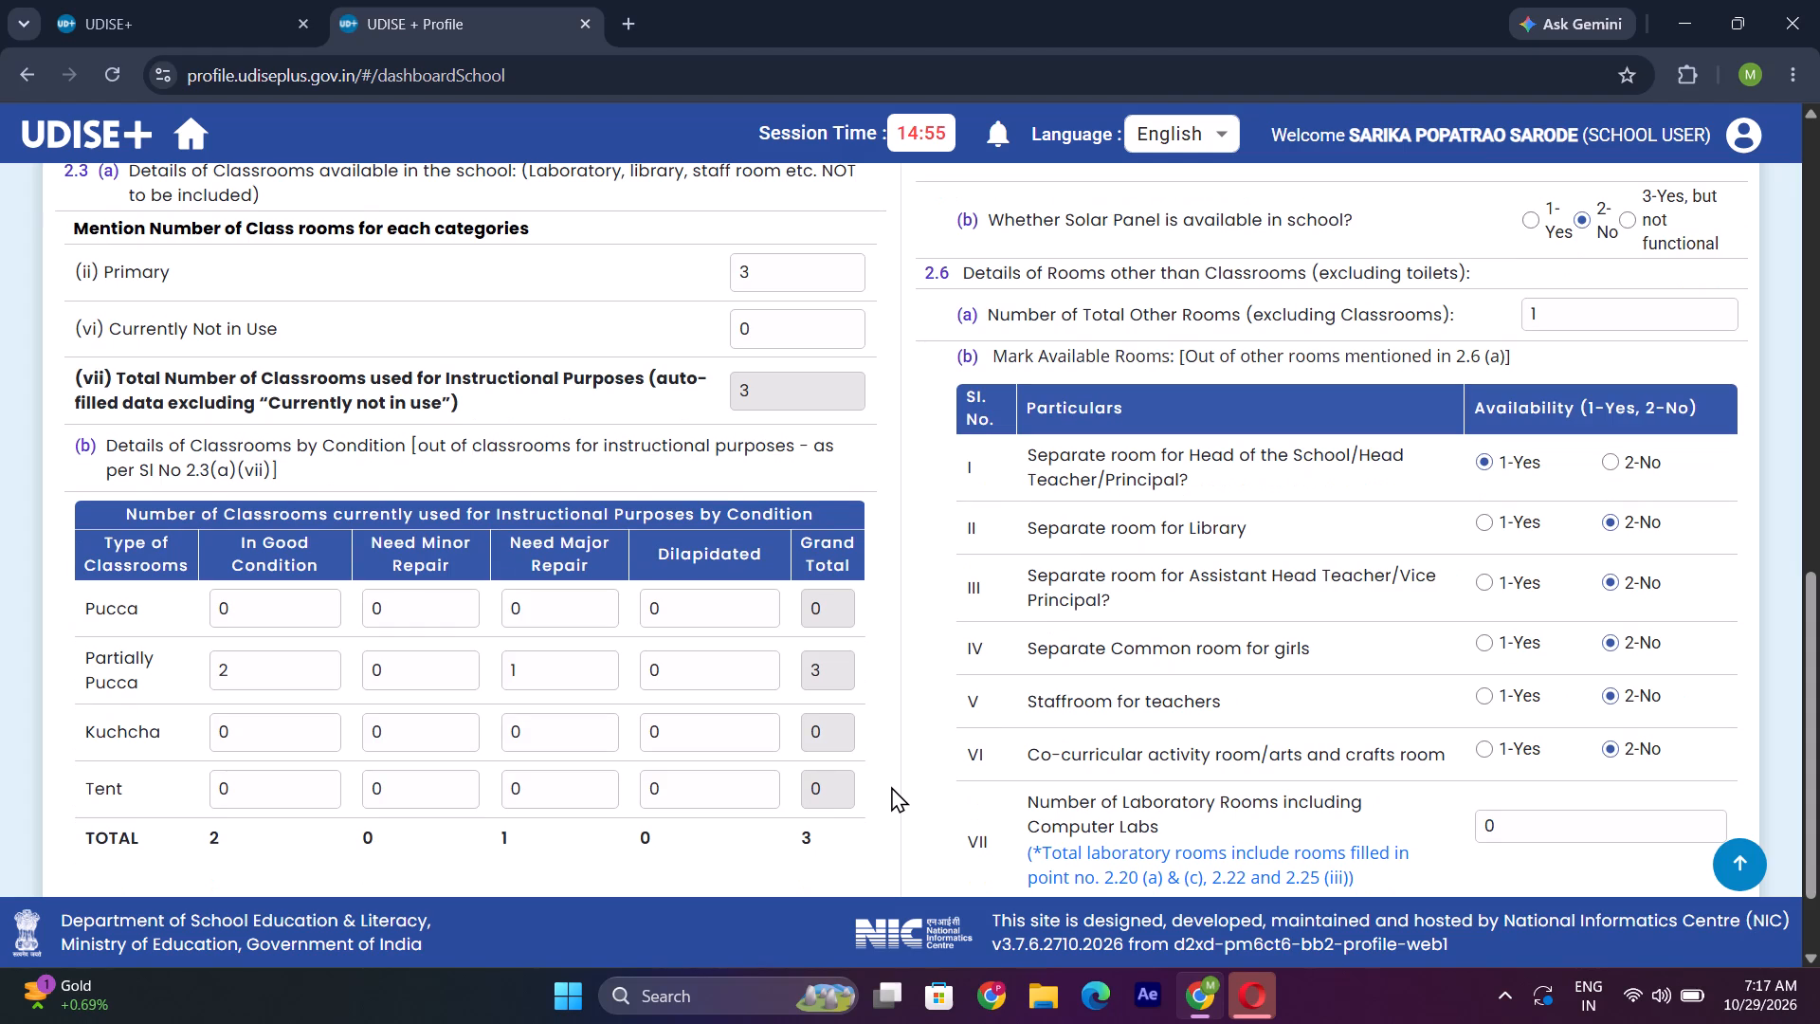
key("Down")
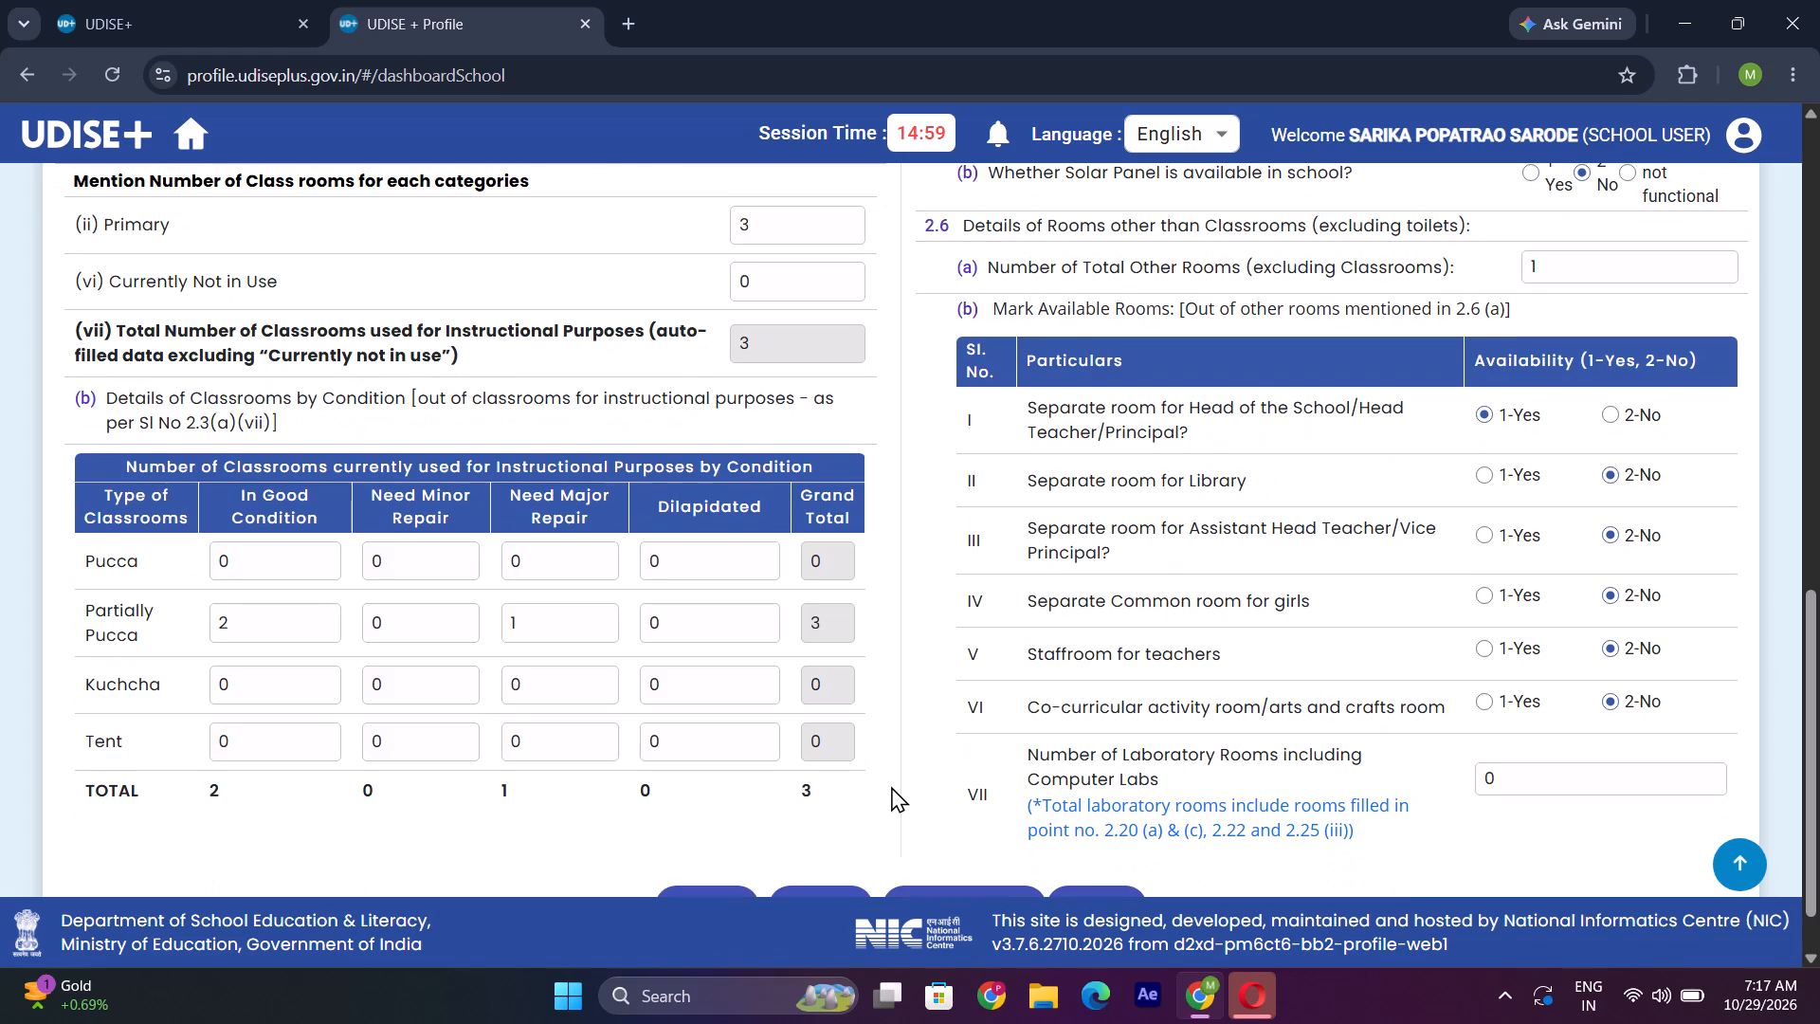
key("Up")
key("Up")
key("Up")
key("Up")
key("Up")
key("Up")
key("Up")
key("Up")
key("Up")
key("Up")
key("Up")
key("Up")
key("Up")
key("Up")
key("Up")
key("Up")
key("Up")
key("Up")
key("Up")
key("Up")
key("Up")
key("Up")
key("Up")
key("Up")
key("Up")
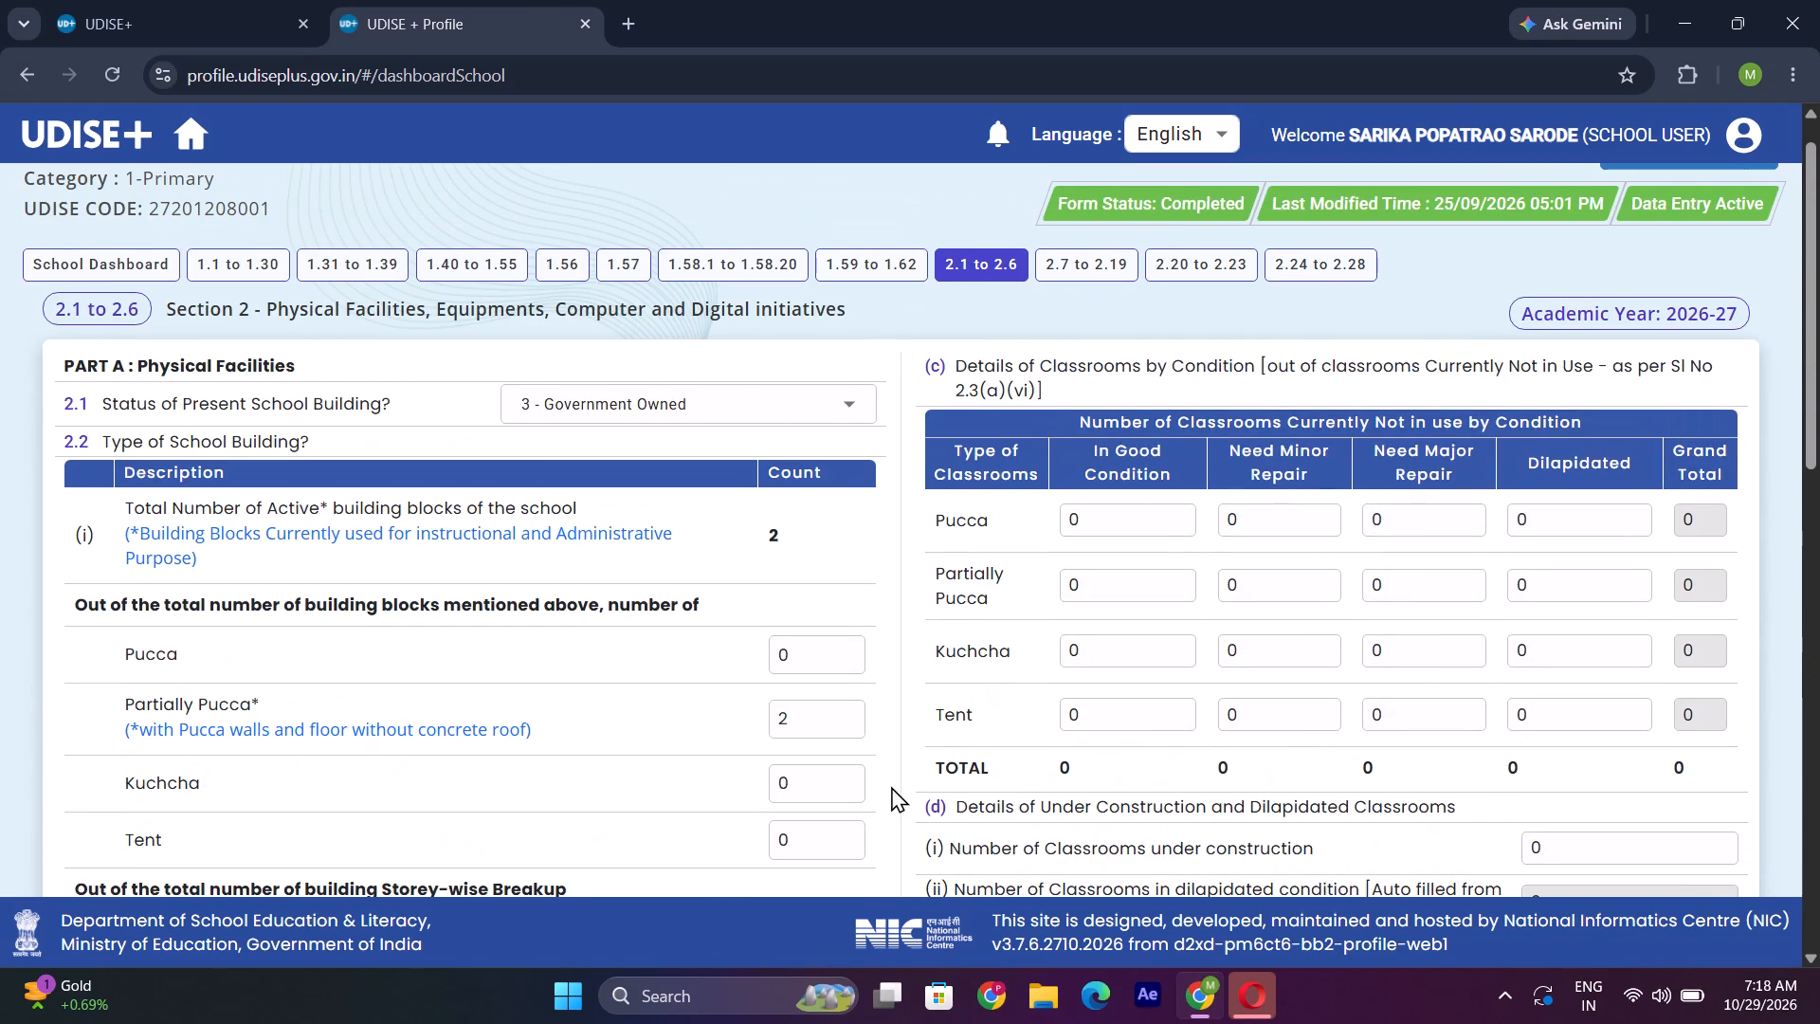
Examine the building block types, storey-wise breakup, classrooms under construction and boundary wall entries in section 2.1 to 2.6.
key("Down")
key("Down")
key("Down")
key("Down")
key("Down")
key("Down")
key("Down")
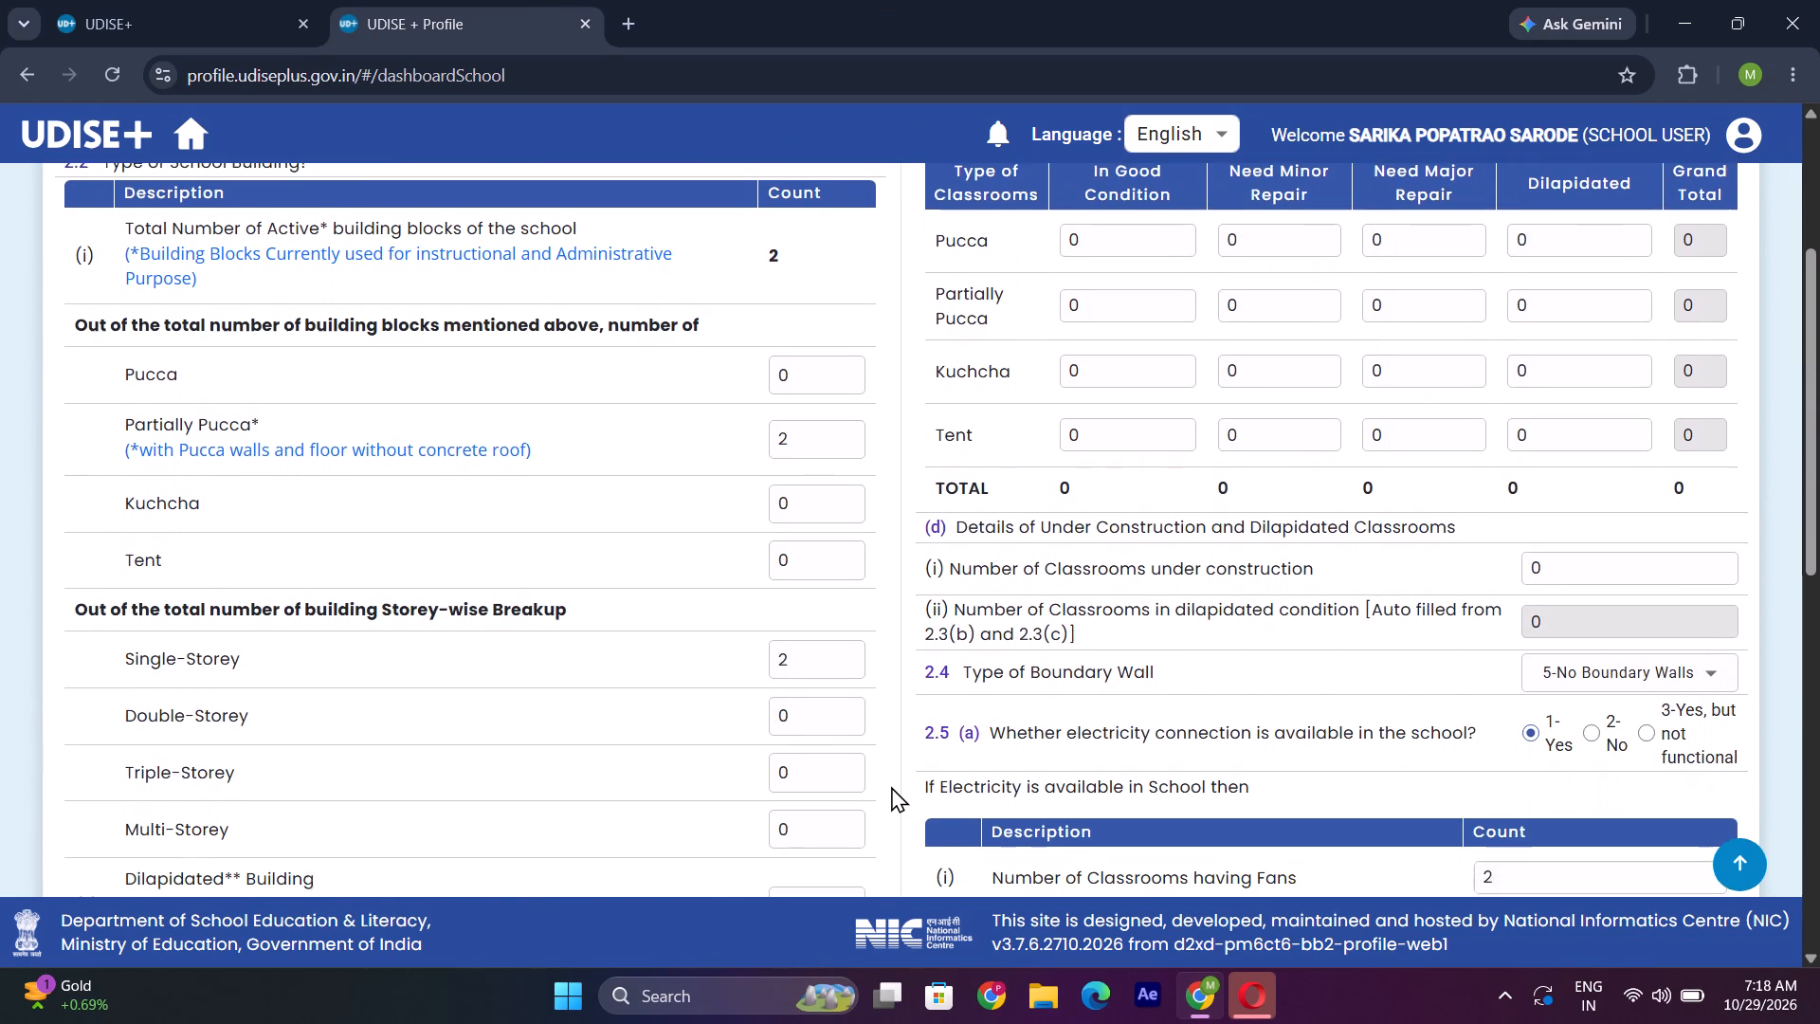
key("Down")
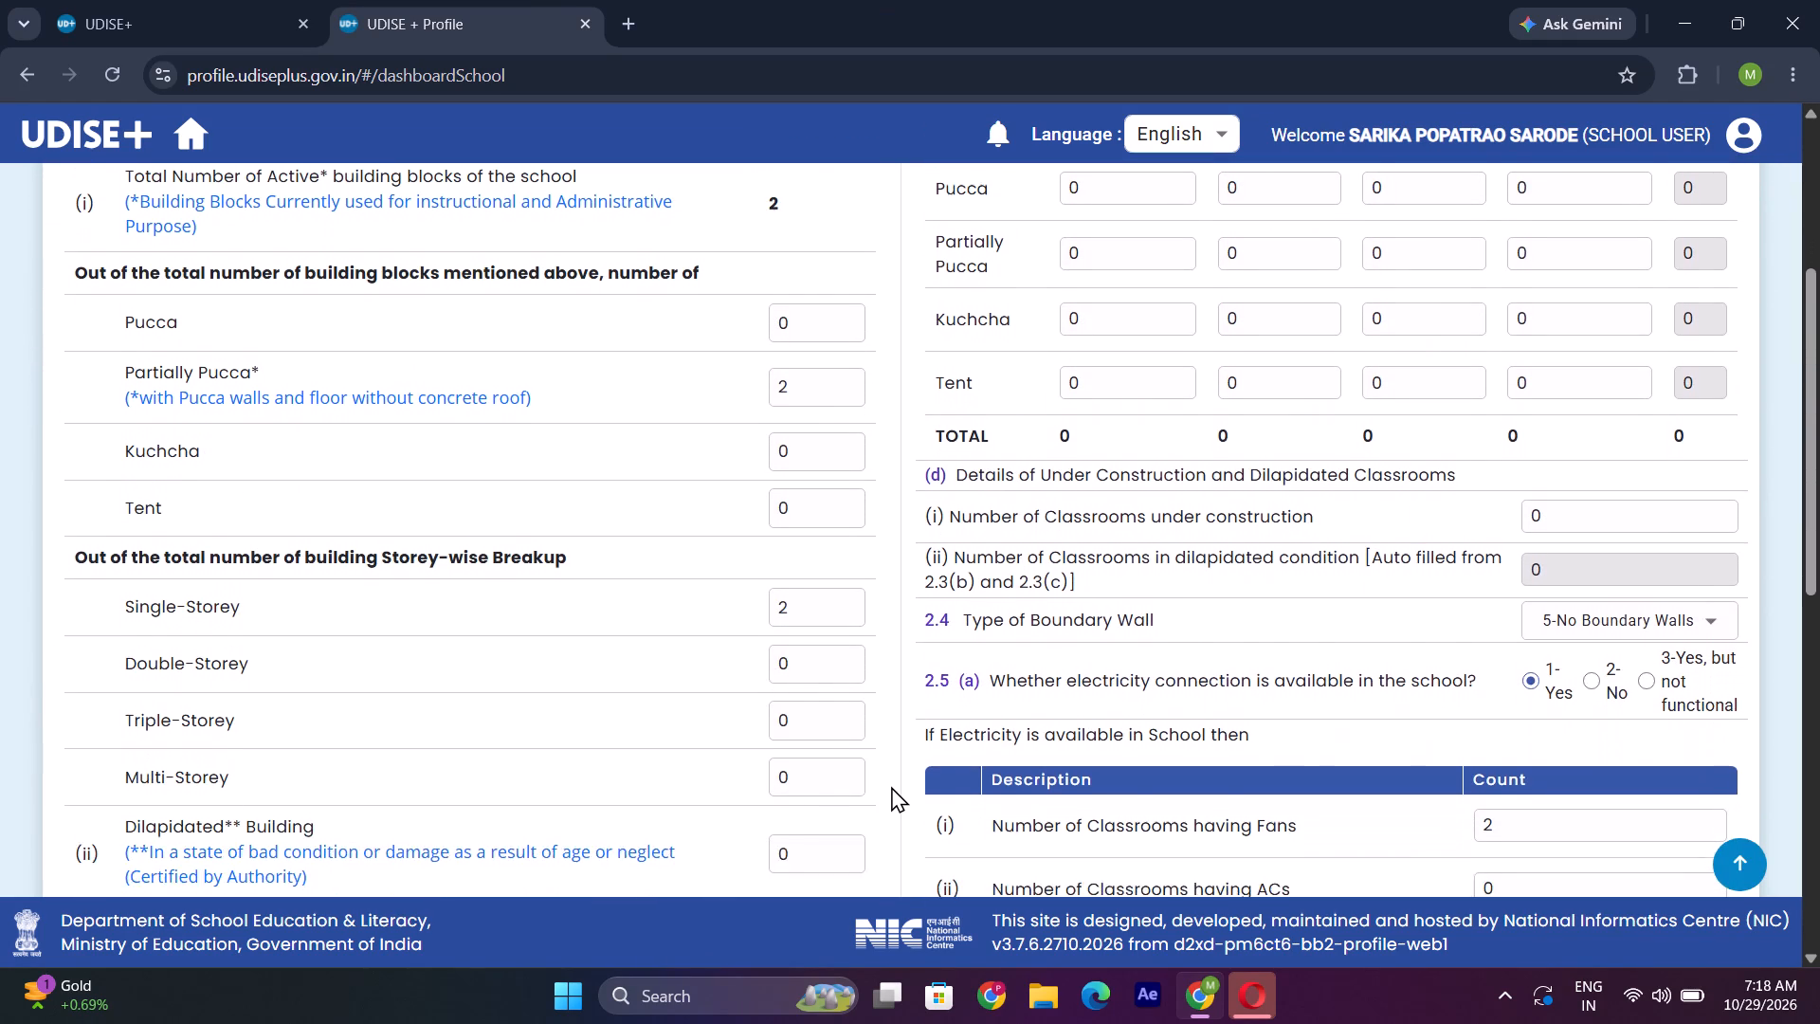
key("Down")
key("Down")
key("Down")
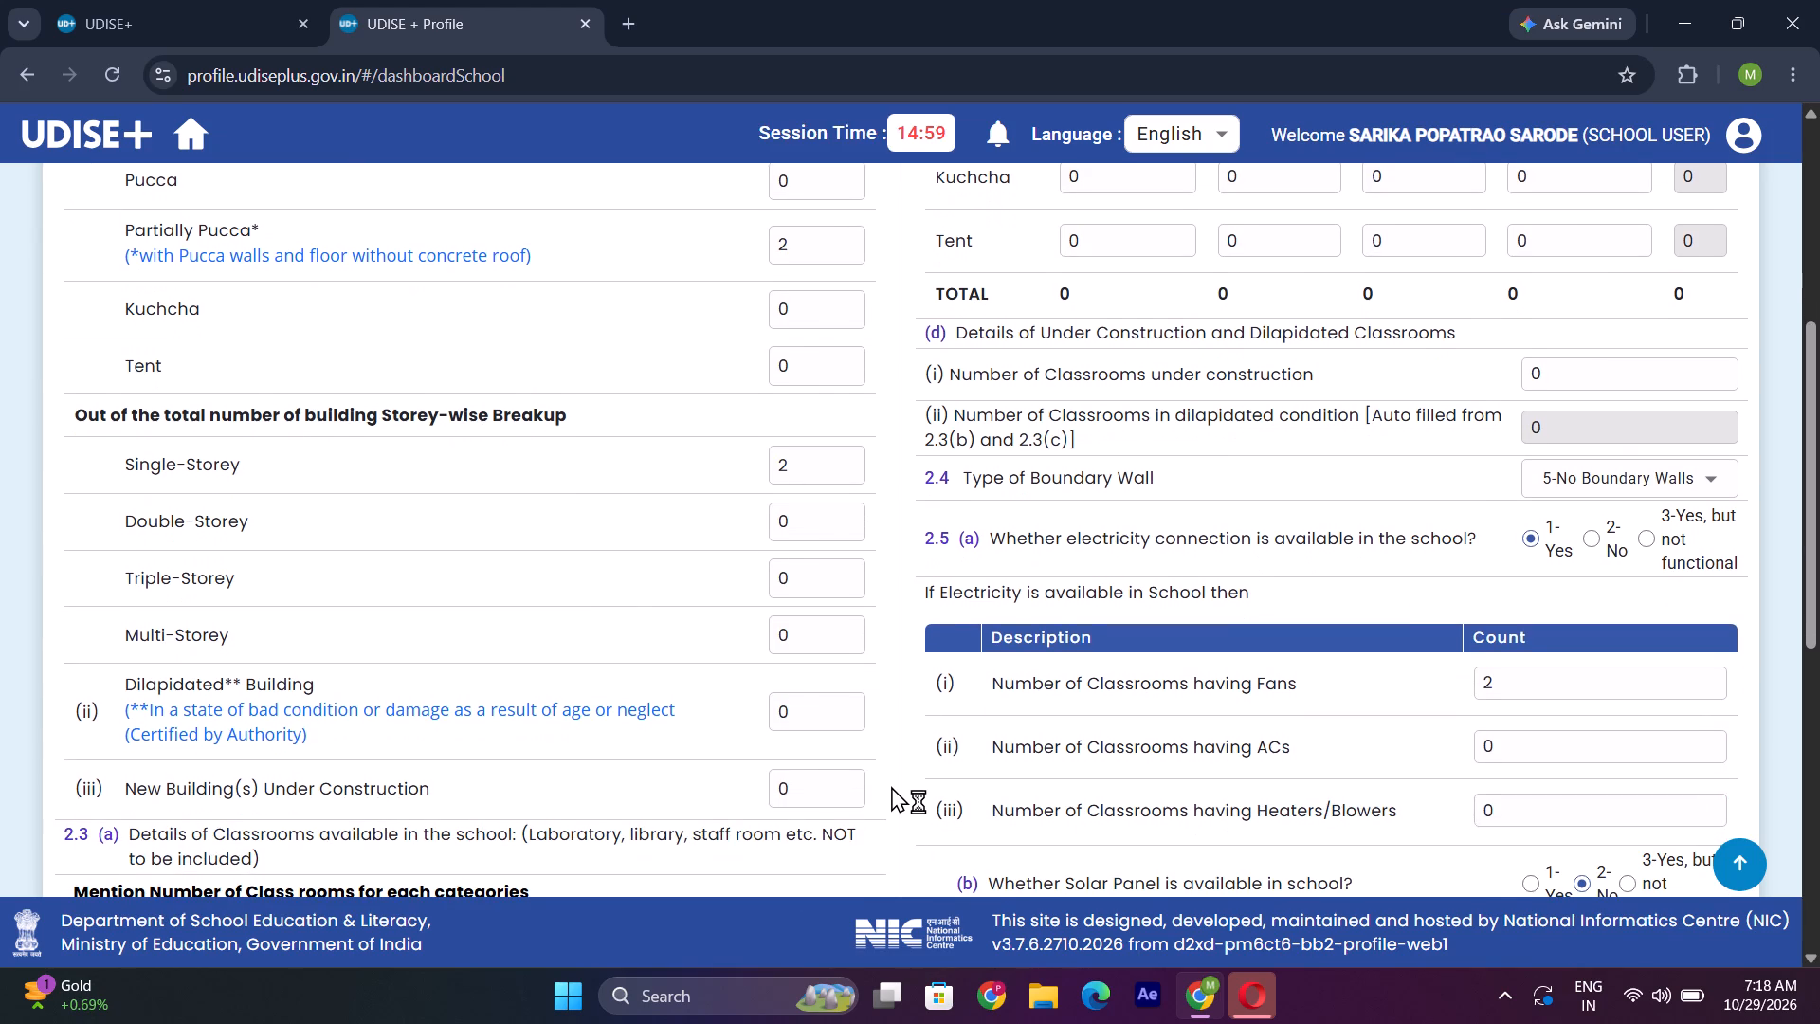
key("Down")
key("Down")
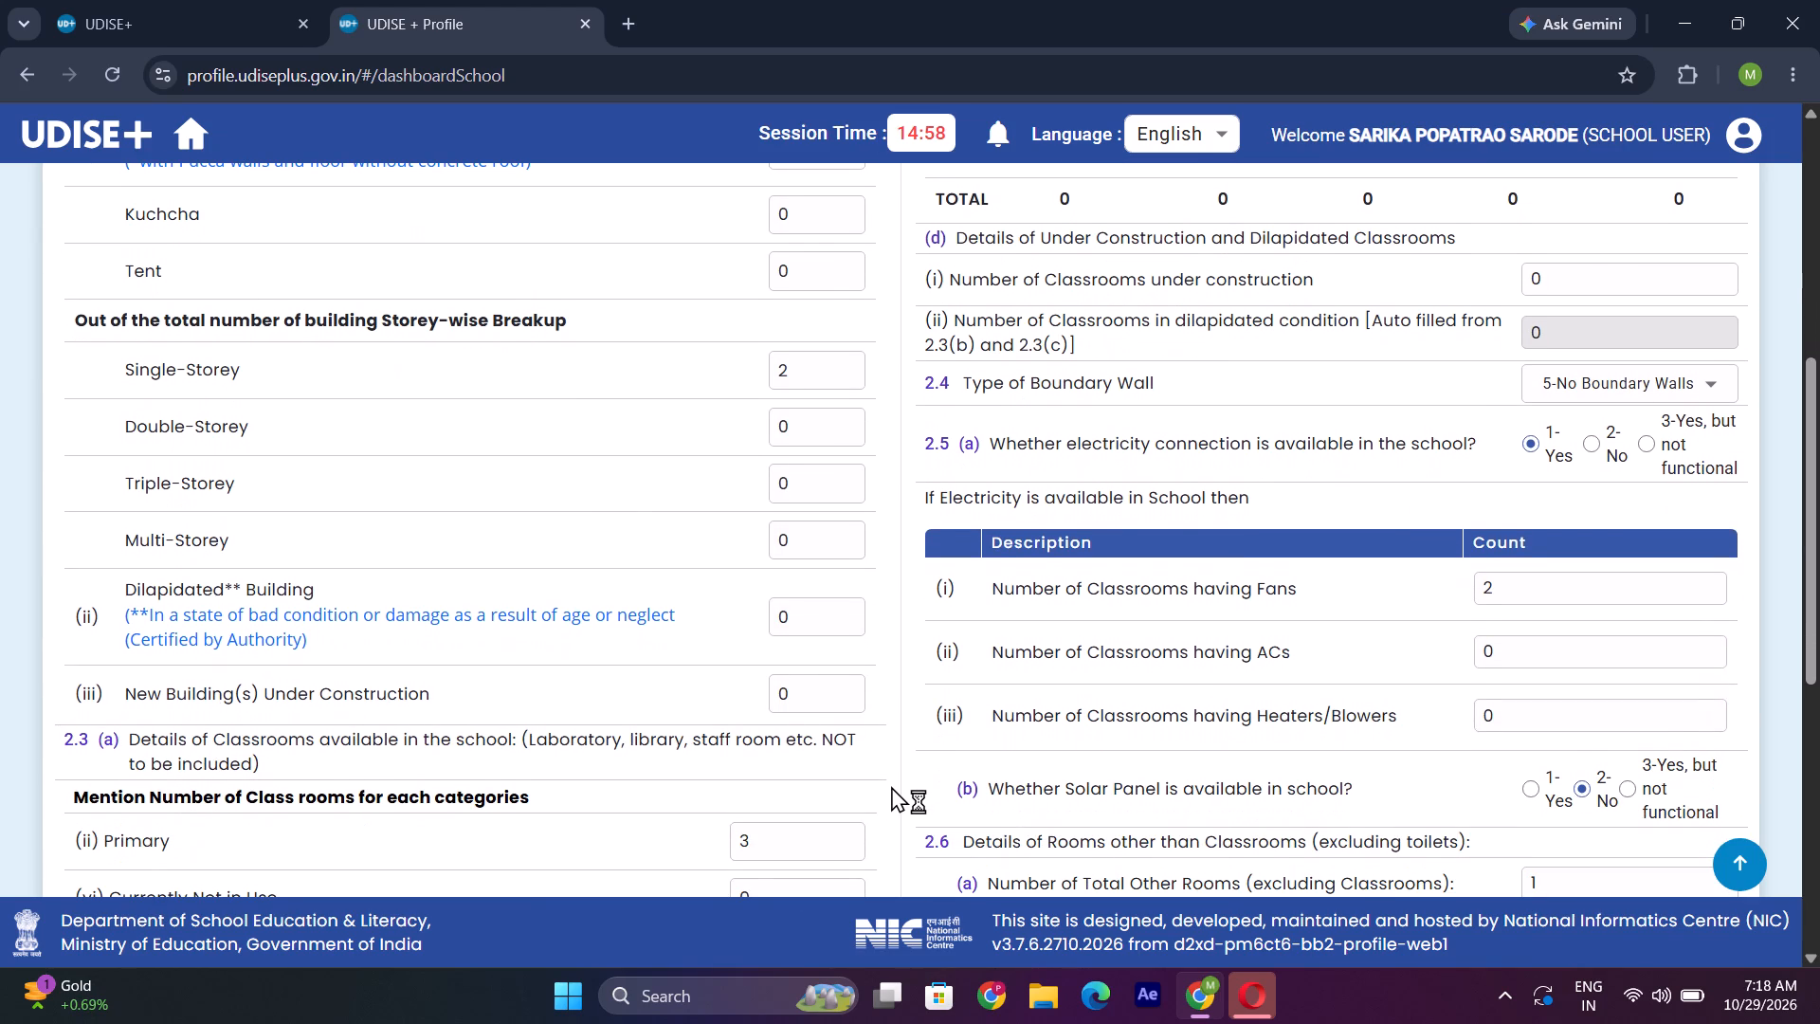
Examine the classroom counts and conditions, electricity, solar panel and other-room entries through the end of section 2.1 to 2.6.
key("Down")
key("Down")
key("Down")
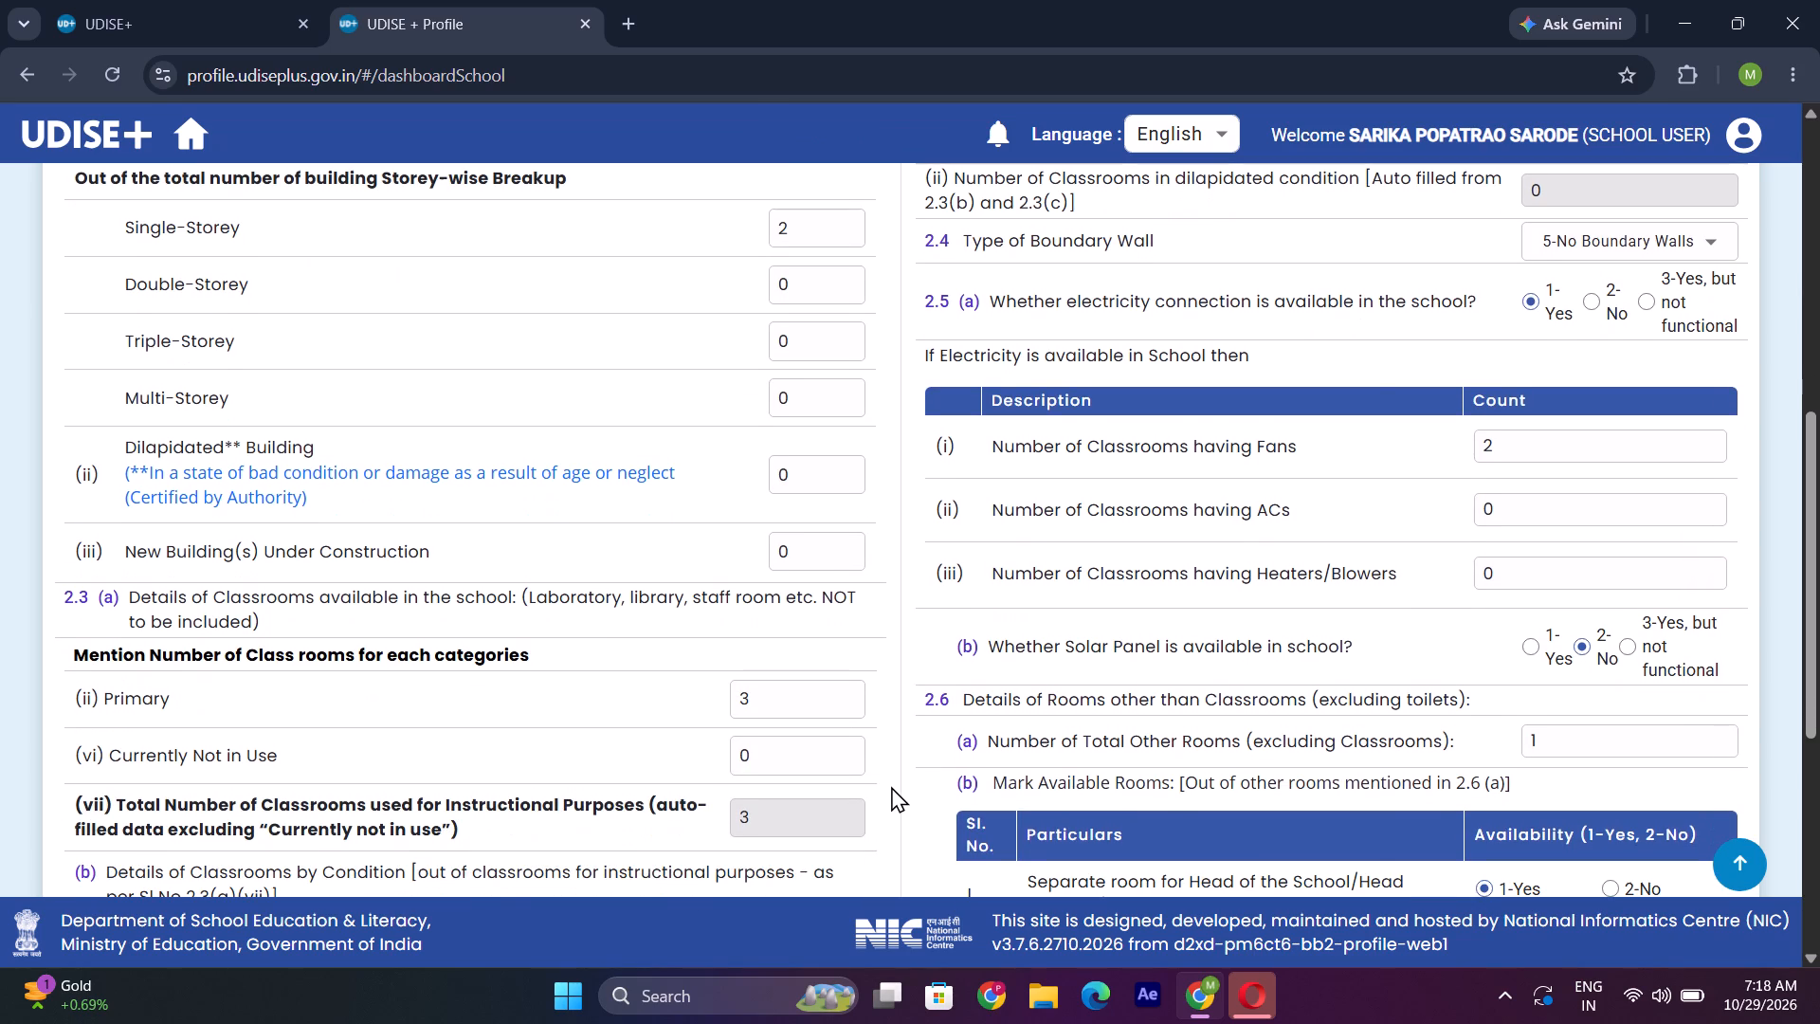
key("Down")
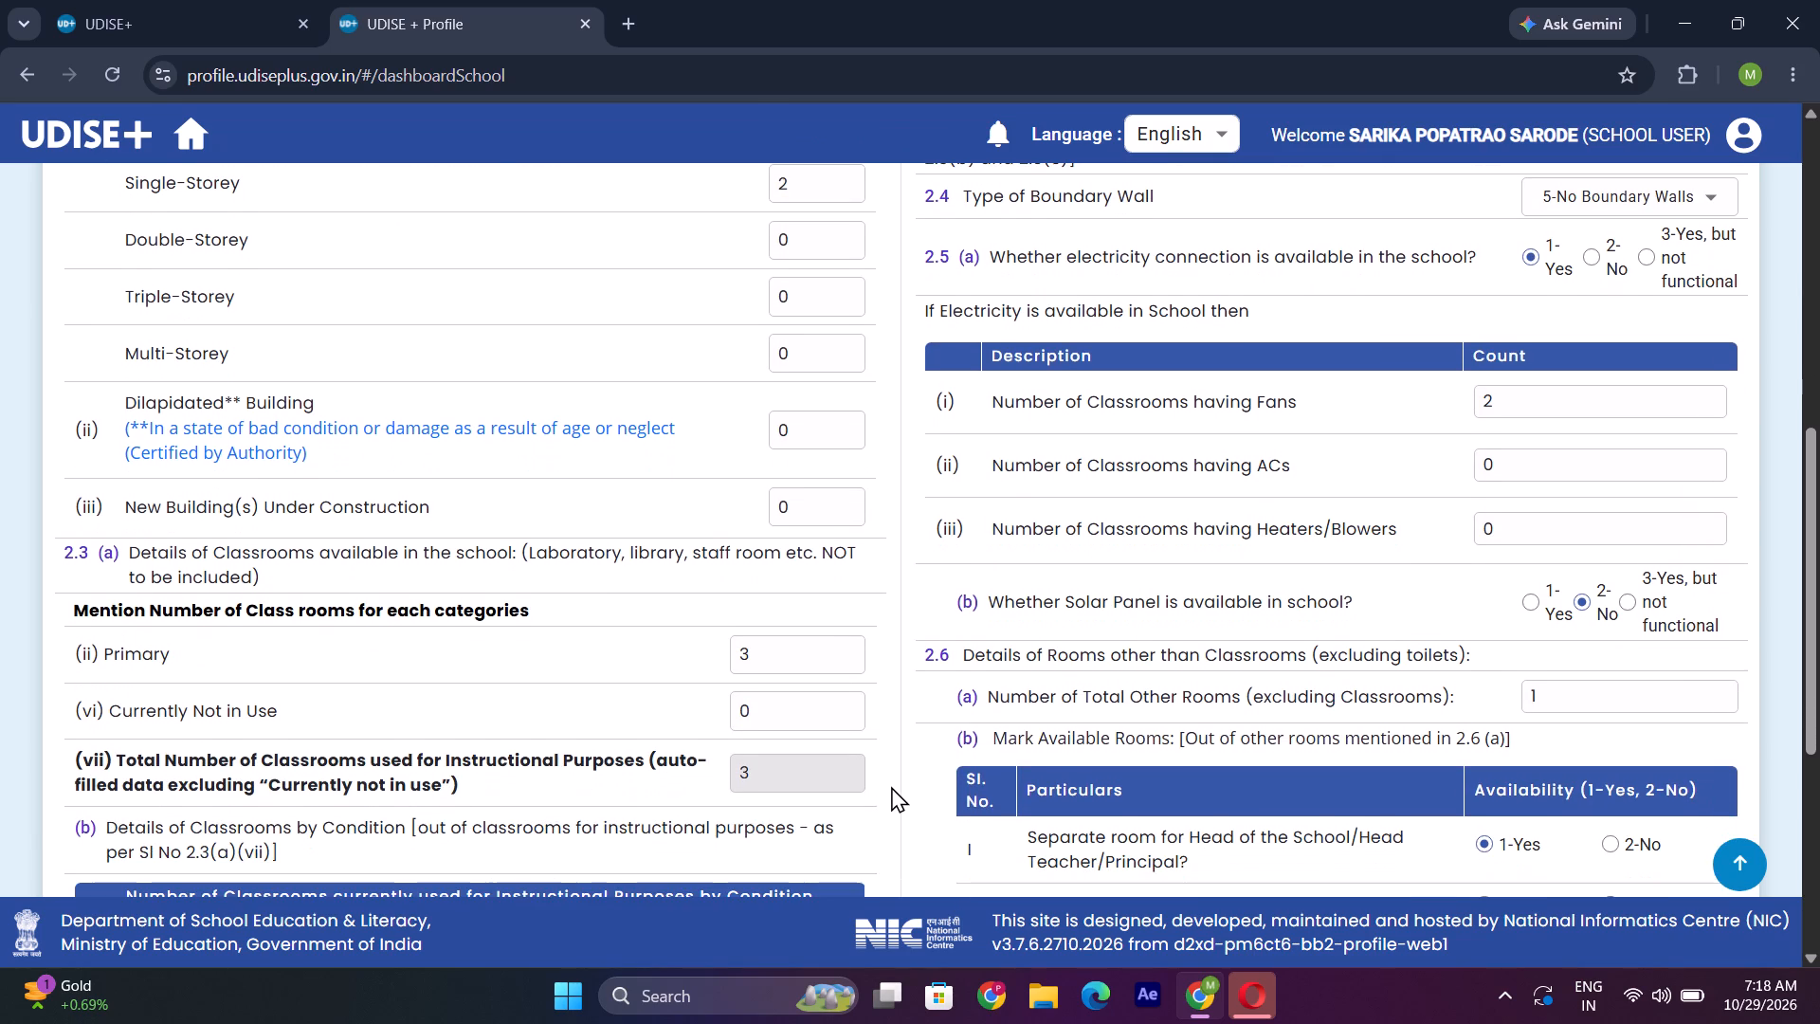
key("Down")
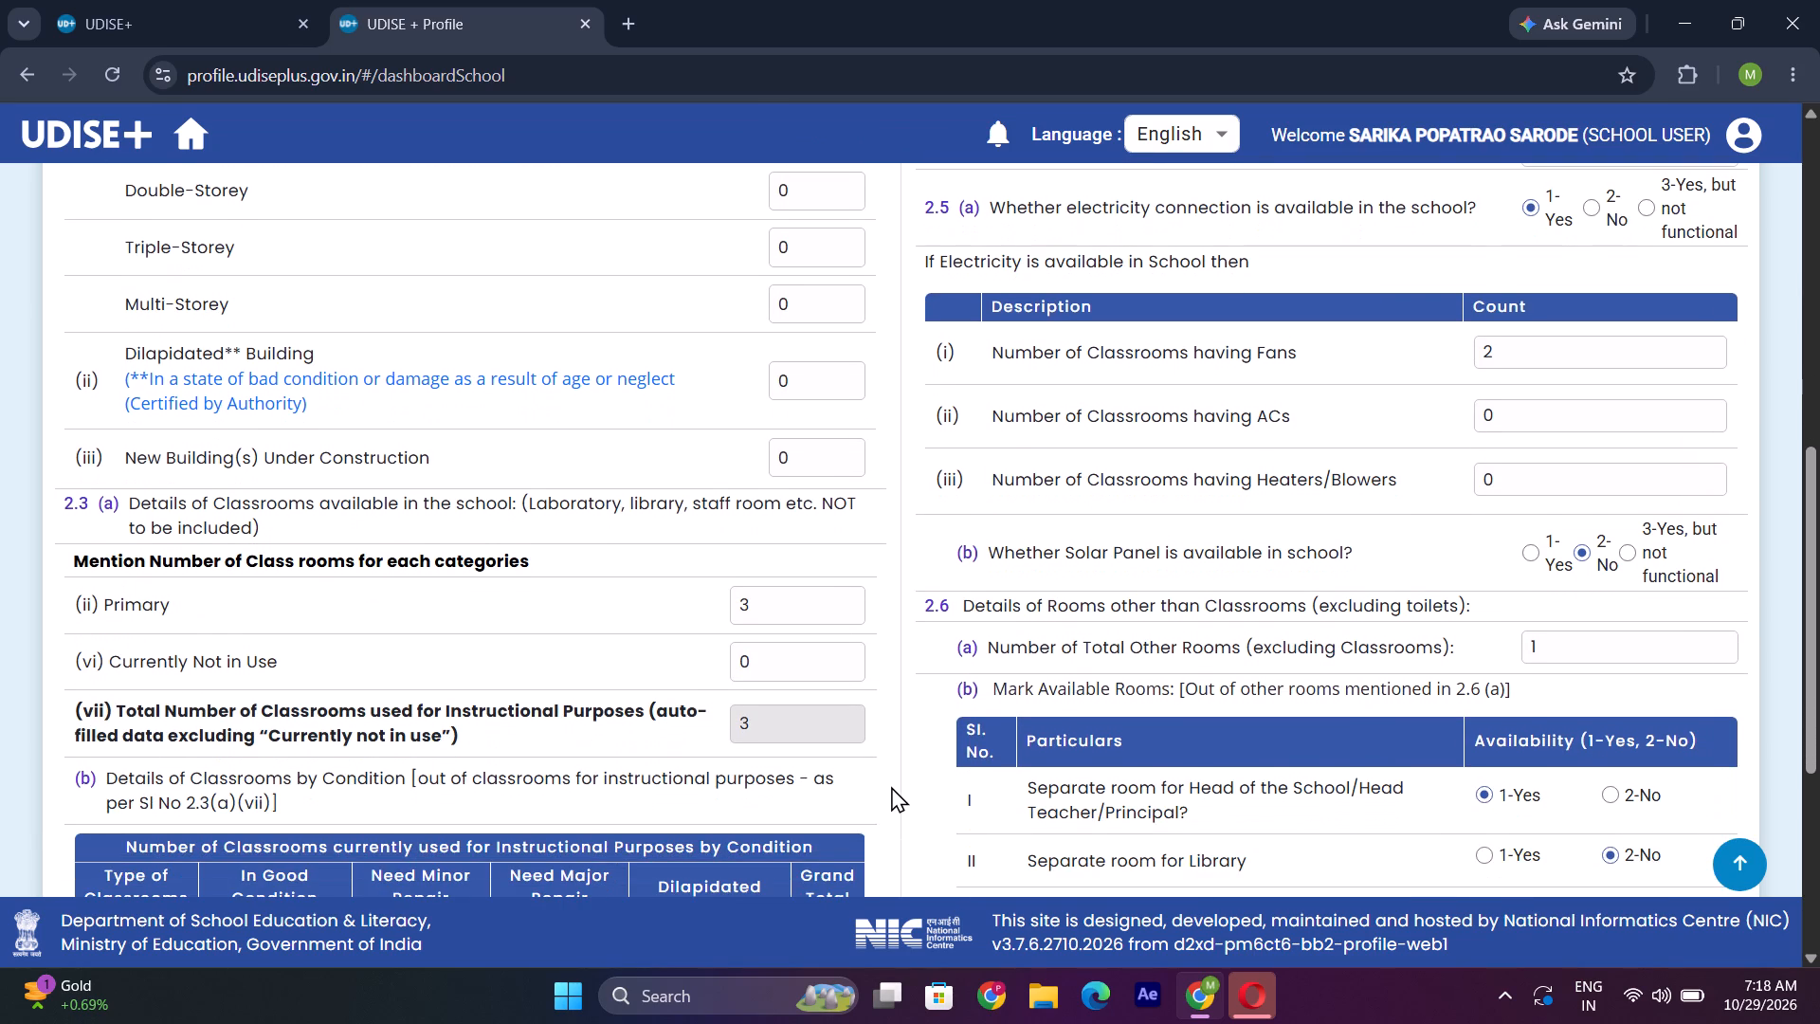
key("Down")
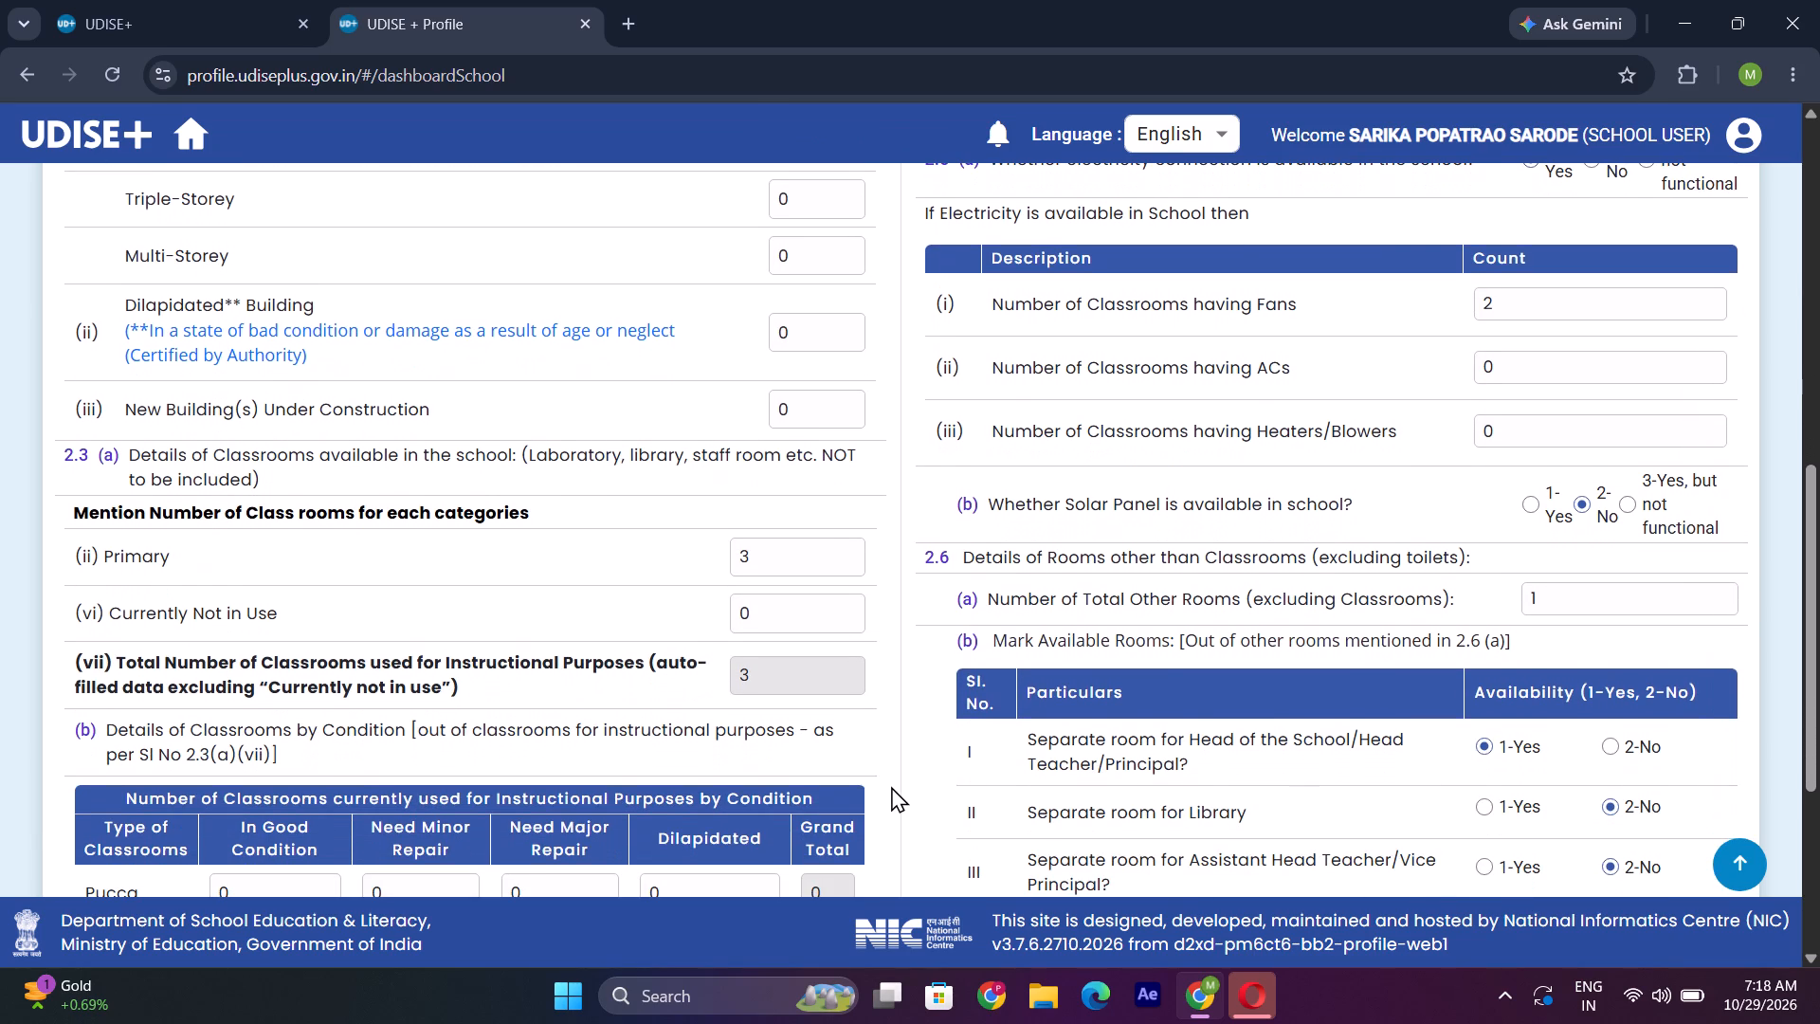
key("Down")
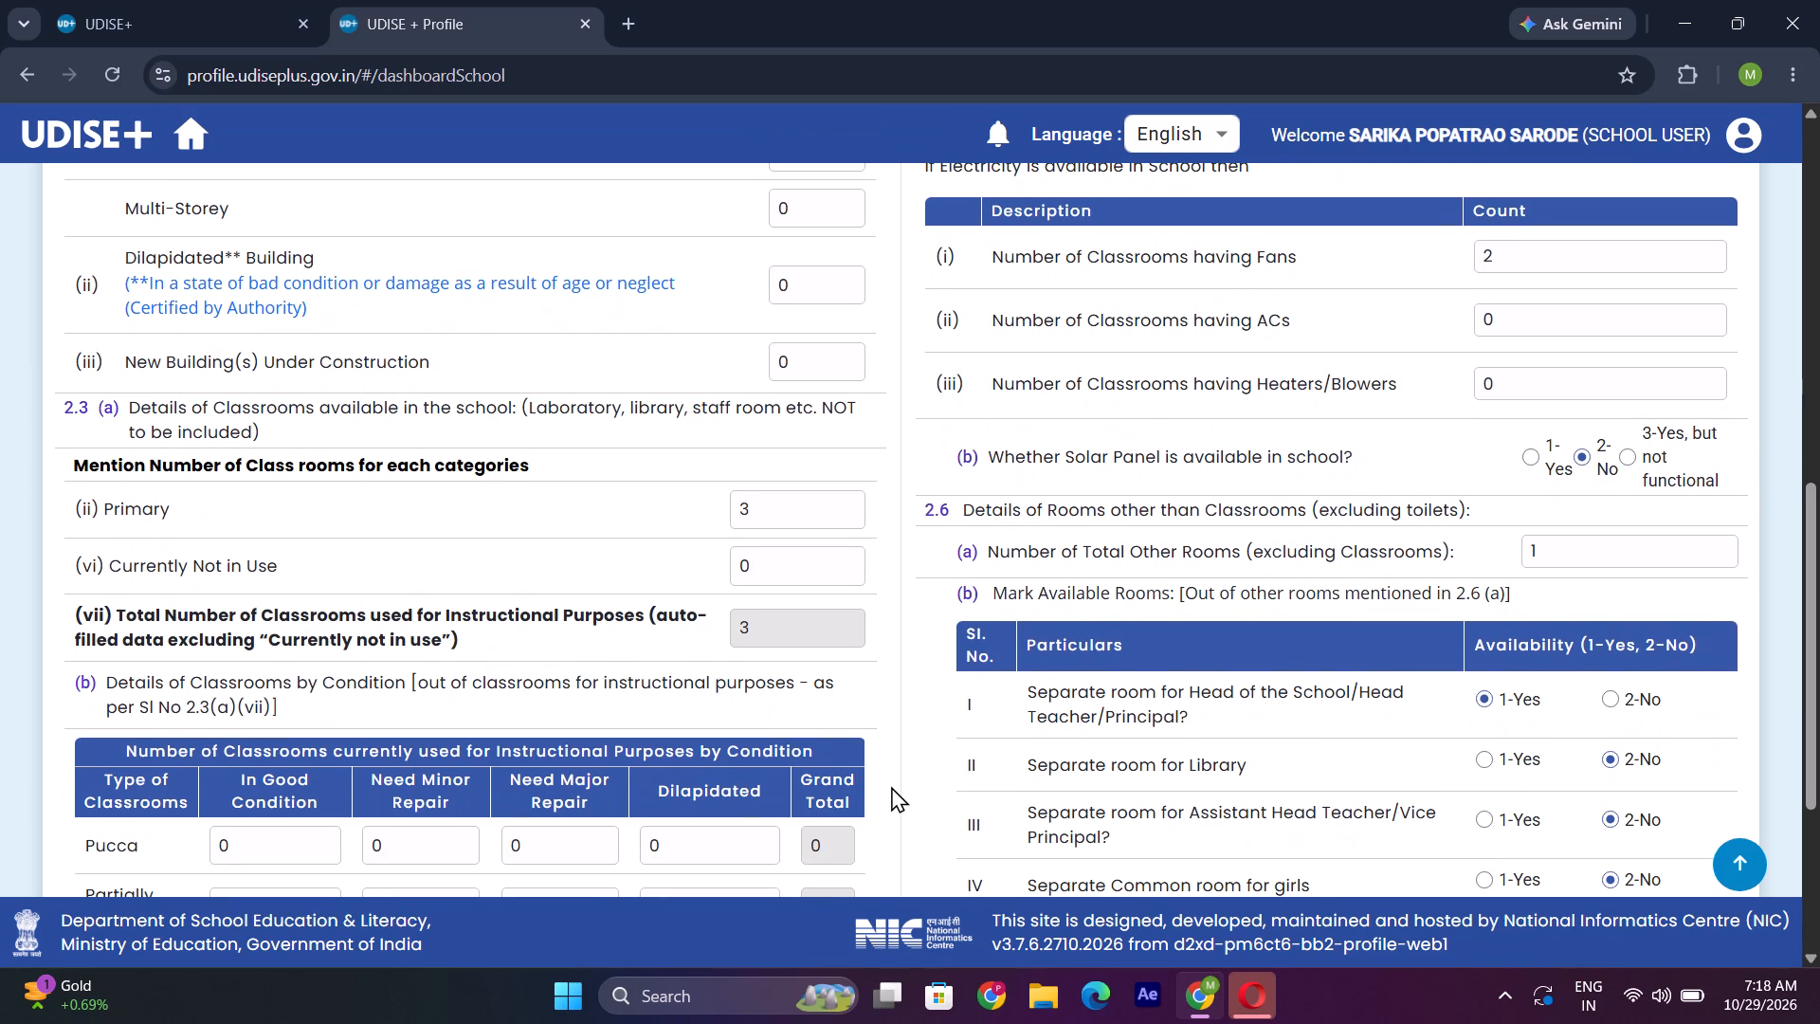
key("Down")
key("Down")
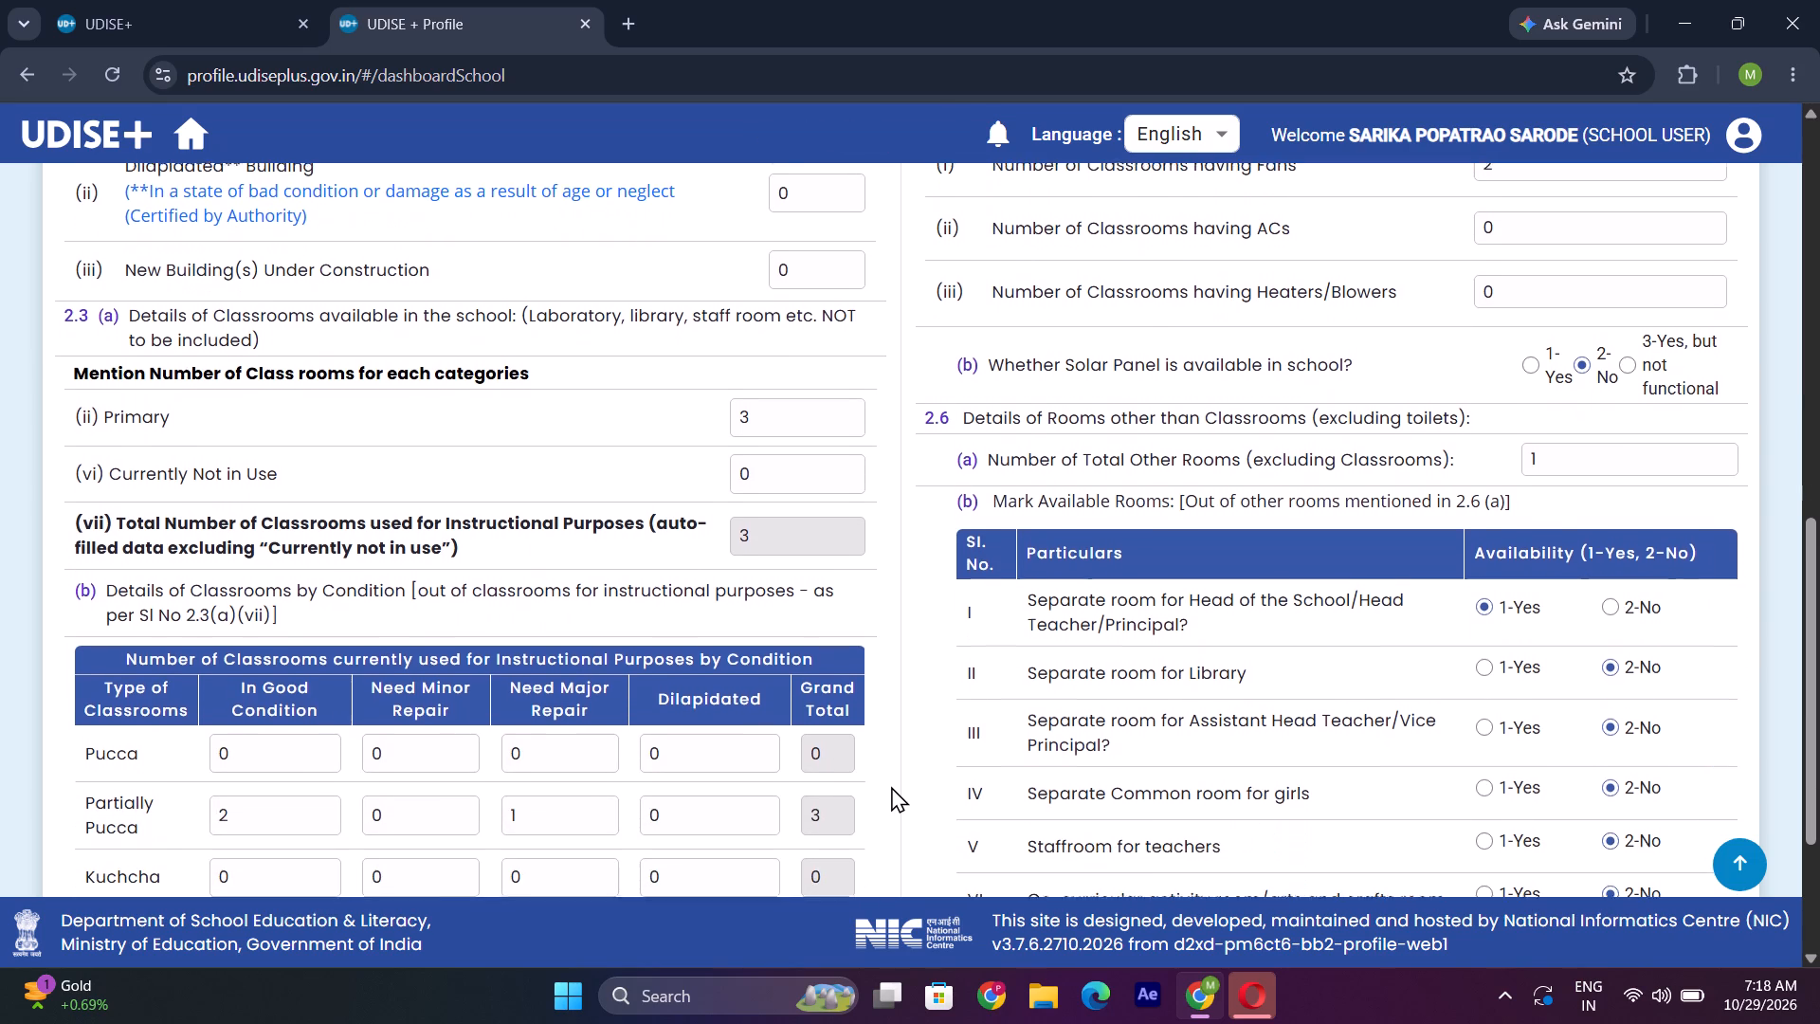
key("Down")
key("Down")
key("Down")
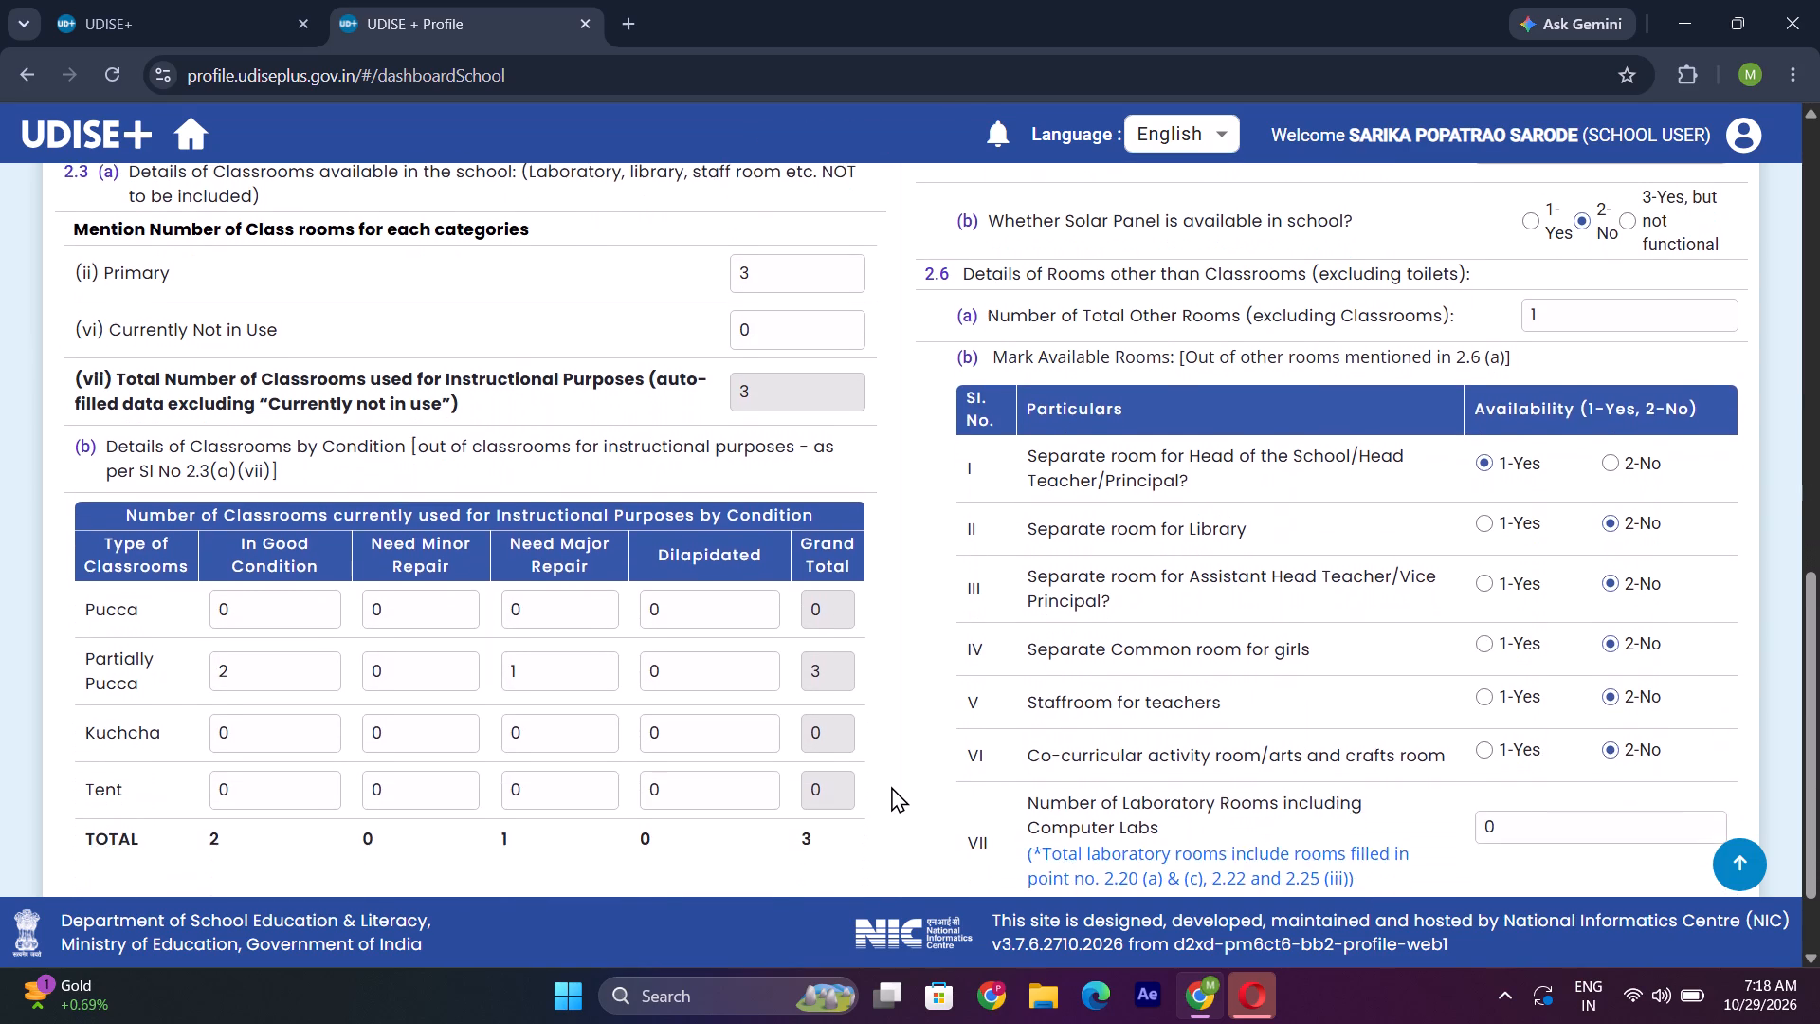
key("Down")
key("Down")
key("Down")
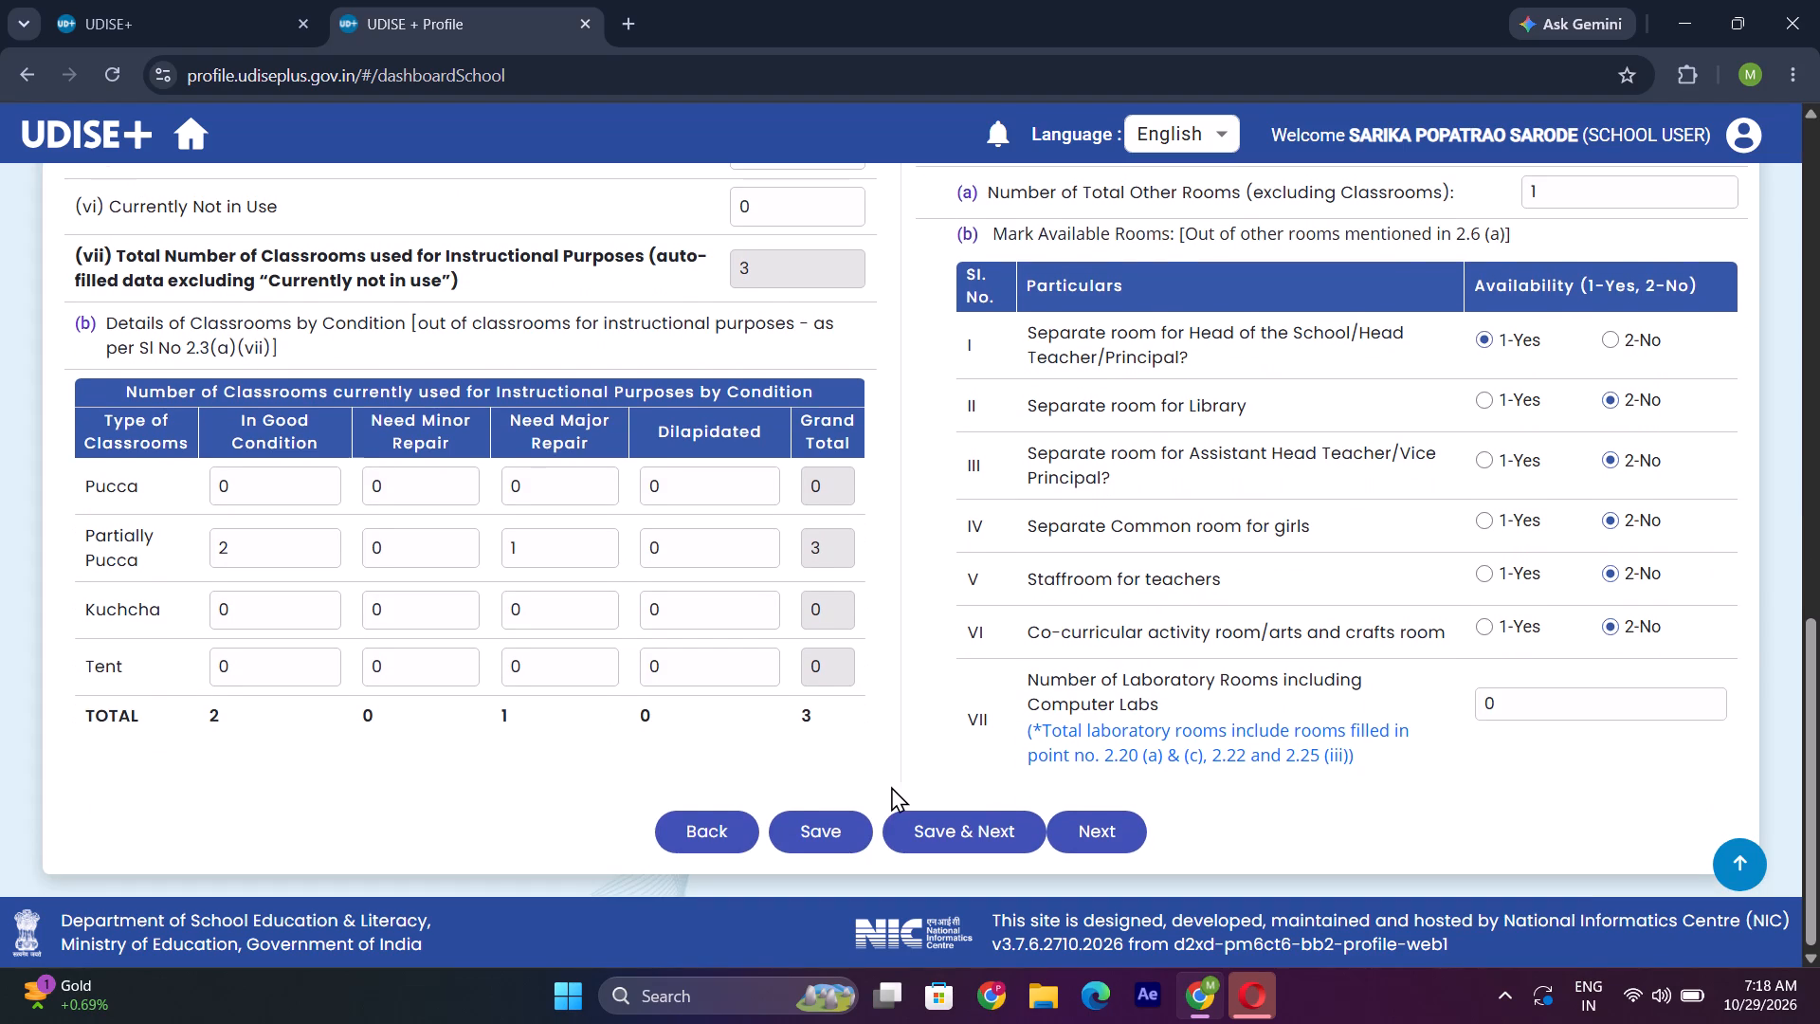
key("Down")
key("Down")
key("Down")
key("Down")
key("Down")
Save the physical facilities section 2.1 to 2.6 and advance to section 2.7 to 2.19.
left_click(970, 819)
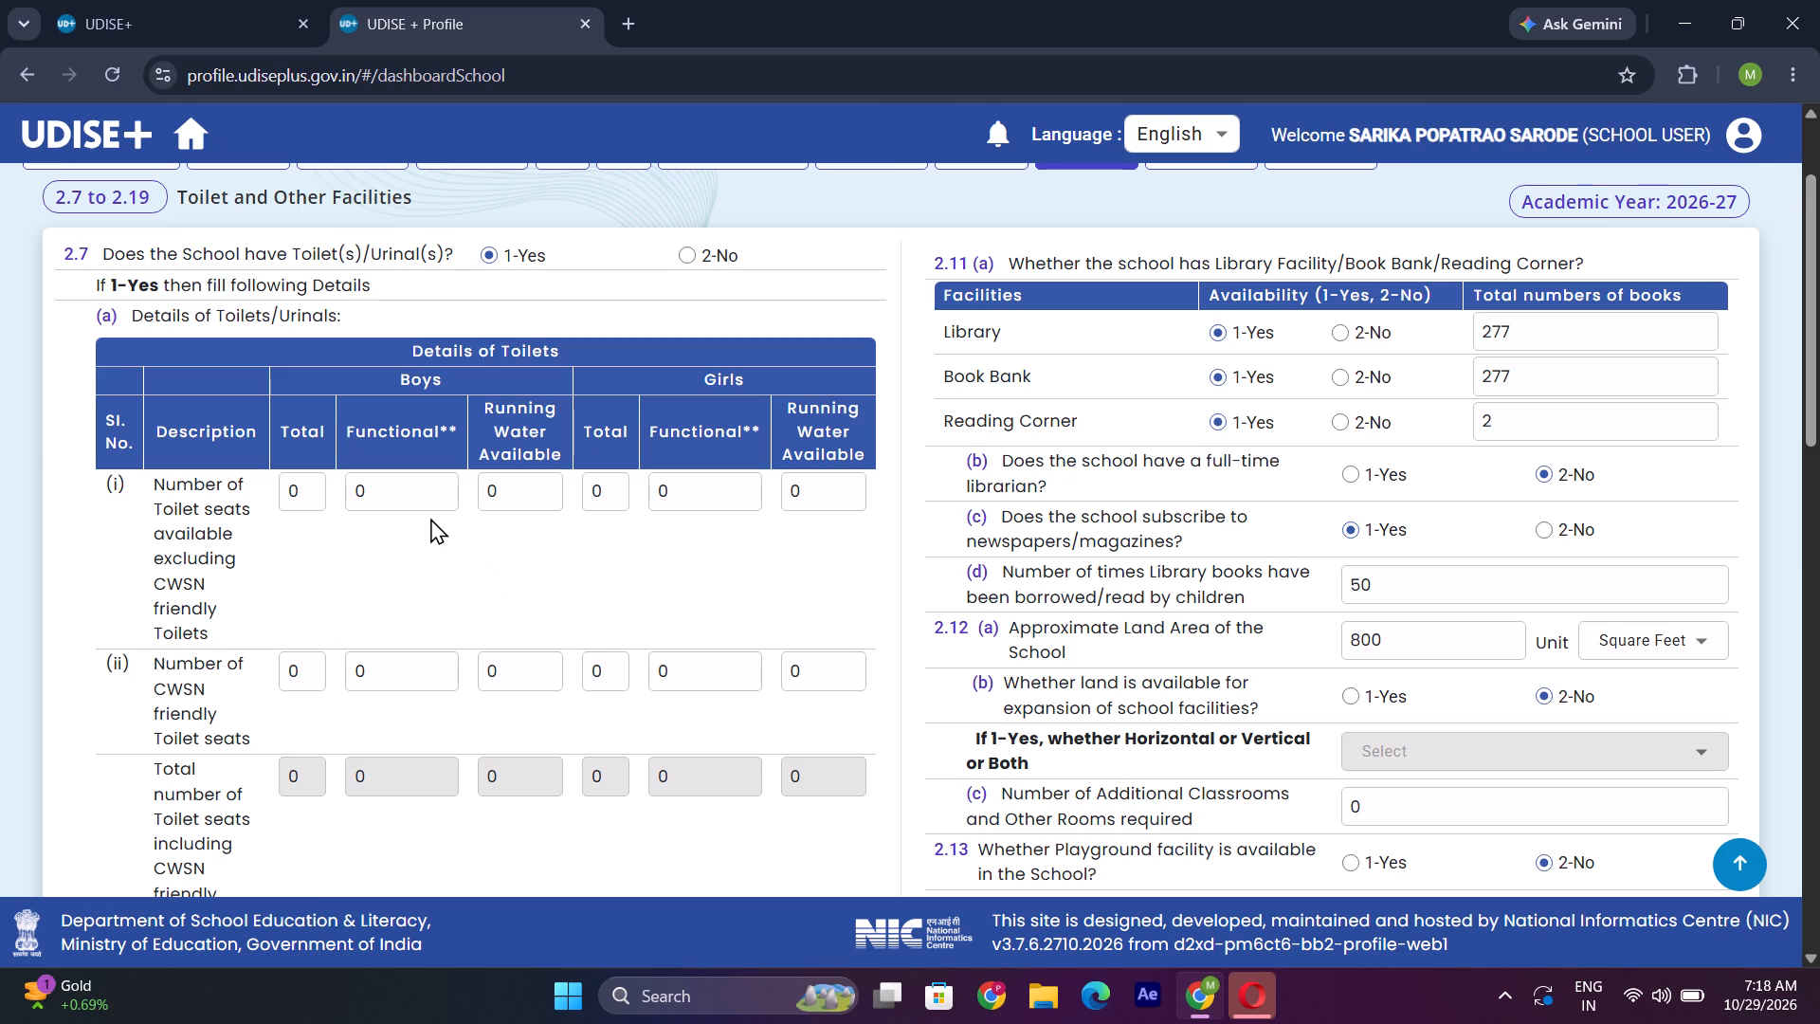
Set the boys' toilet seats excluding CWSN friendly toilets to 1 total, 1 functional and 1 with running water.
left_click(314, 495)
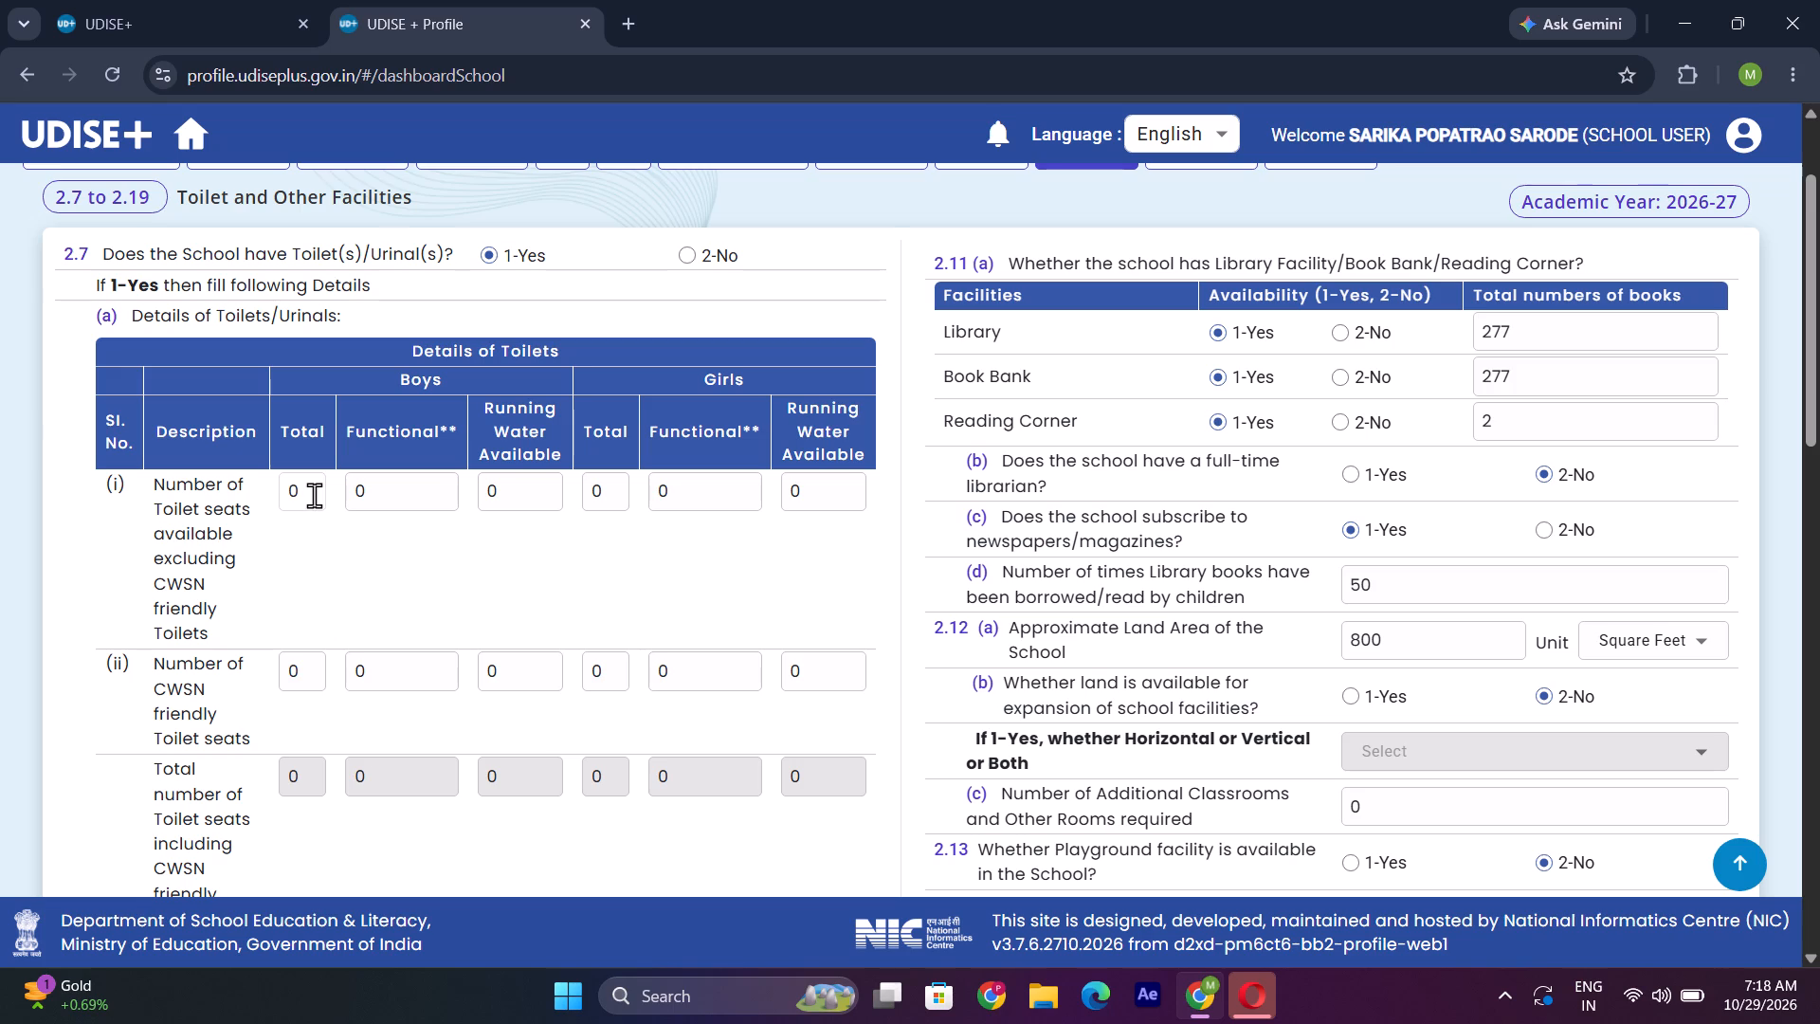
key("BackSpace")
key("1")
left_click(378, 483)
key("BackSpace")
key("1")
left_click(519, 484)
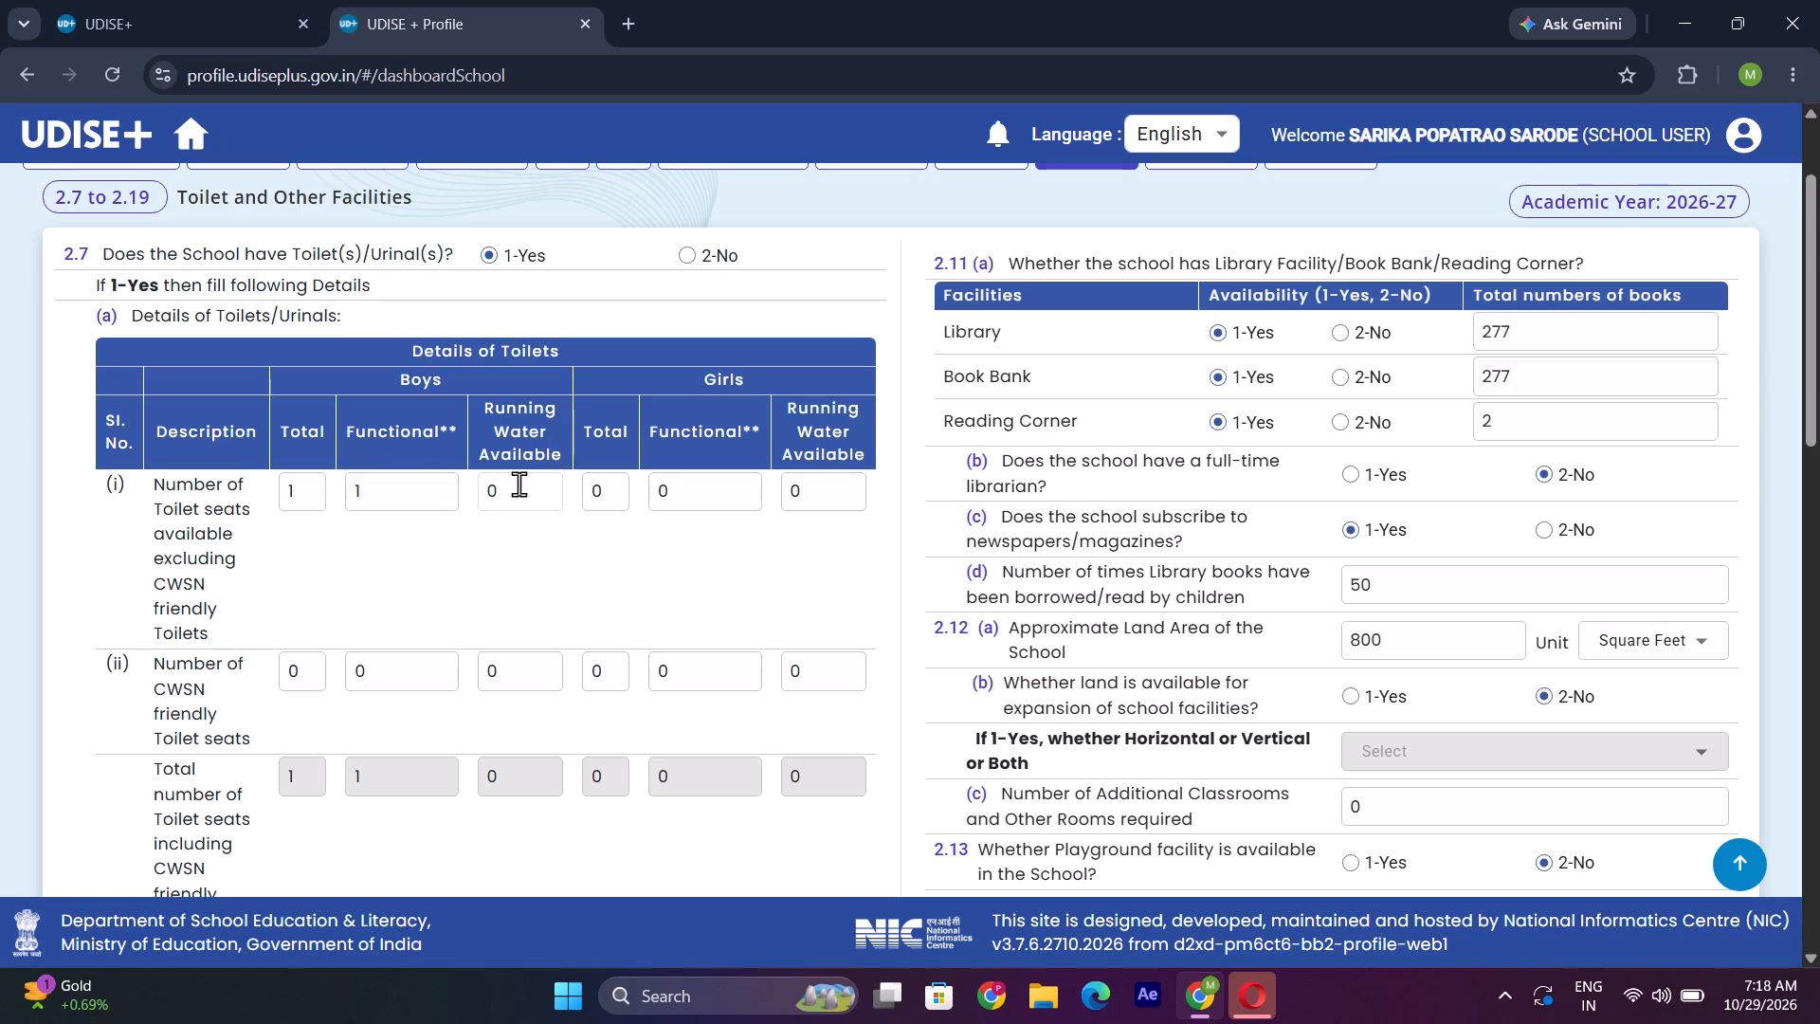
key("BackSpace")
key("1")
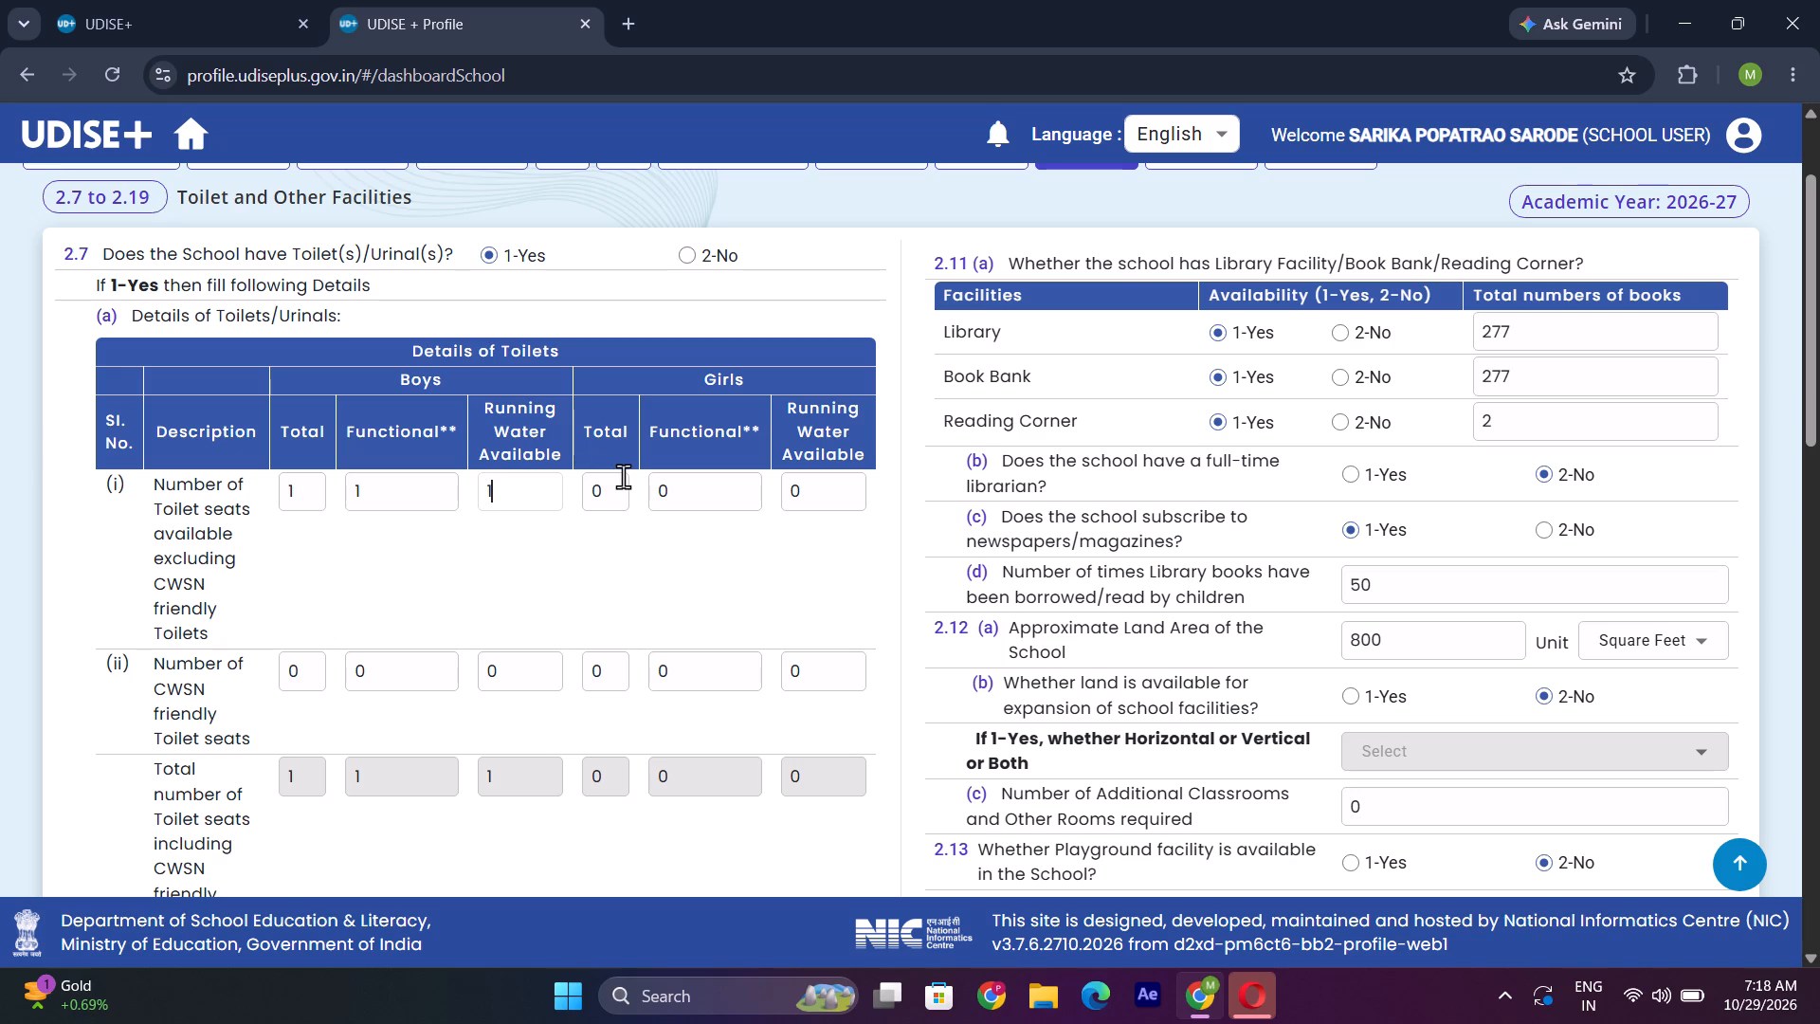
Set the girls' toilet seats excluding CWSN friendly toilets to 1 total, 1 functional and 1 with running water.
left_click(623, 477)
key("BackSpace")
key("1")
left_click(675, 487)
key("BackSpace")
key("1")
left_click(808, 489)
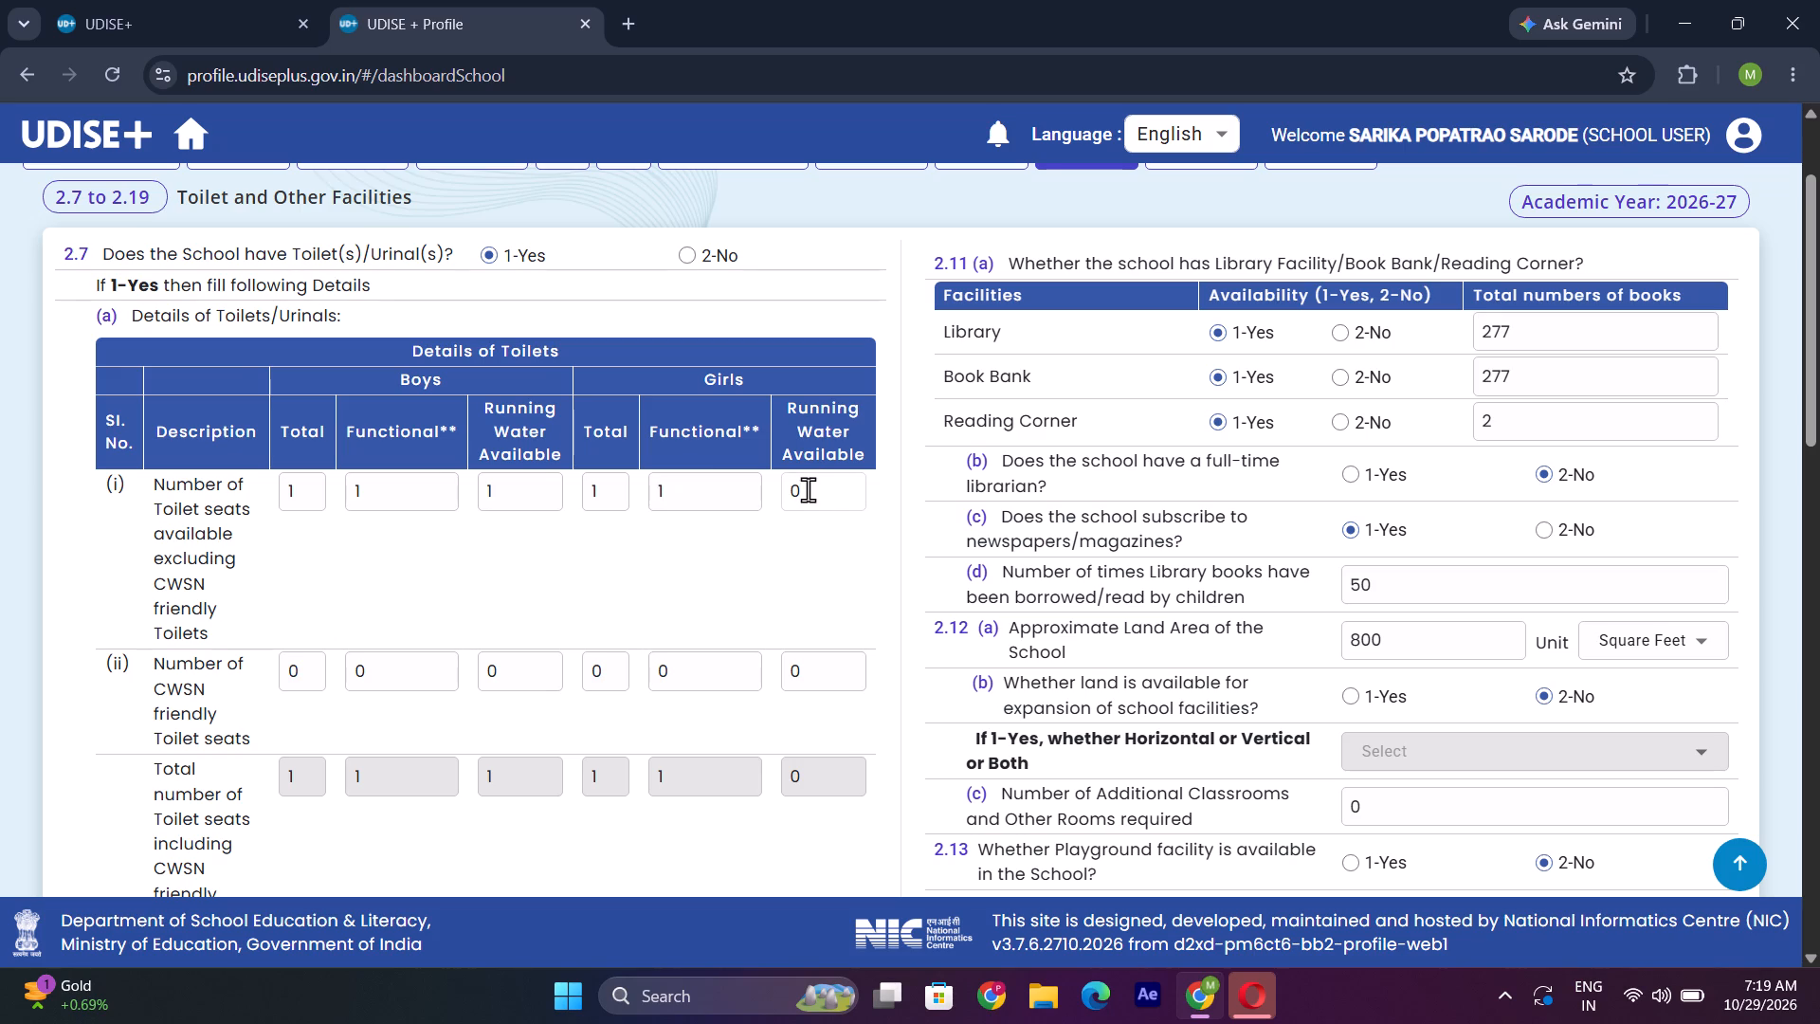
key("BackSpace")
key("1")
left_click(378, 704)
Examine the urinals, toilets under construction, land area, playground and health check-up entries in section 2.7 to 2.19.
key("Down")
key("Down")
key("Down")
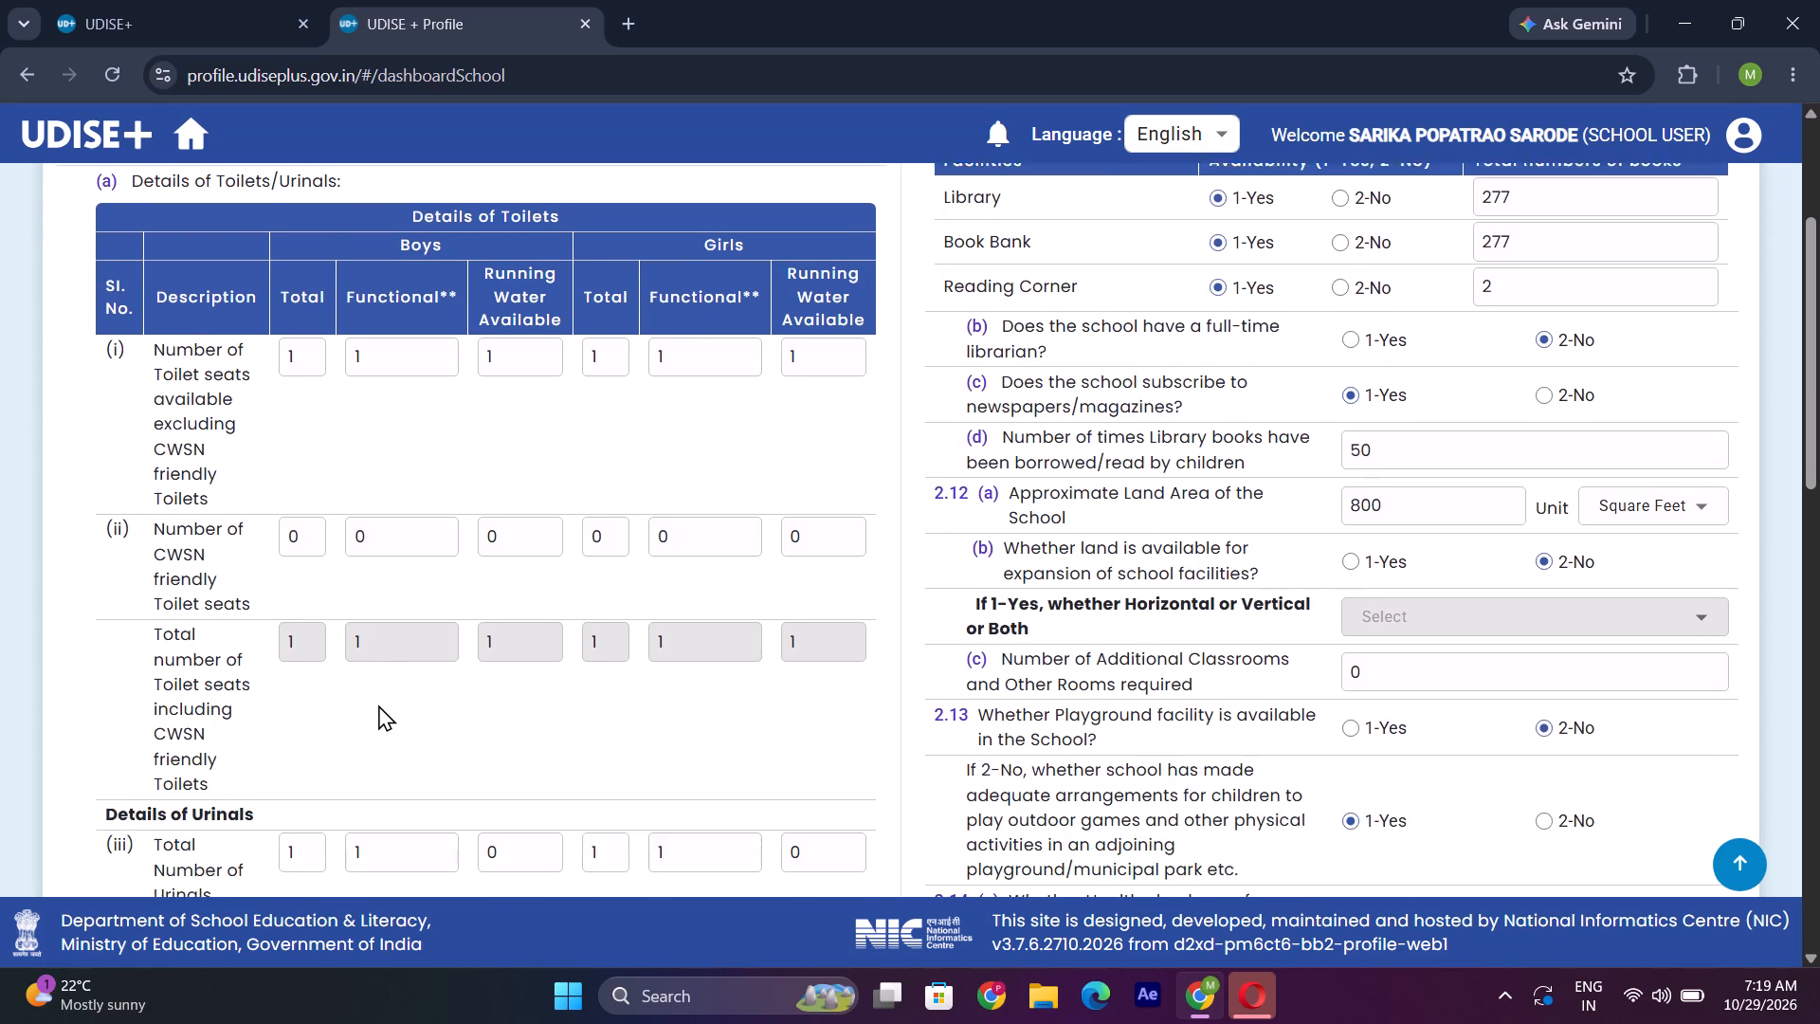
key("Down")
key("Down")
key("Down")
key("Down")
key("Down")
key("Down")
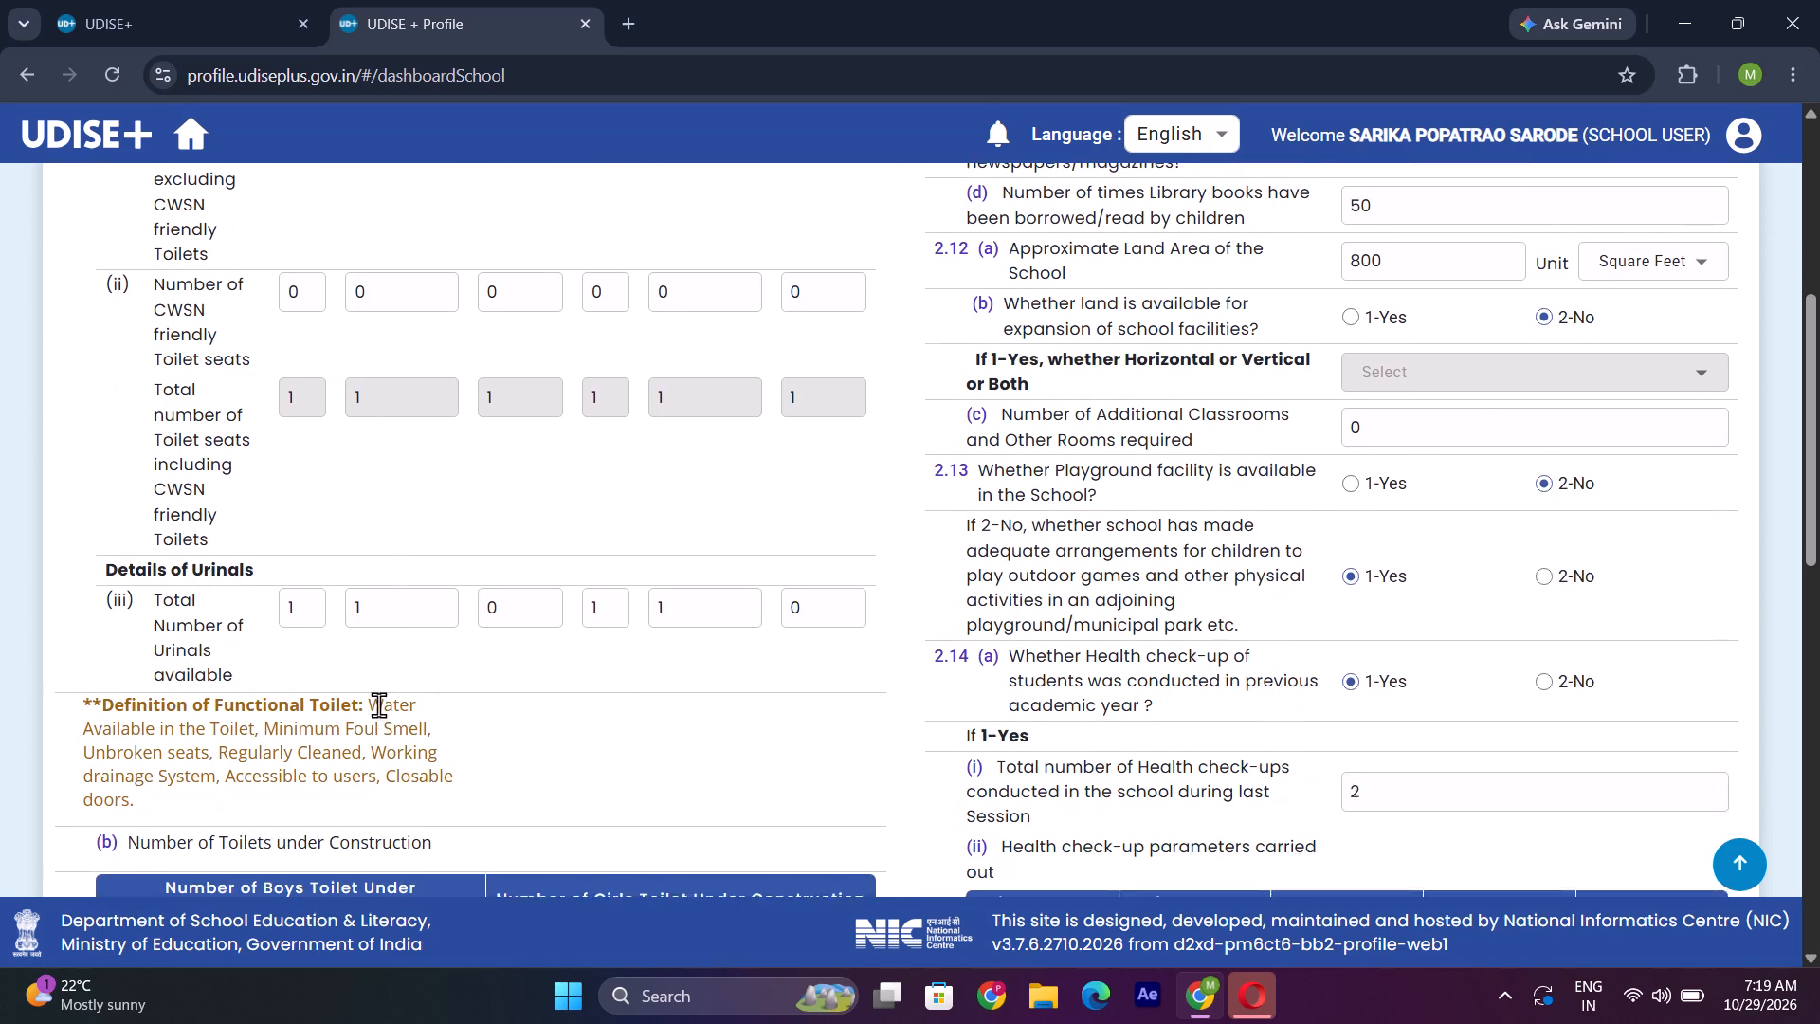
key("Down")
key("Down")
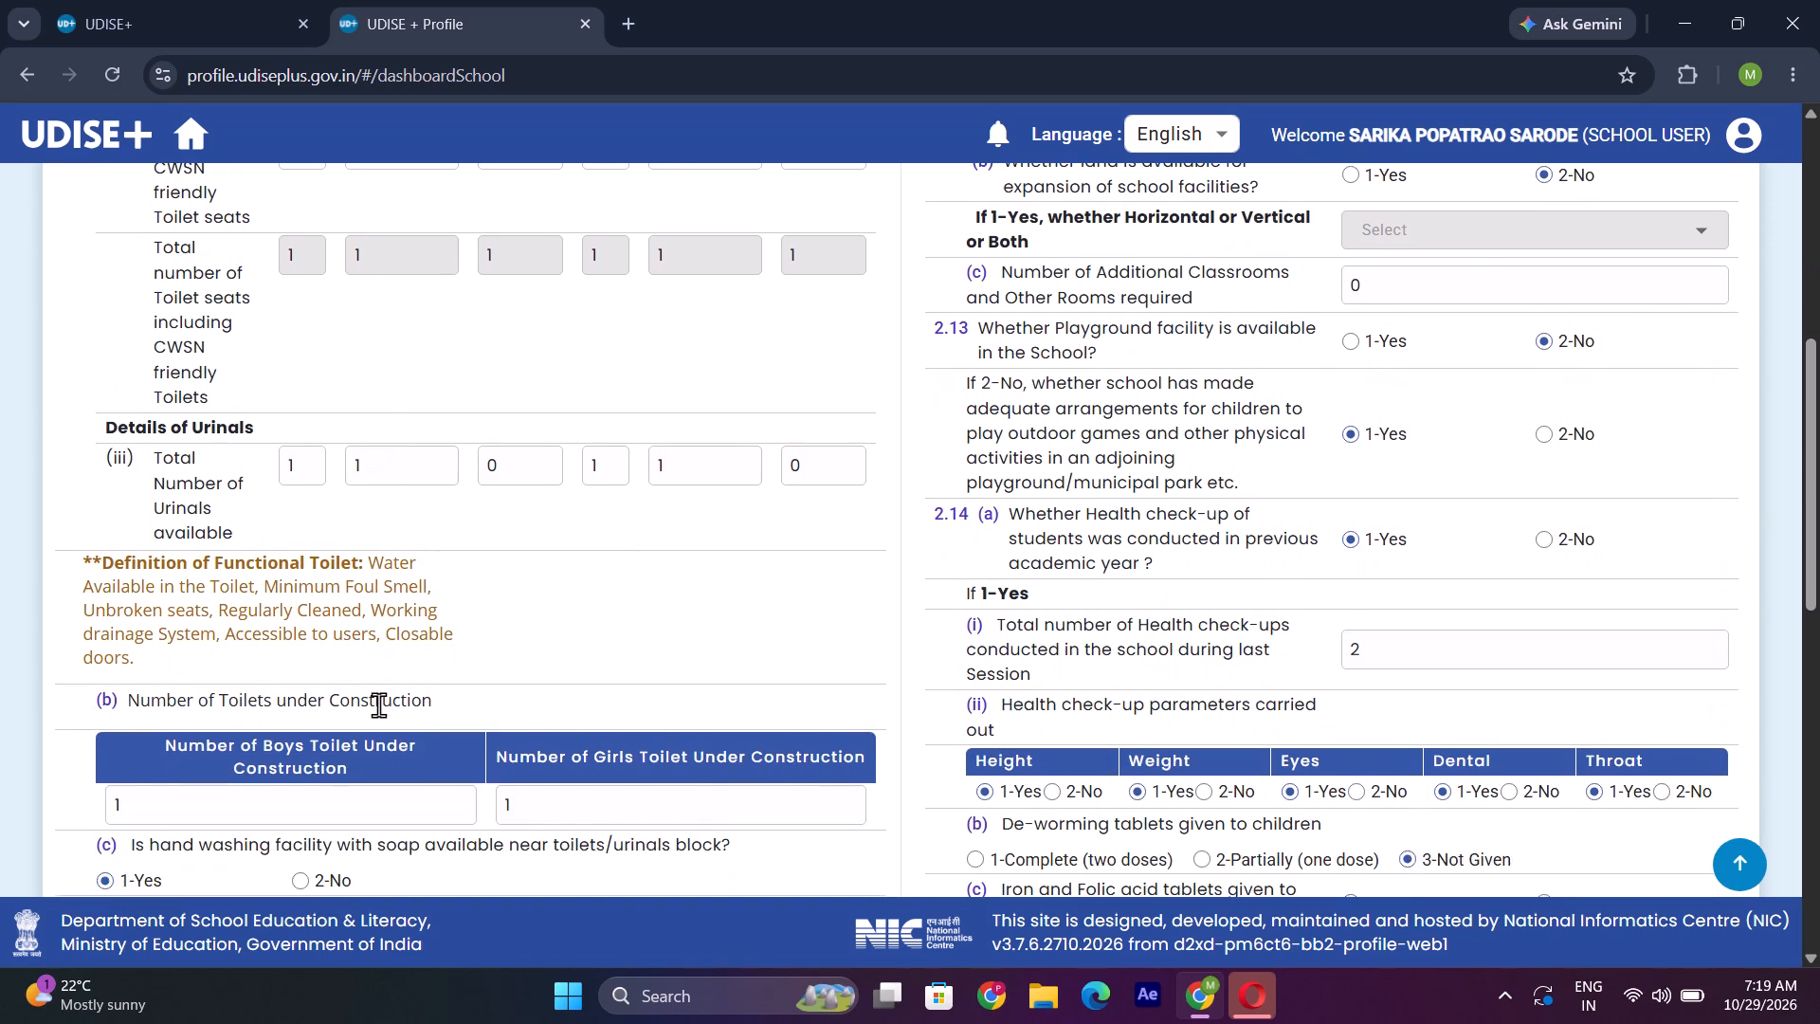
key("Down")
key("Down")
key("Down")
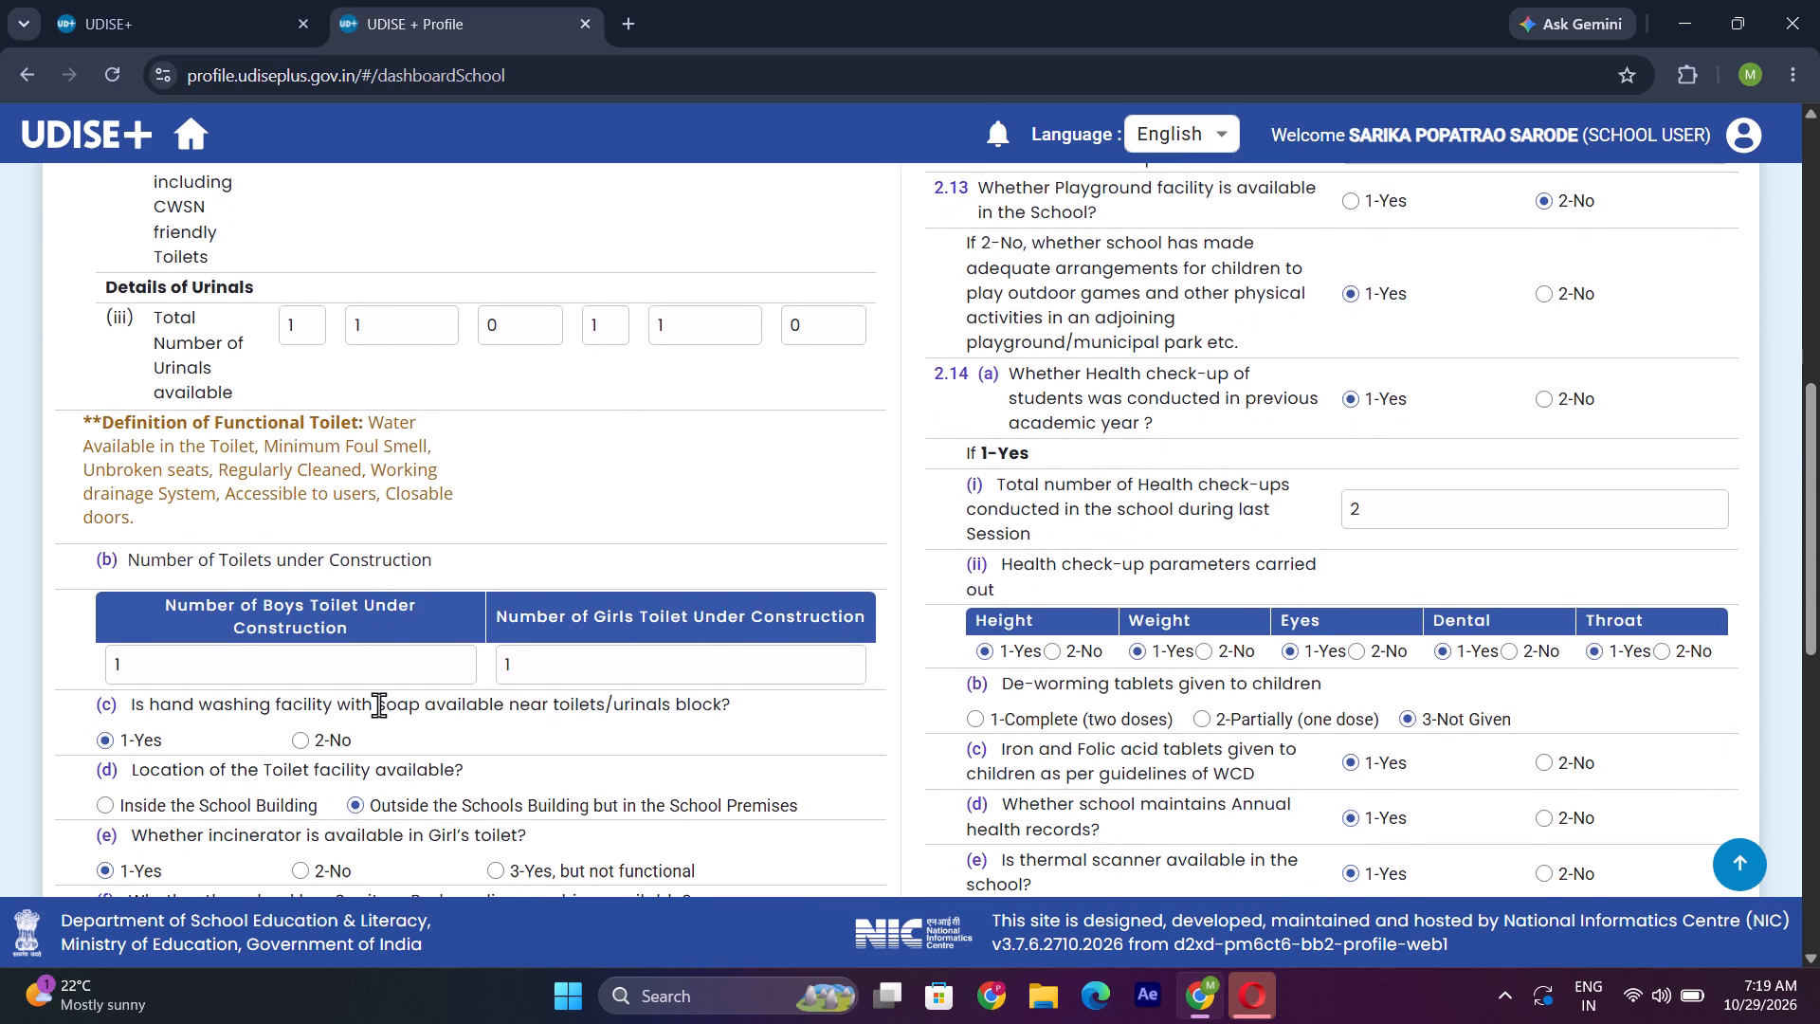
Examine the hand washing, toilet location, drinking water, rainwater harvesting, dustbin and furniture entries in section 2.7 to 2.19.
key("Down")
key("Down")
key("Down")
key("Down")
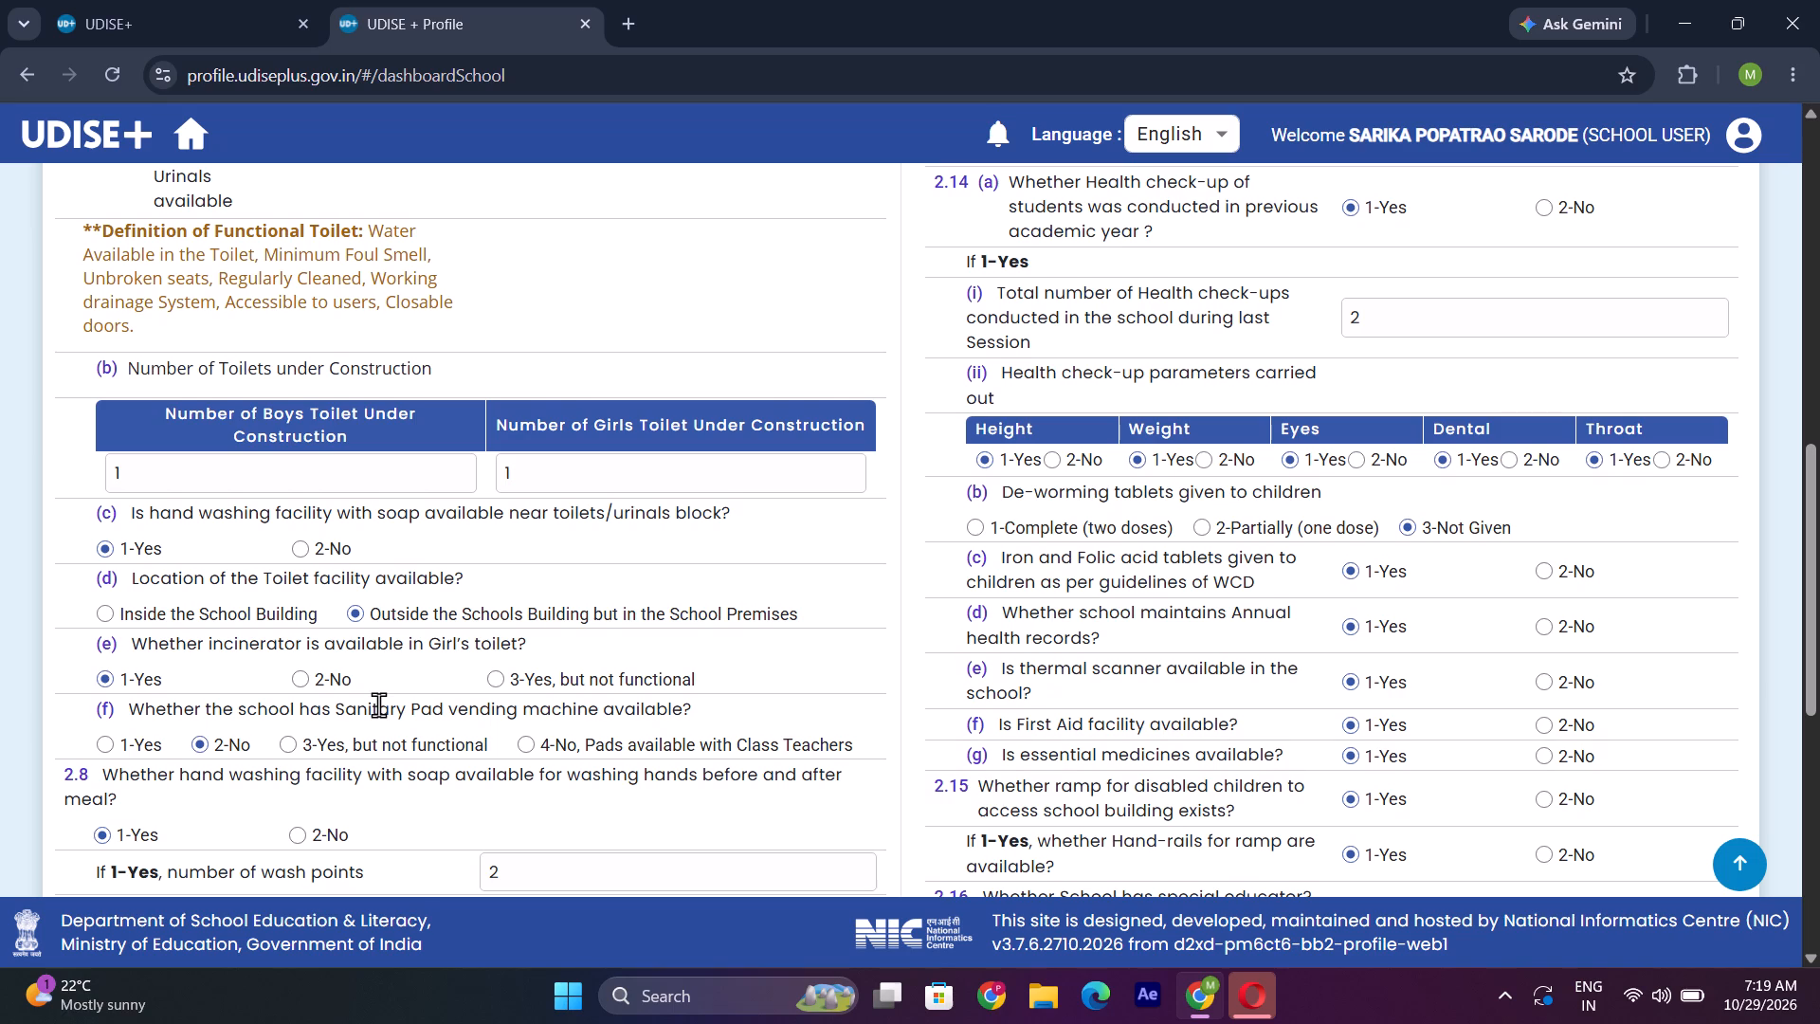
key("Down")
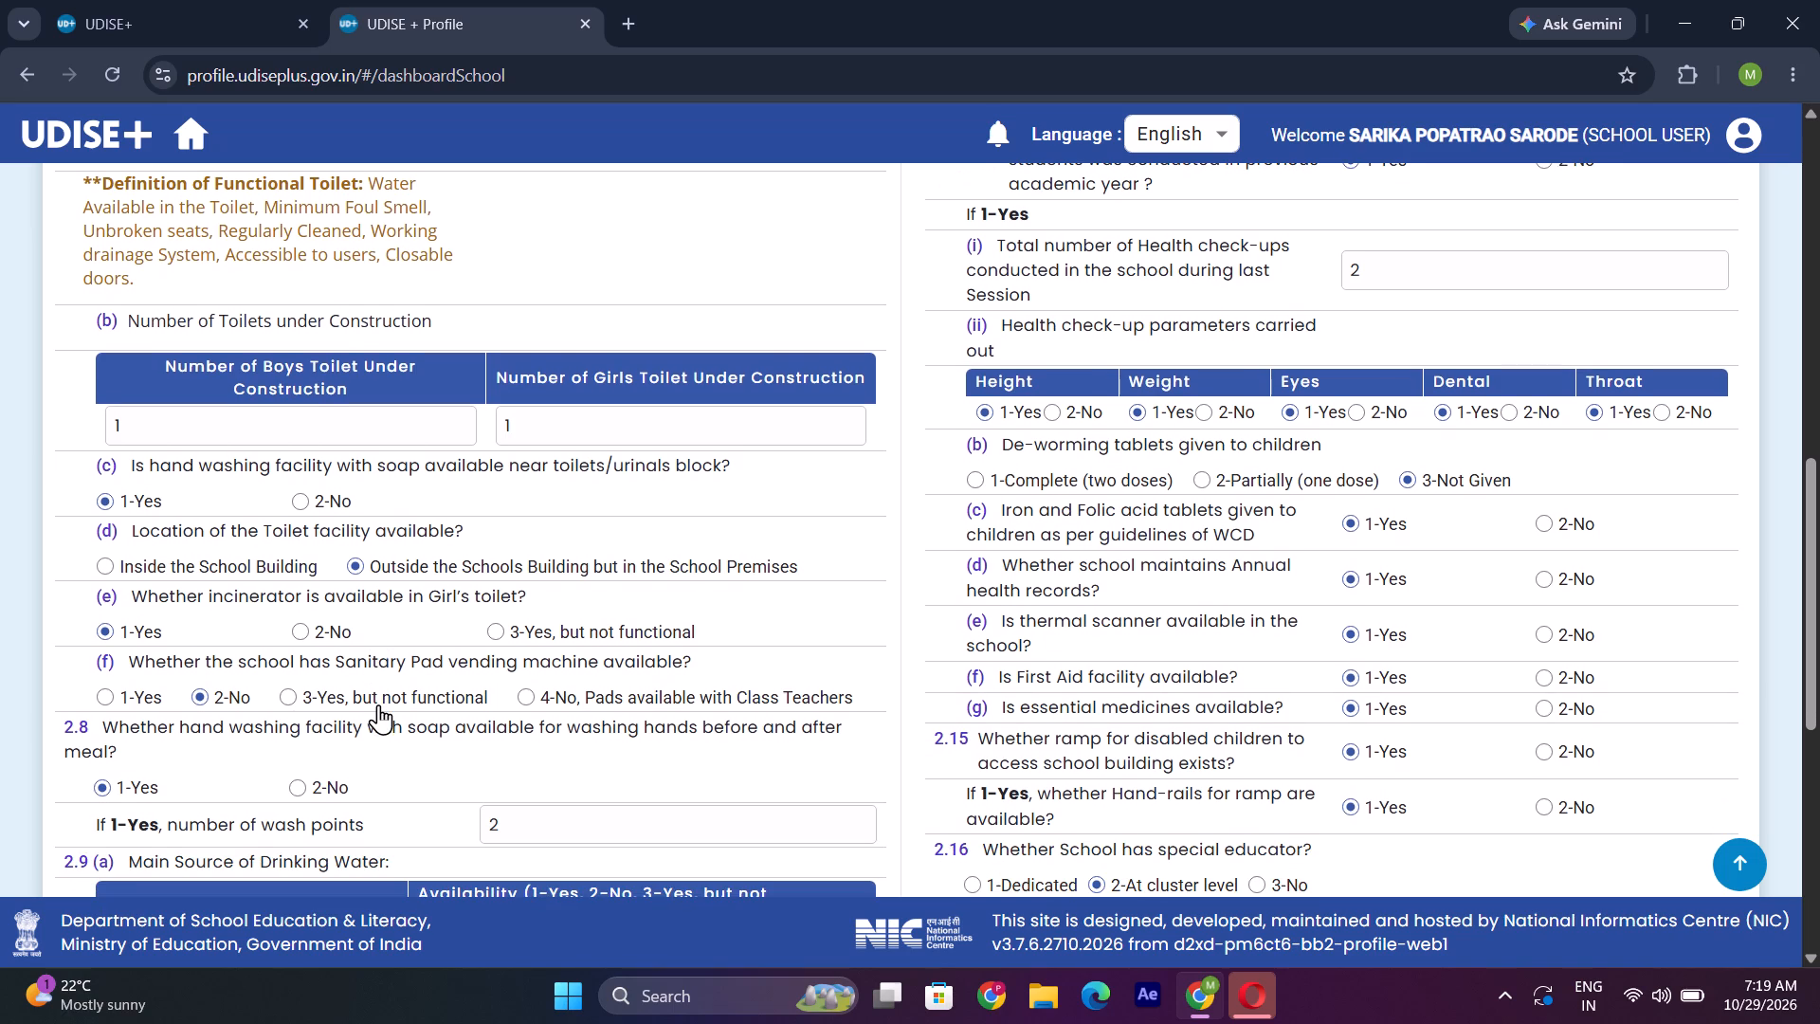
key("Down")
key("Down")
key("Down")
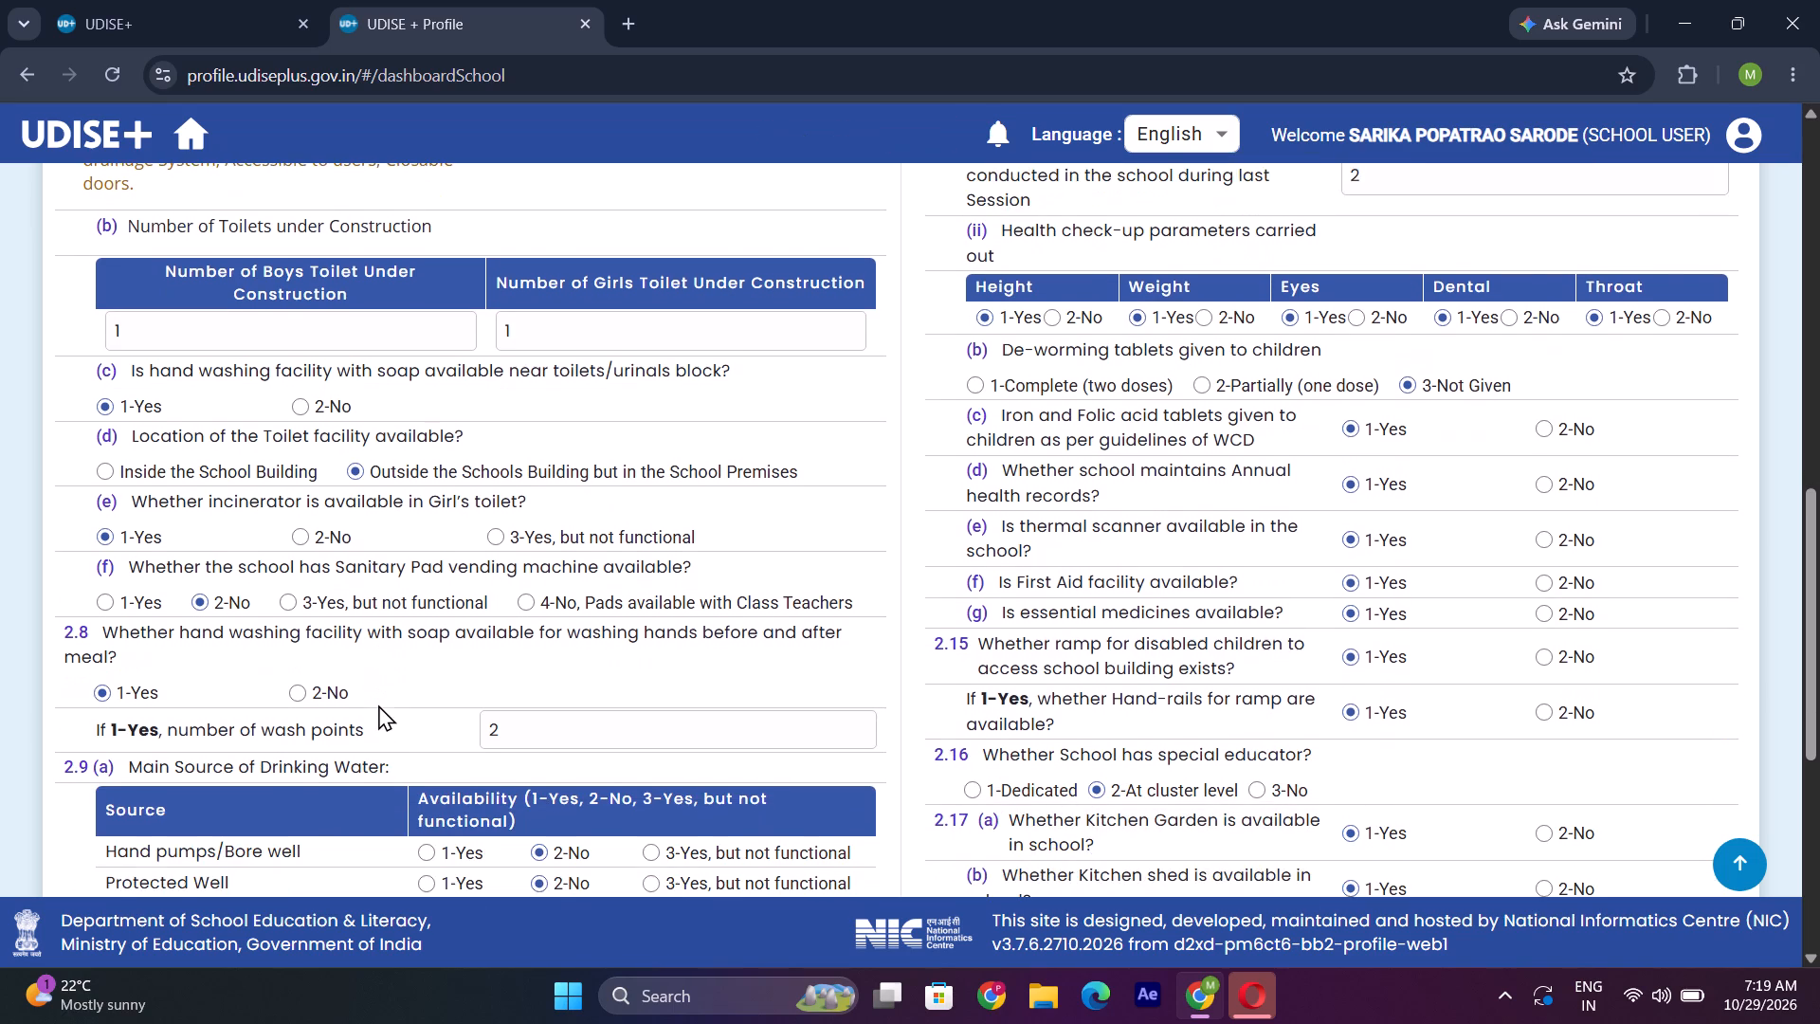
key("Down")
key("Down")
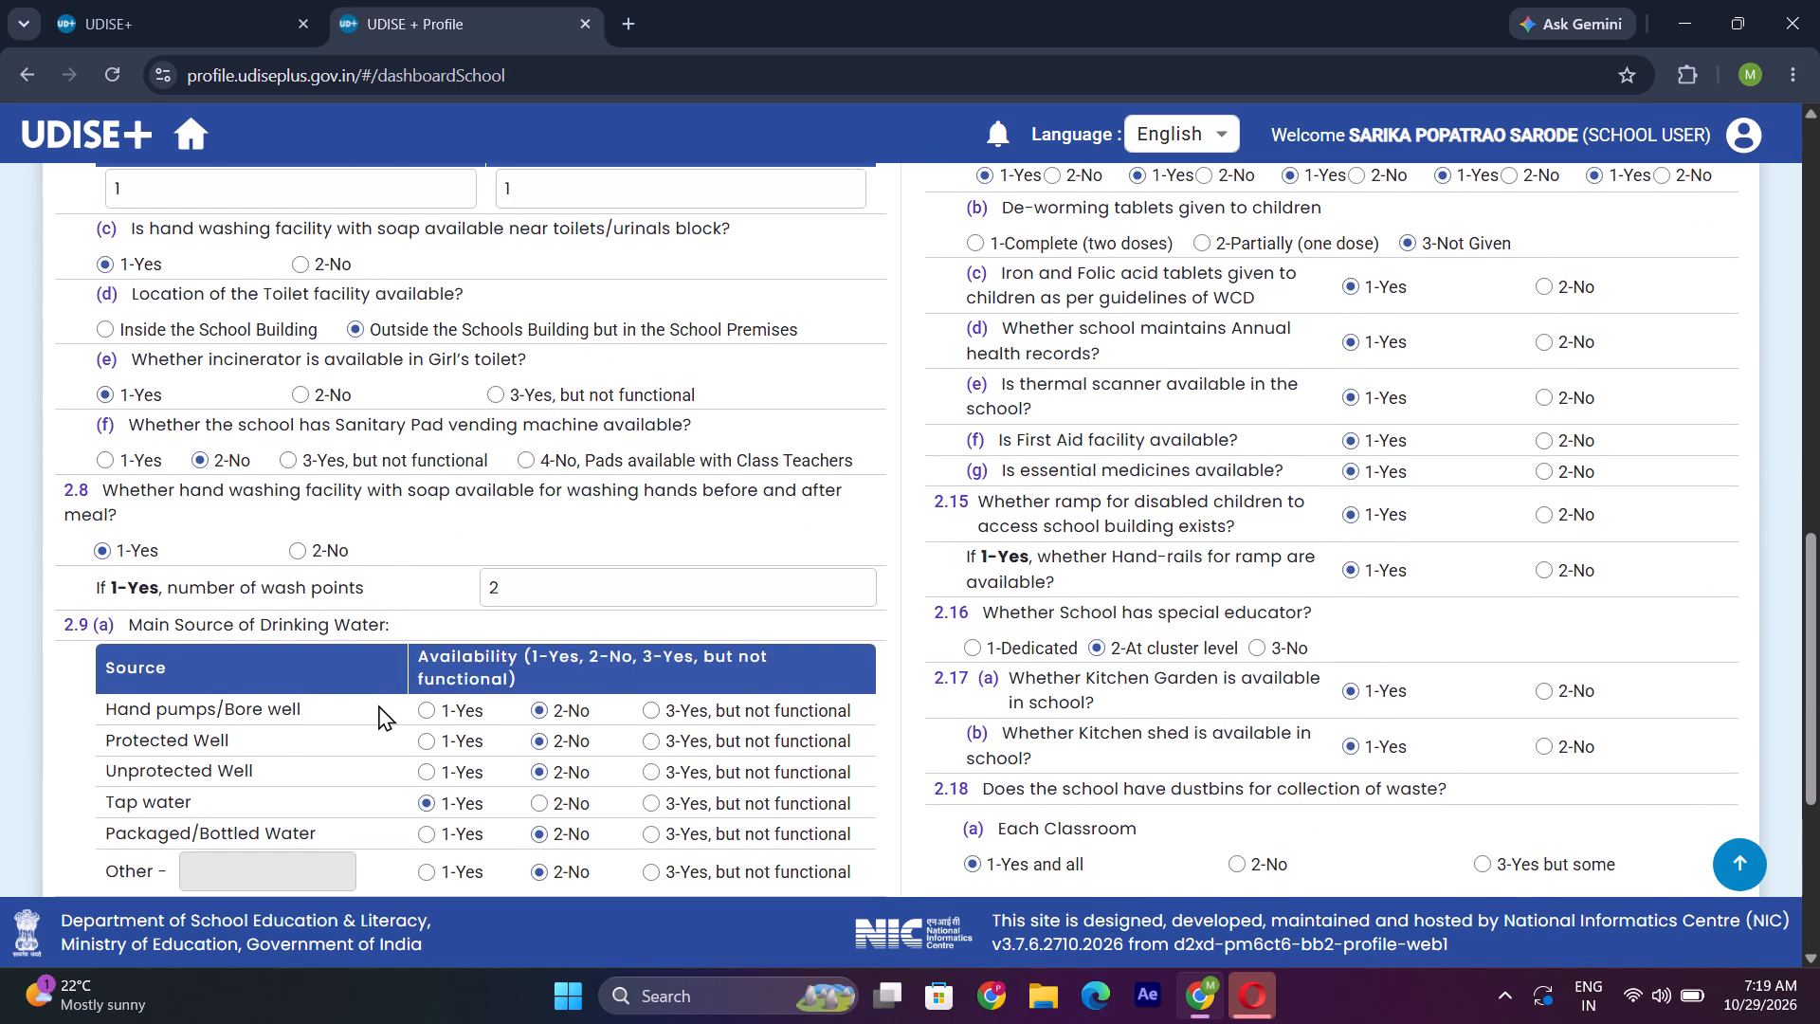
key("Down")
key("Down")
key("Down")
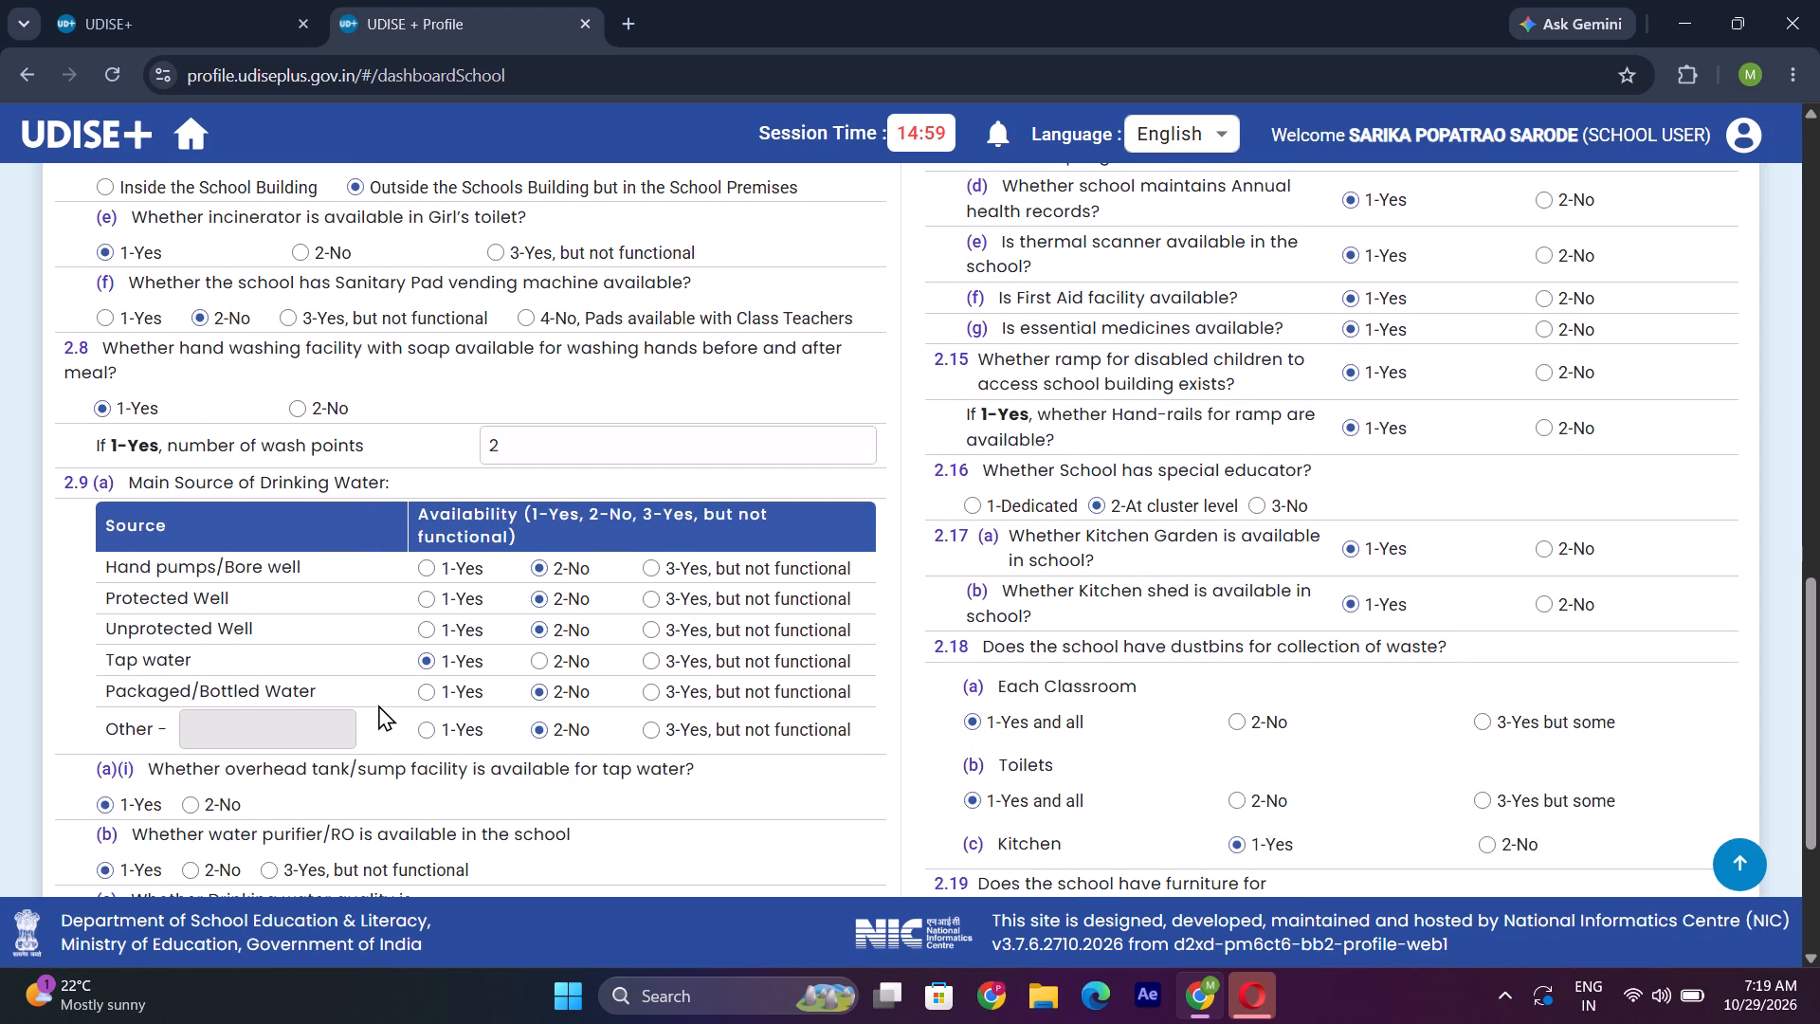
key("Down")
key("Down")
key("Down")
key("Down")
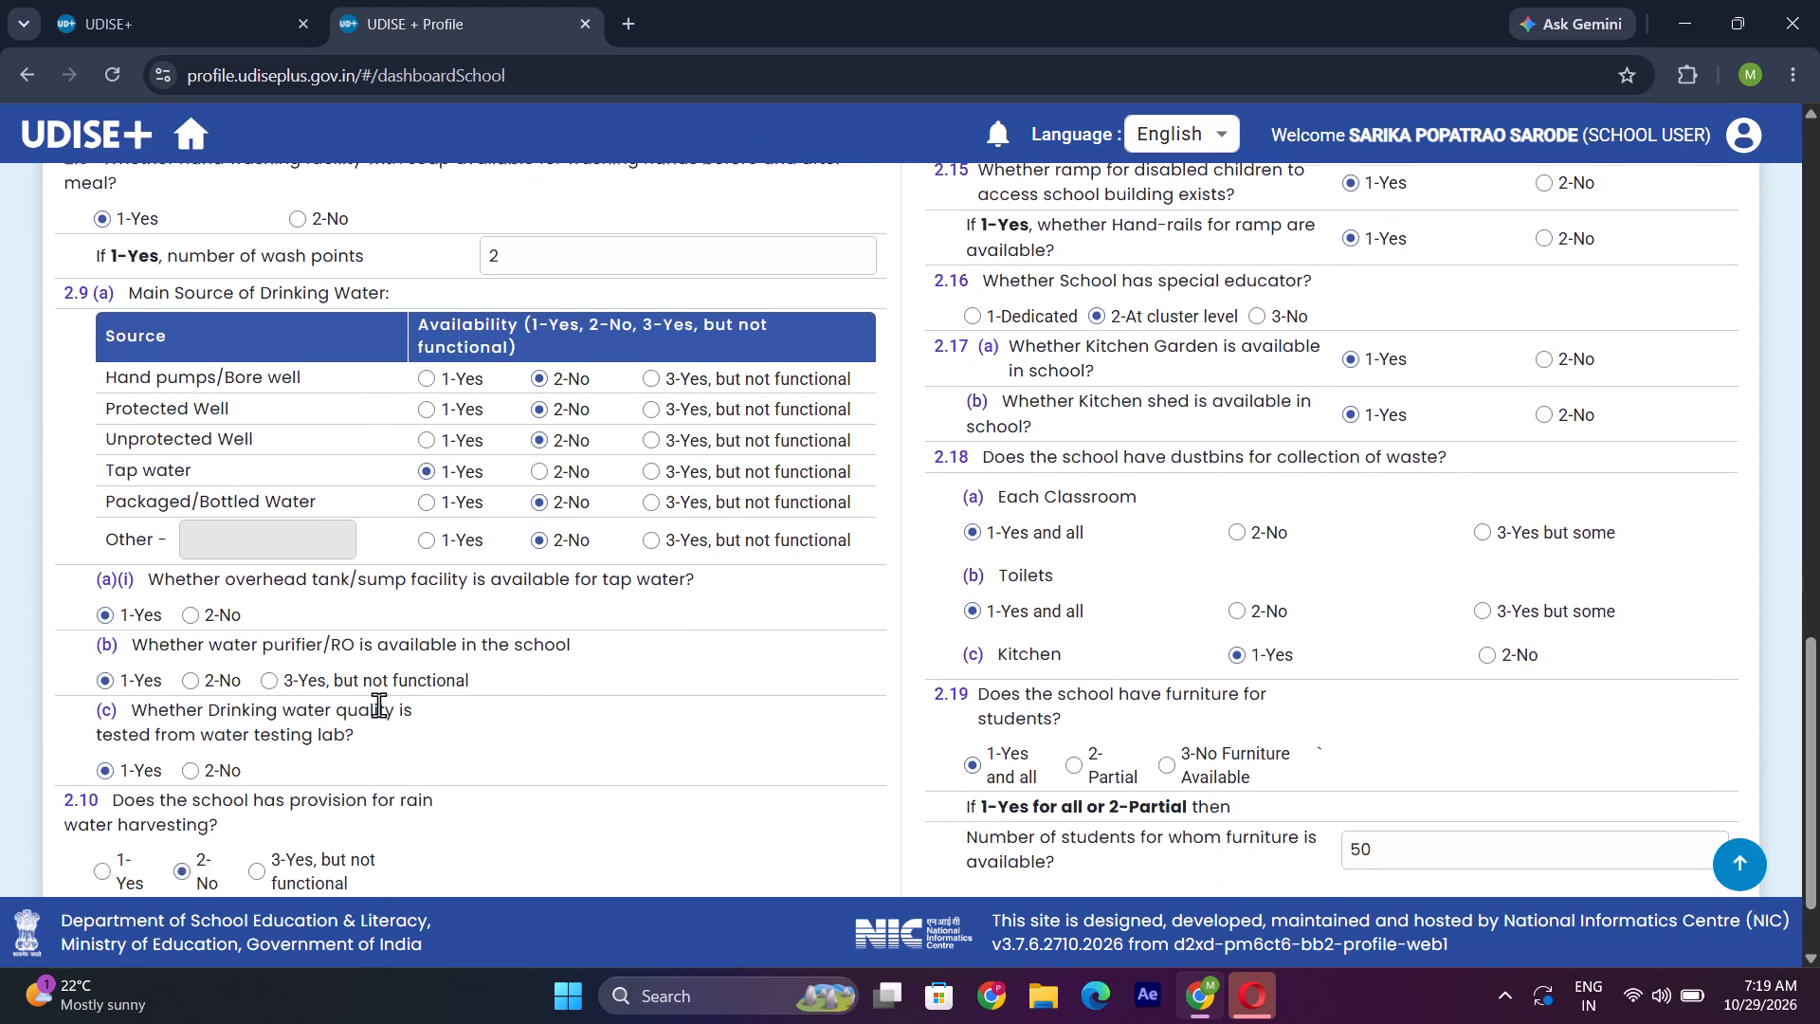
key("Down")
key("Down")
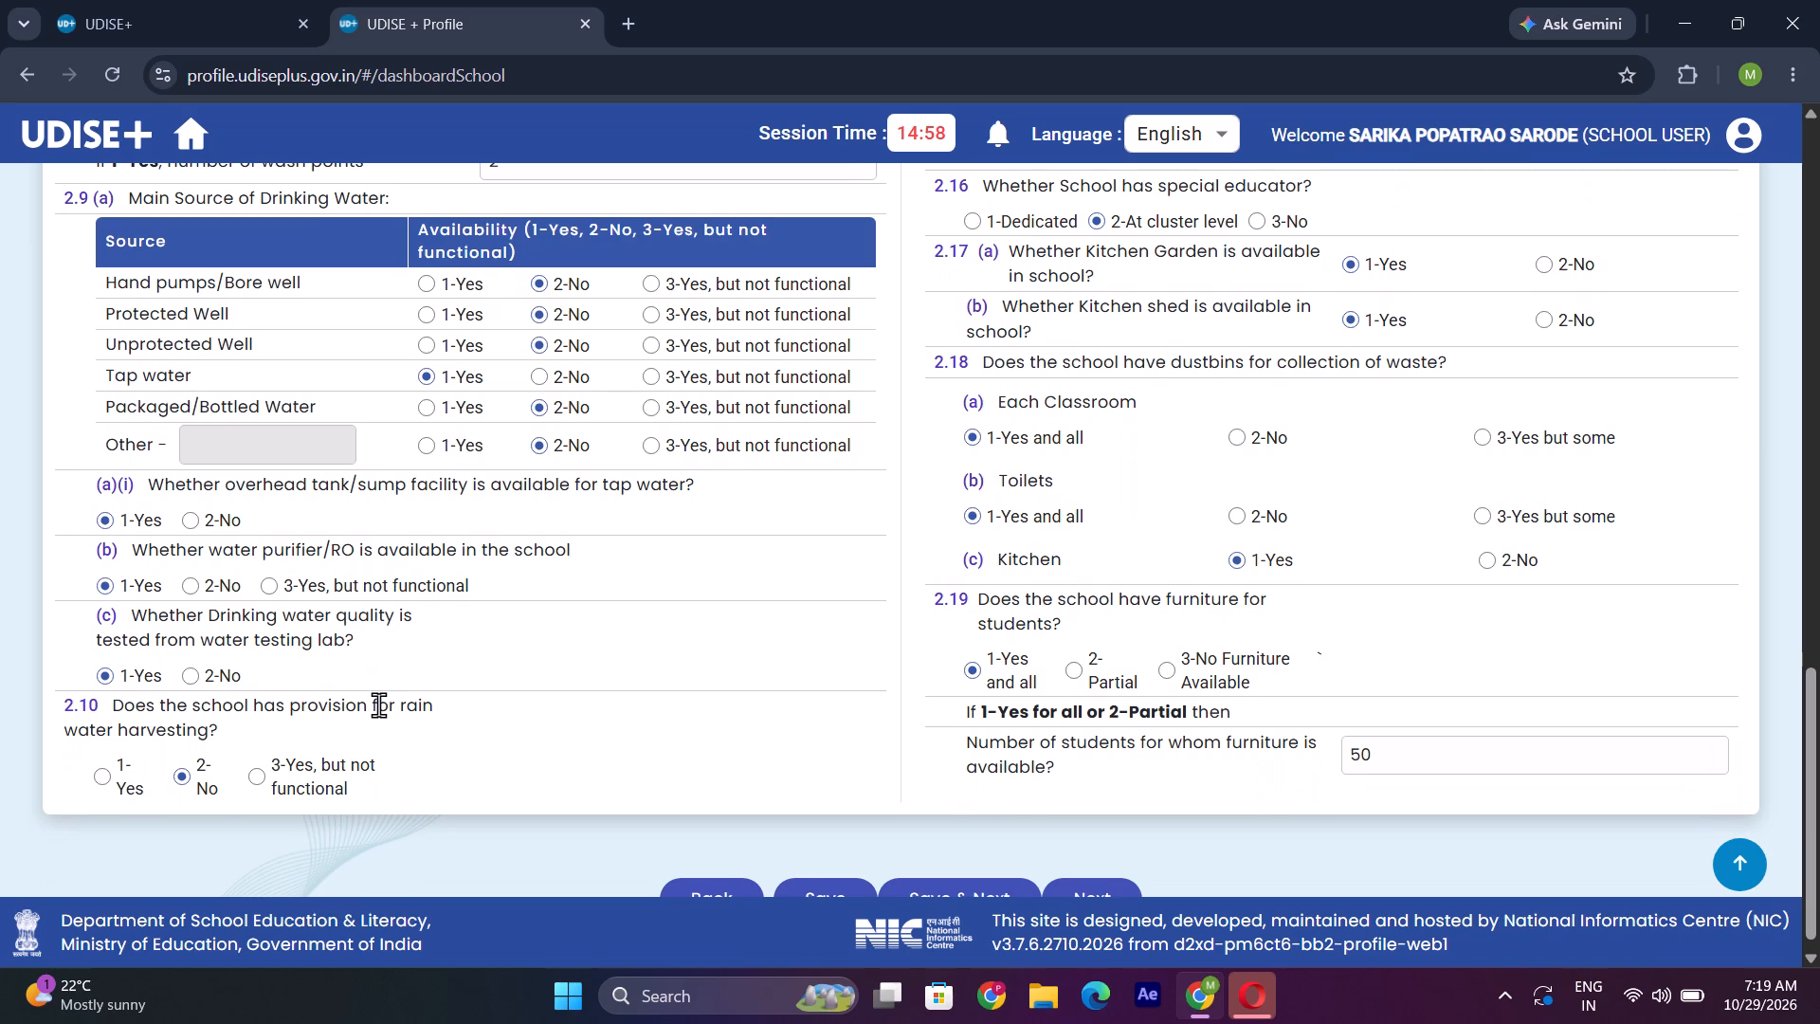
Recheck section 2.7 to 2.19 from its beginning, covering the toilet, library, land area, playground and health check-up entries.
key("Up")
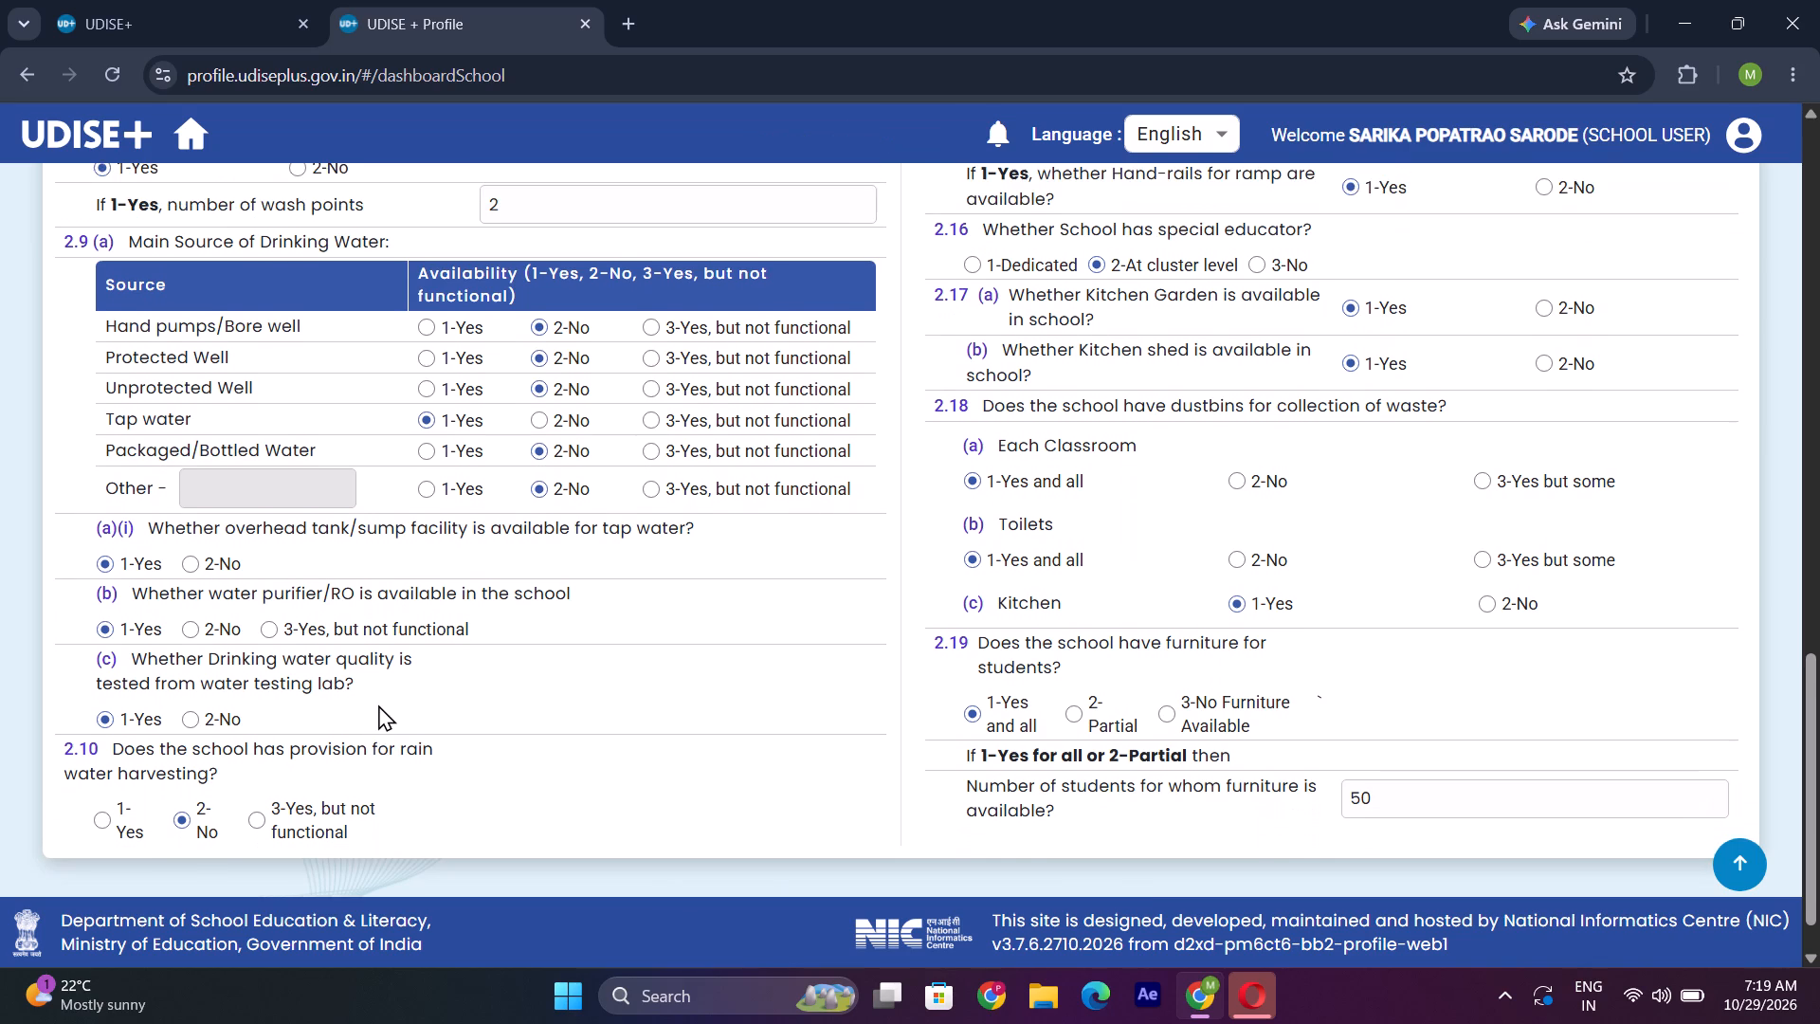
key("Up")
key("Up")
key("Up")
key("Up")
key("Up")
key("Up")
key("Up")
key("Up")
key("Up")
key("Up")
key("Up")
key("Up")
key("Up")
key("Up")
key("Up")
key("Up")
key("Up")
key("Up")
key("Up")
key("Up")
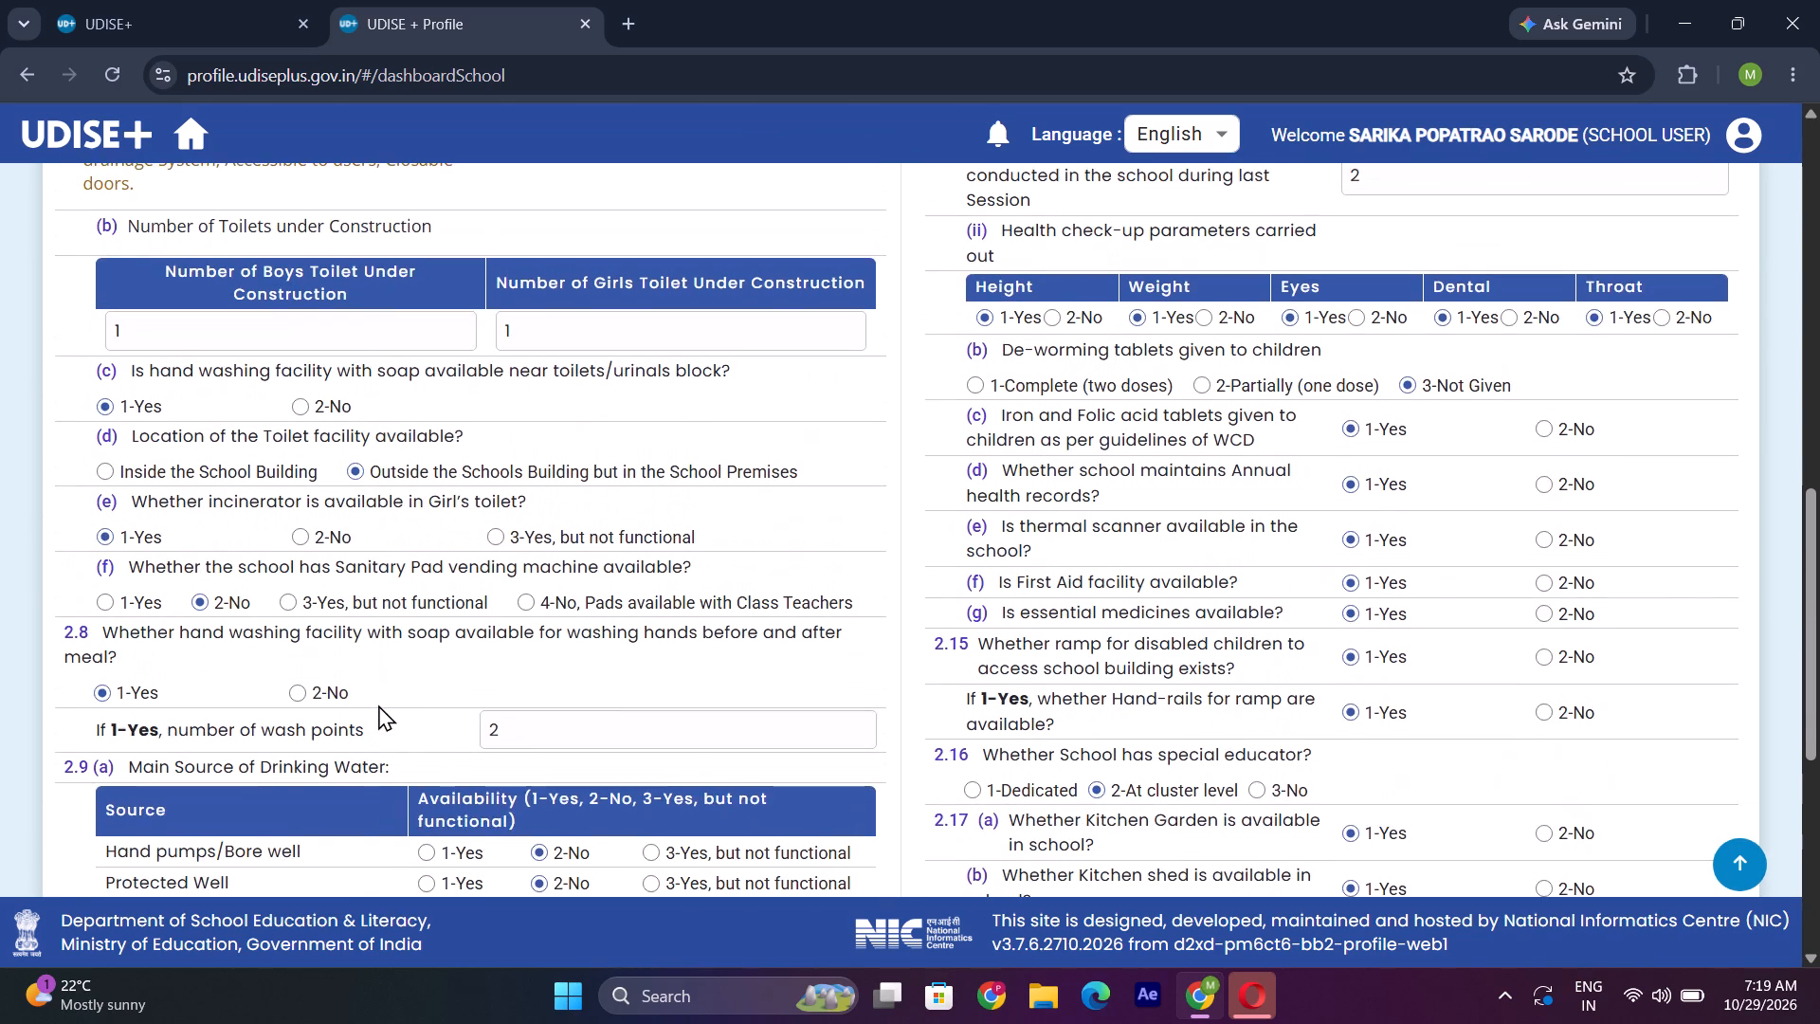
key("Up")
key("Up")
key("Up")
key("Up")
key("Up")
key("Up")
key("Up")
key("Up")
key("Up")
key("Up")
key("Up")
key("Up")
key("Up")
key("Up")
key("Up")
key("Up")
key("Up")
key("Up")
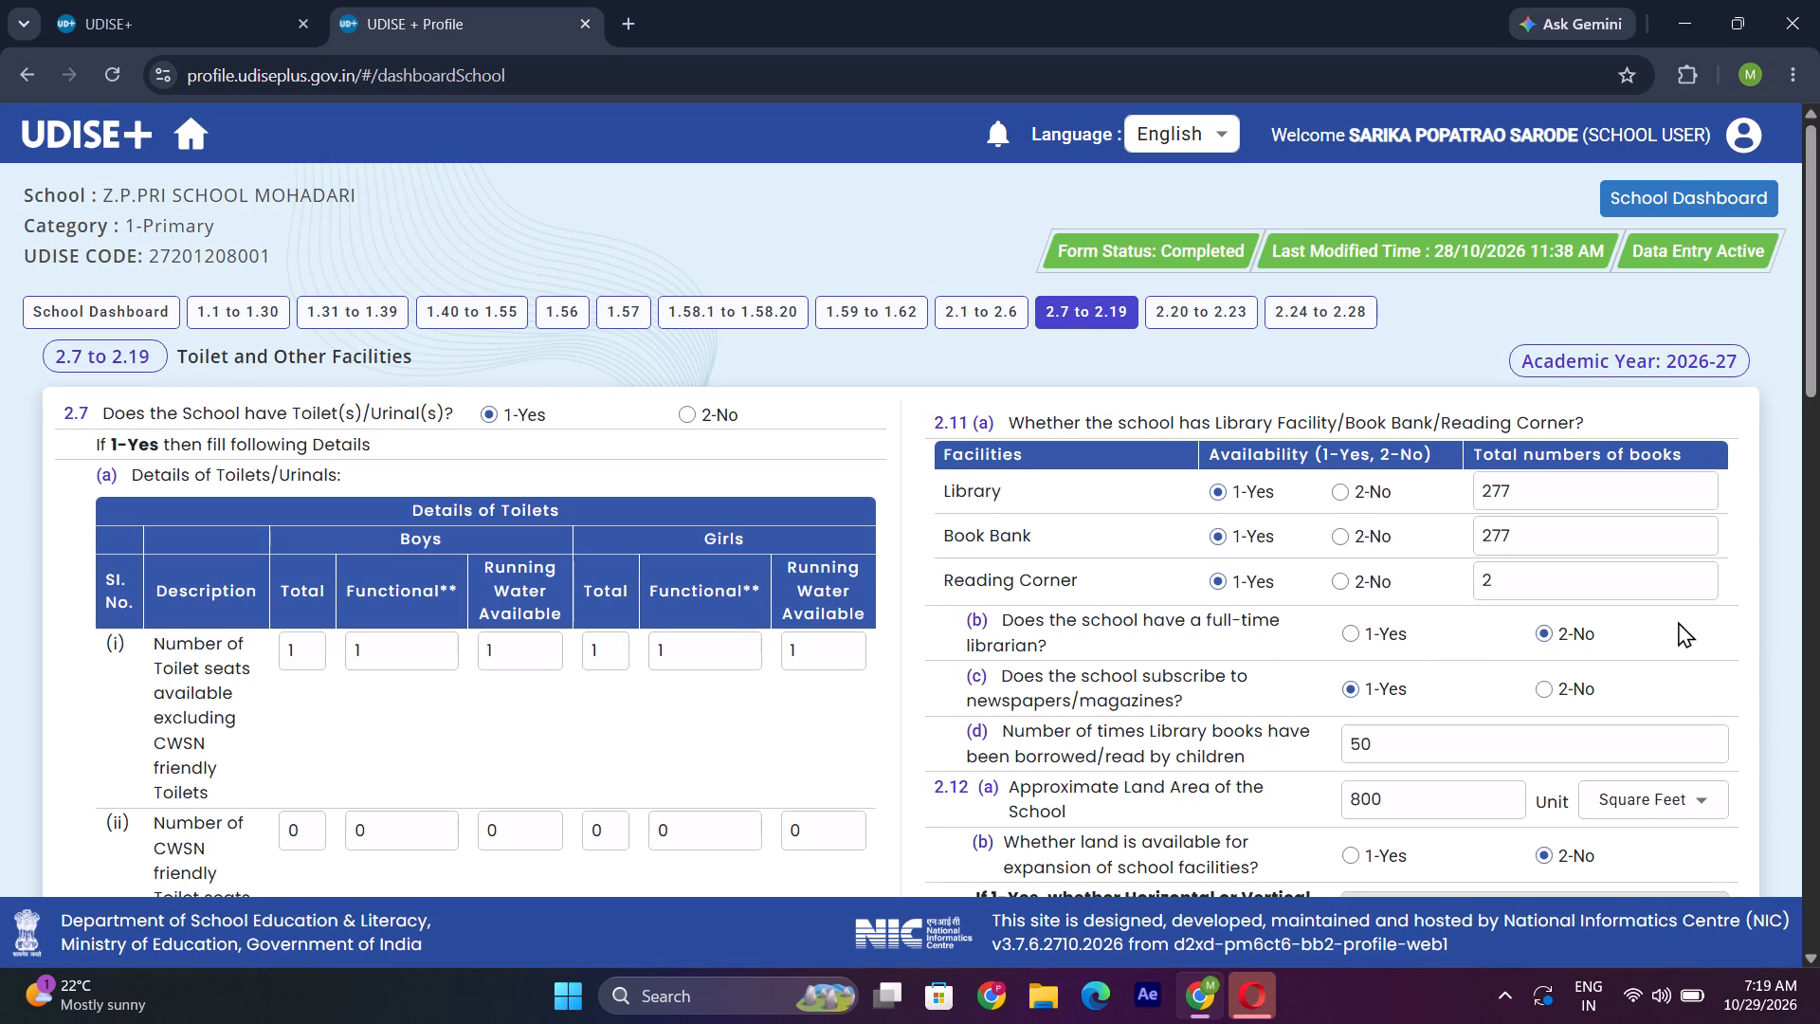
left_click(1714, 622)
key("Down")
key("Down")
key("Down")
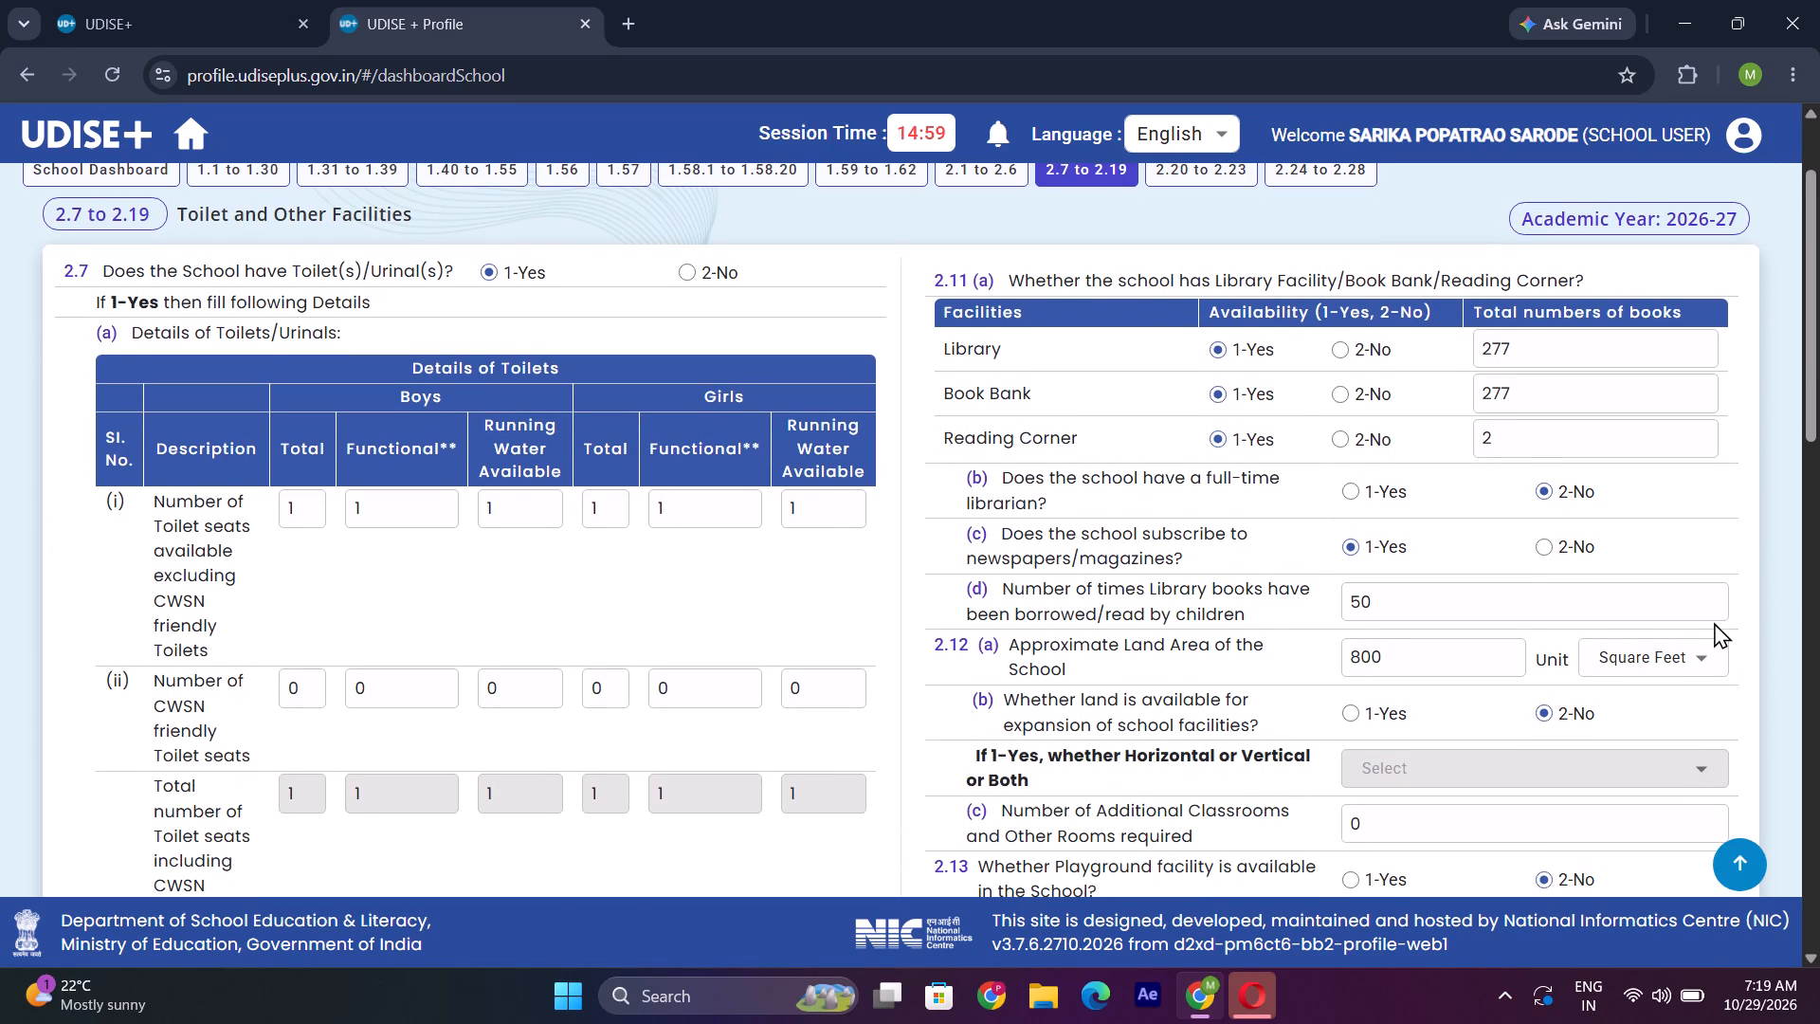
key("Down")
key("Down")
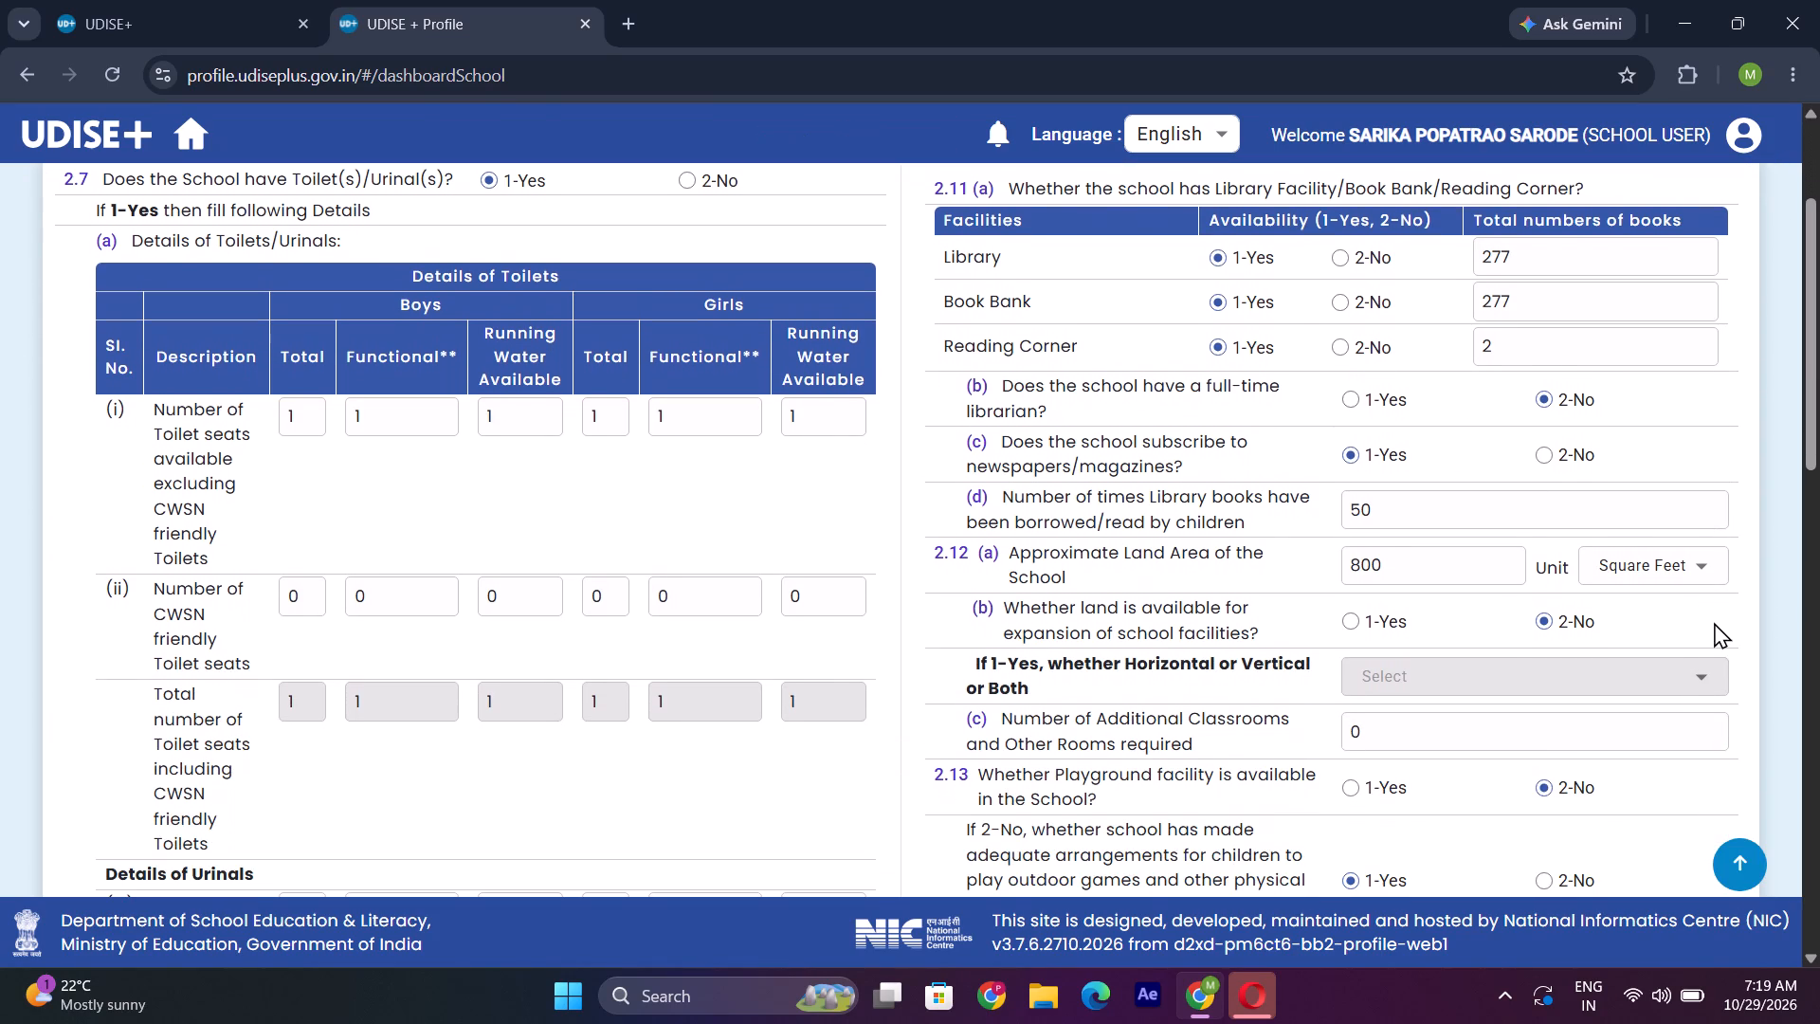
key("Down")
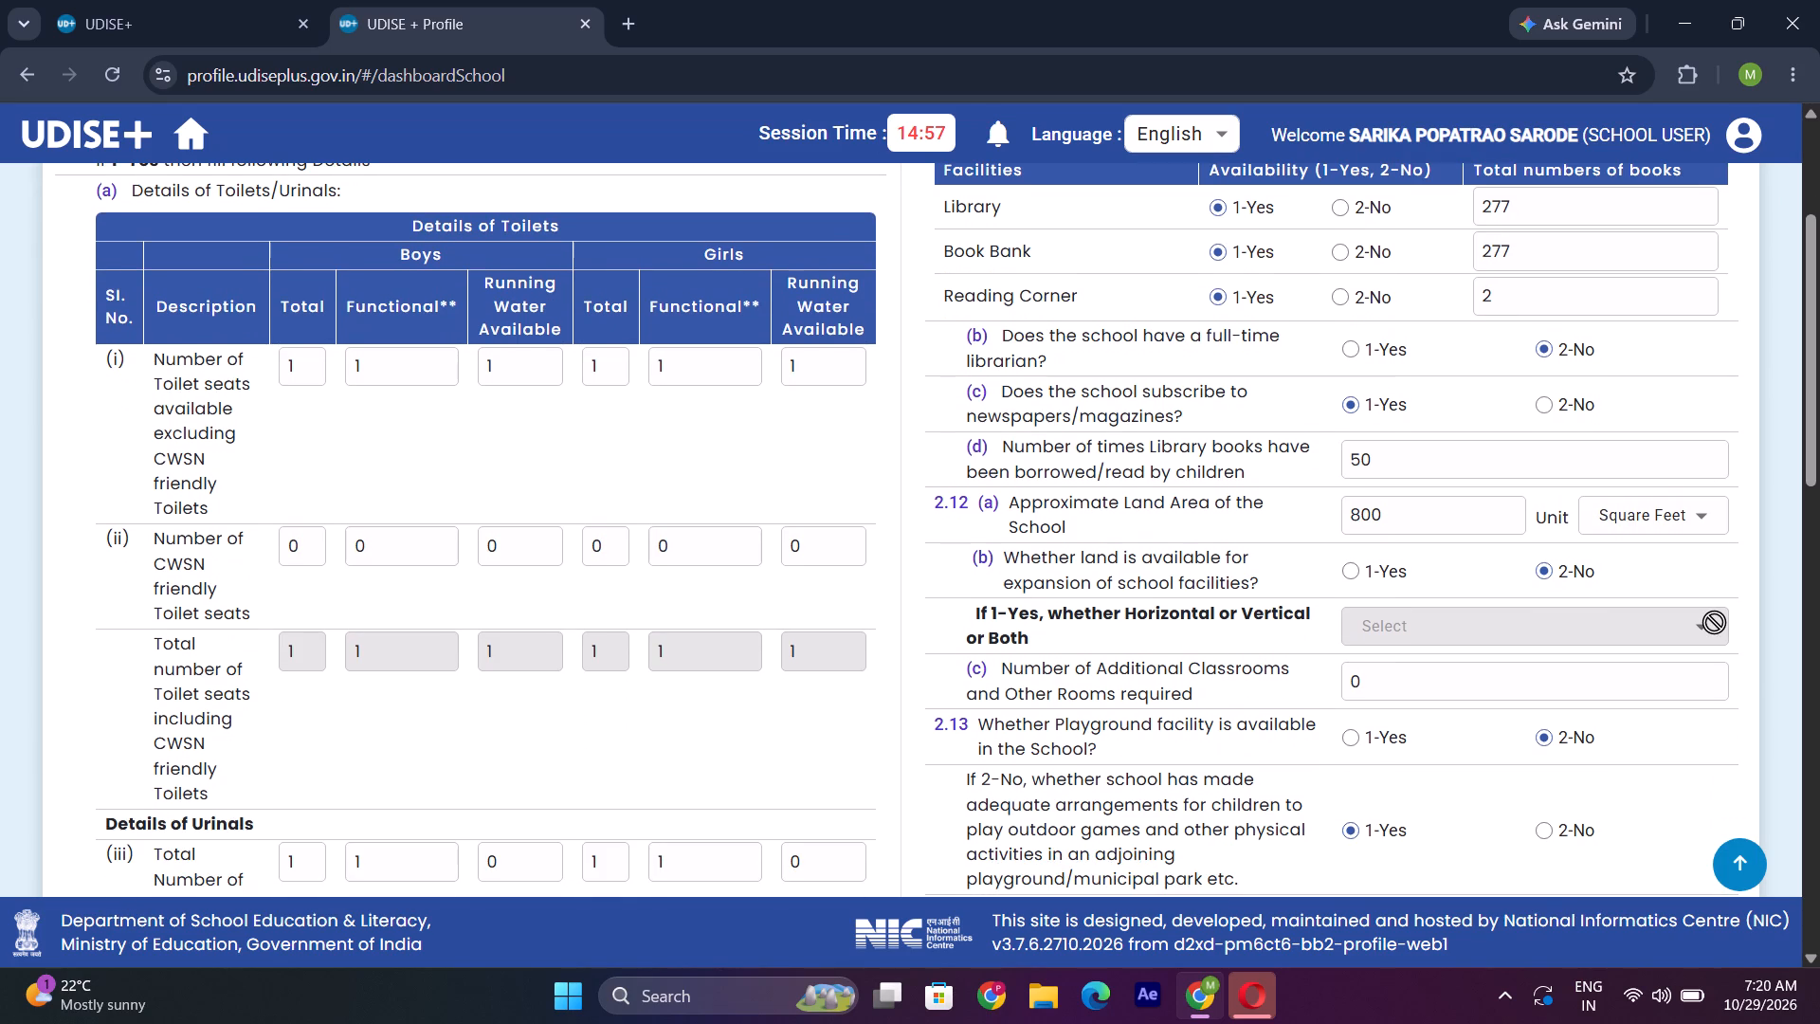
key("Down")
key("Down")
key("Down")
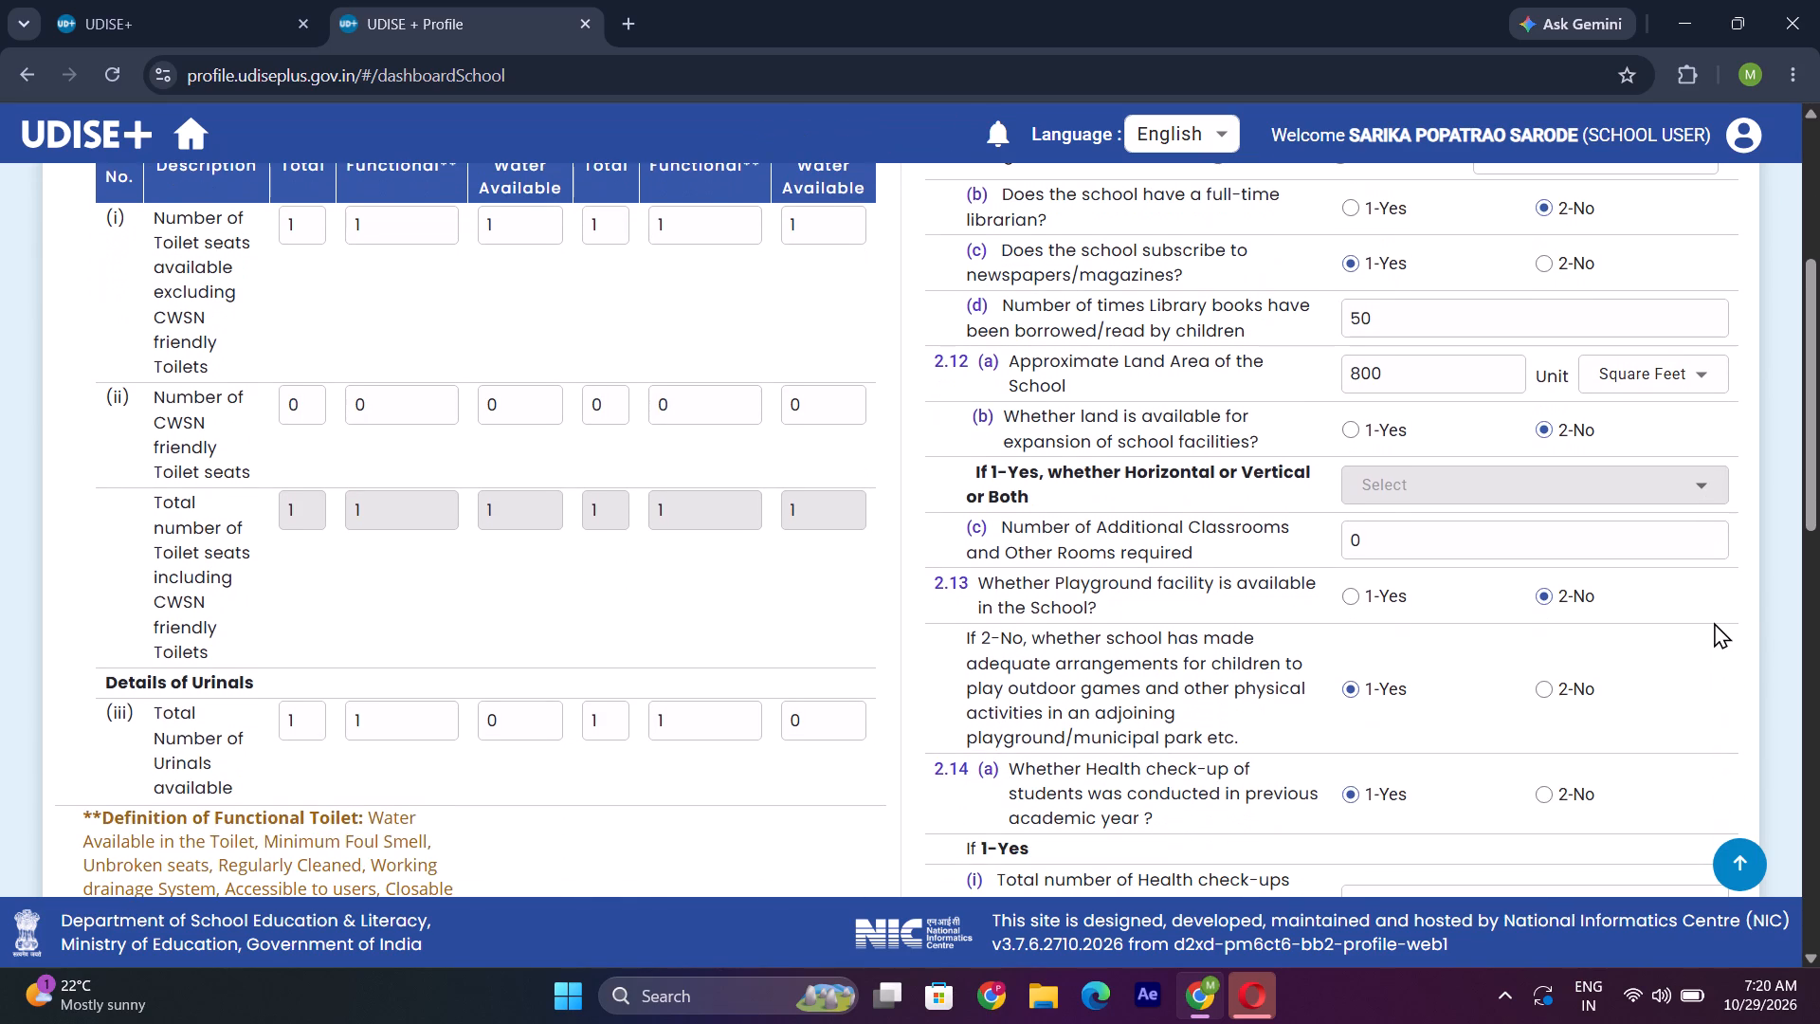
key("Down")
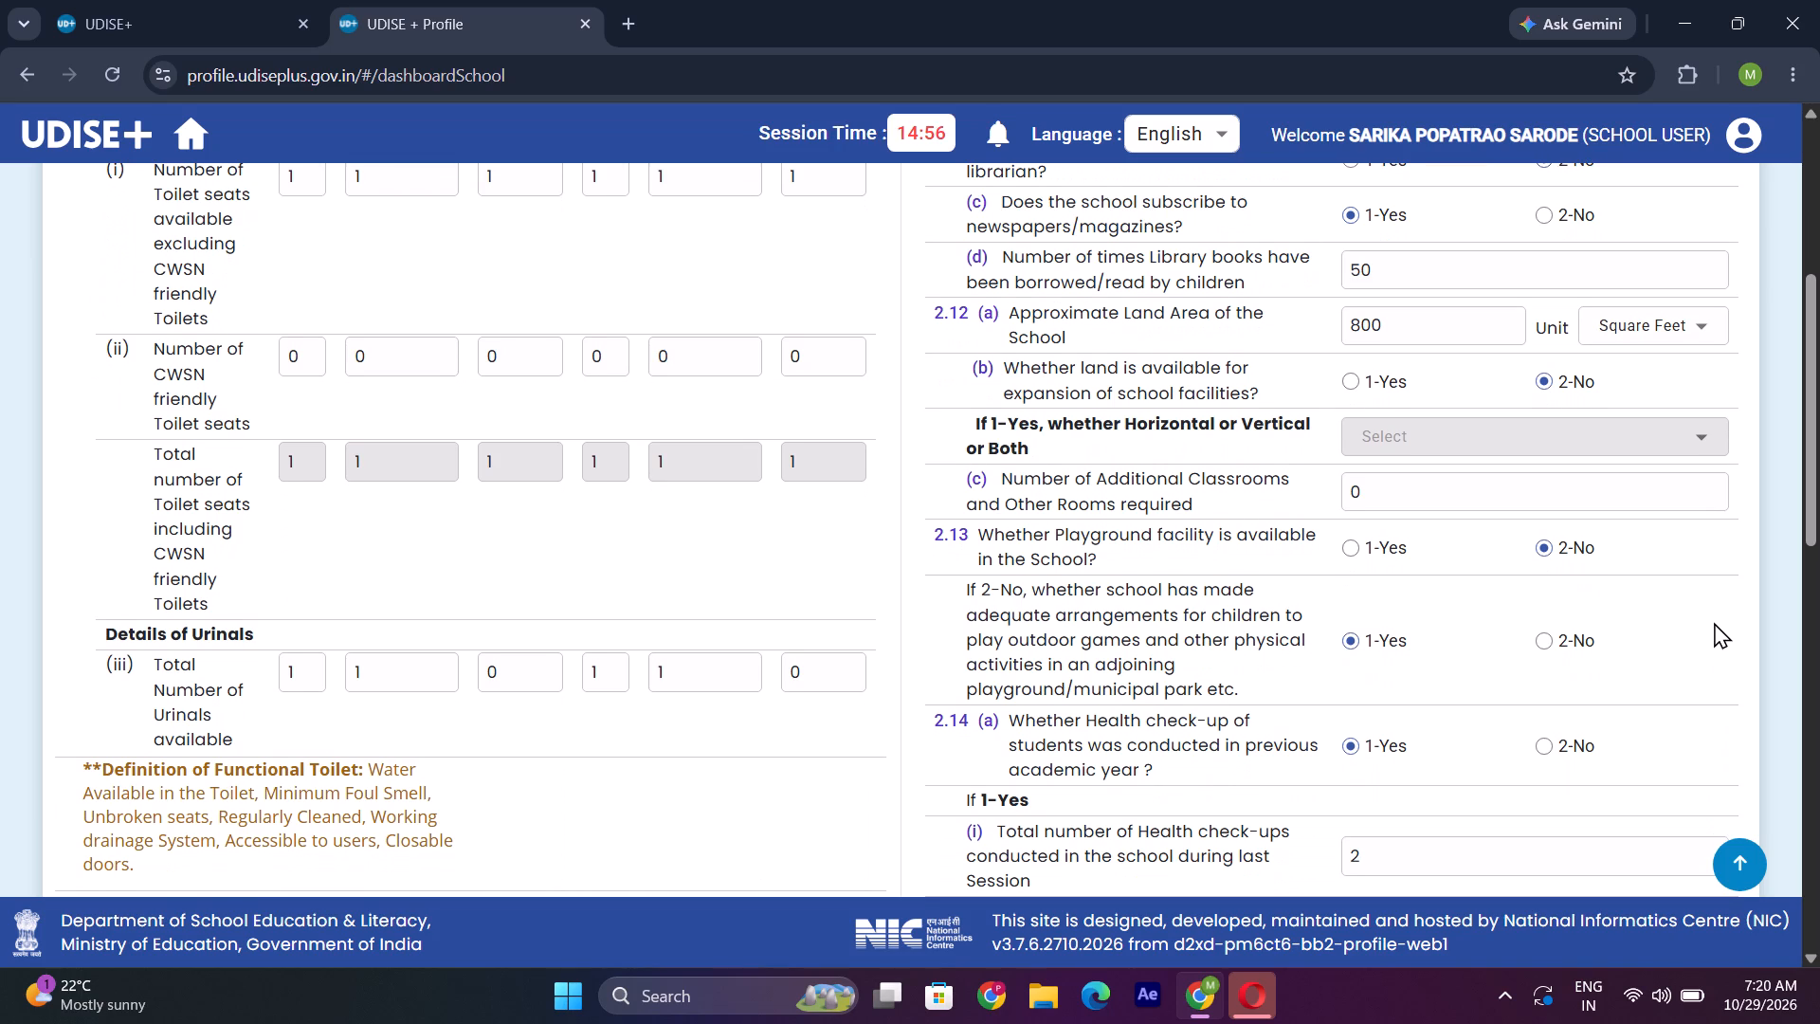
key("Down")
key("Down")
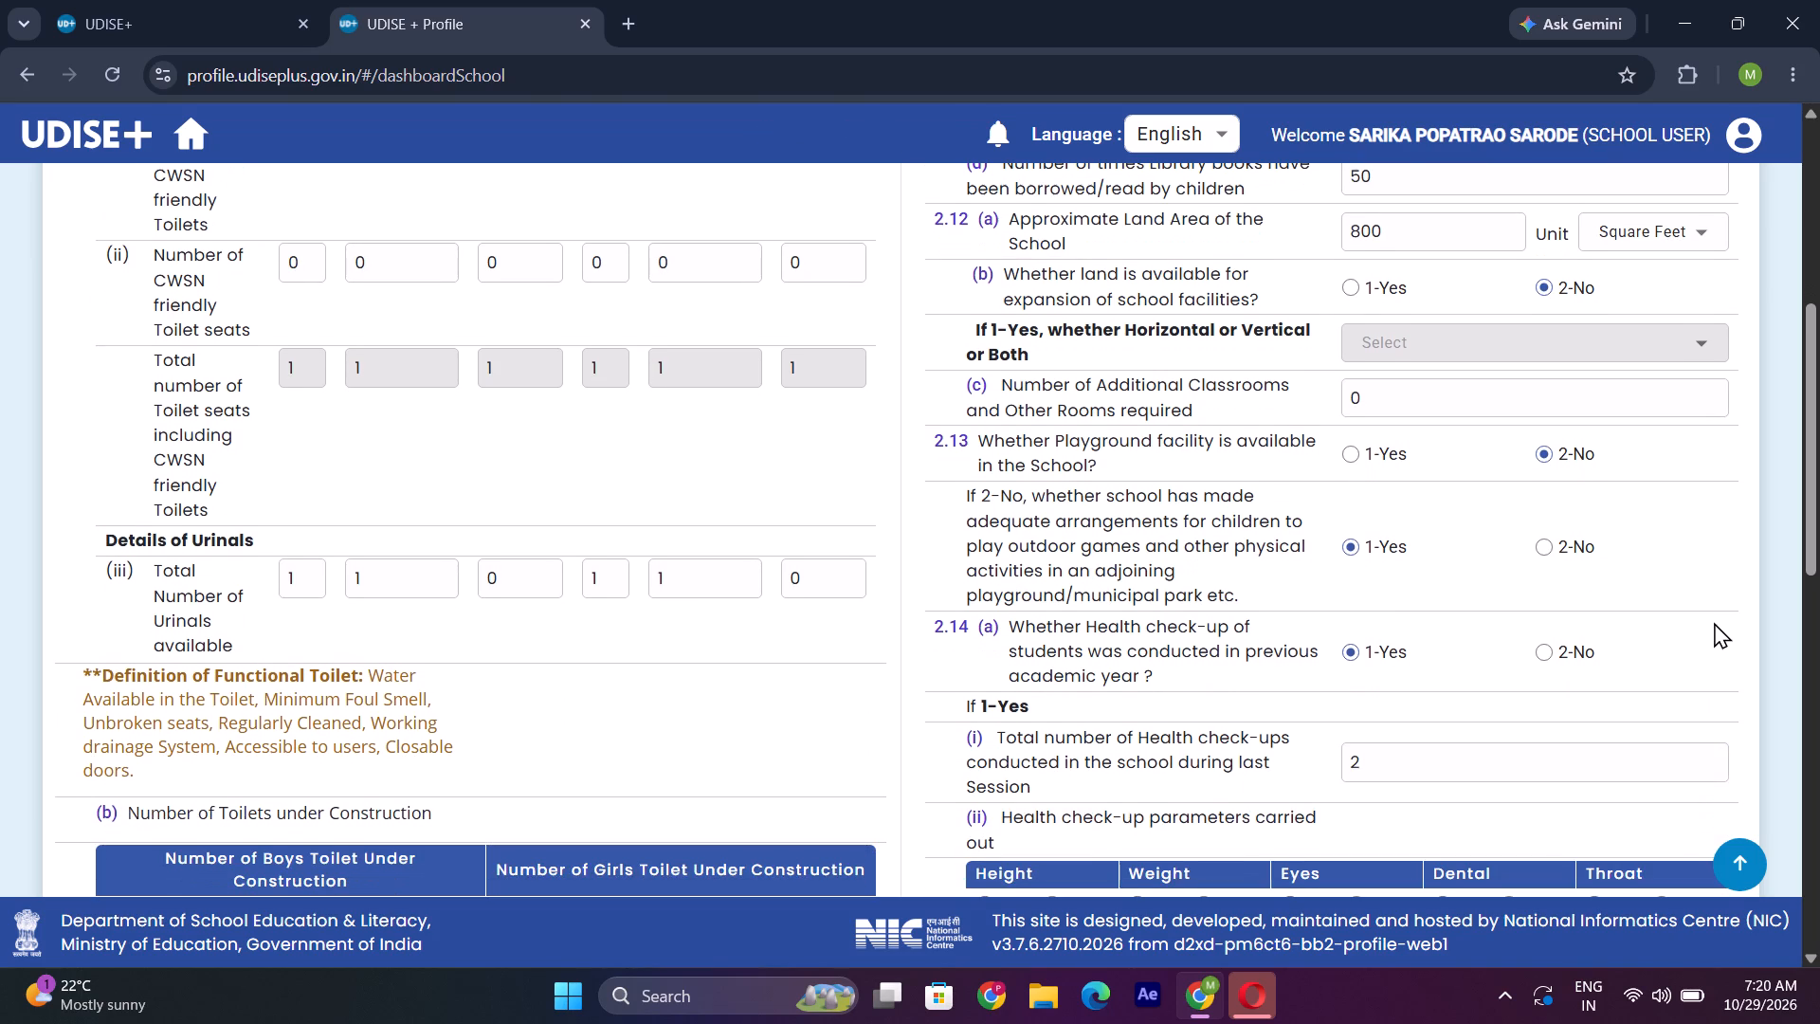
key("Down")
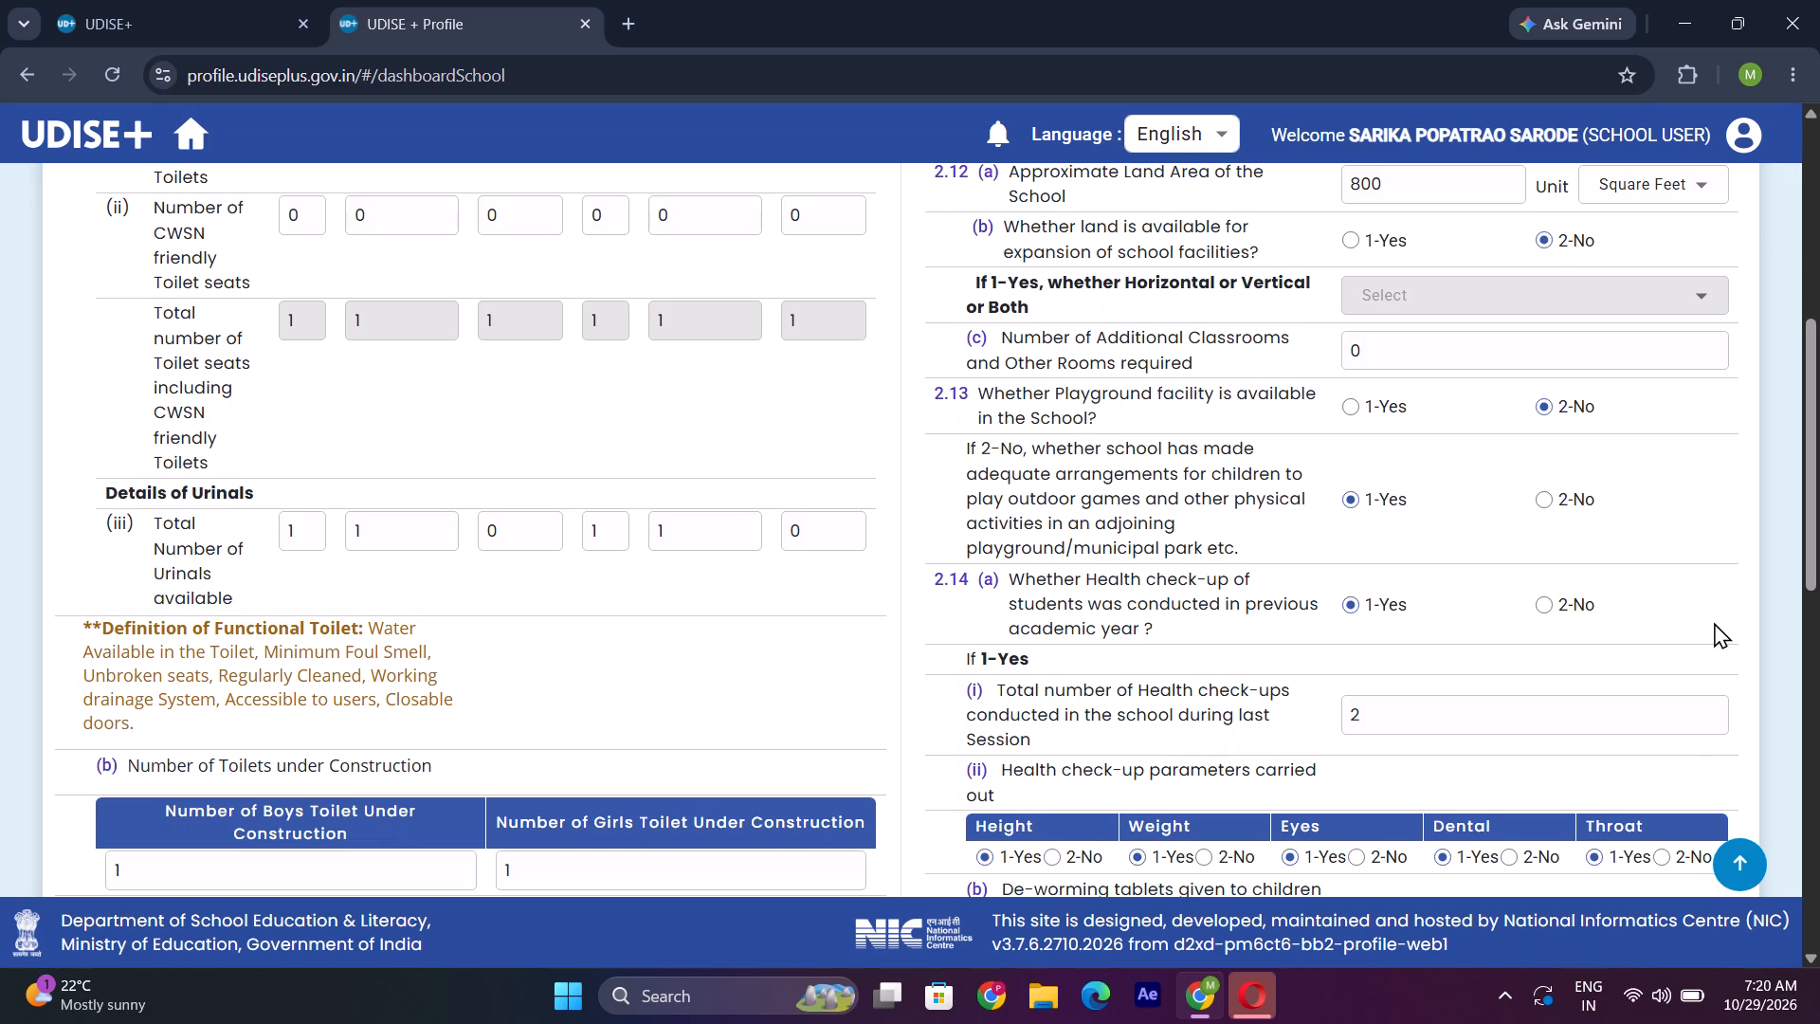
key("Down")
key("Down")
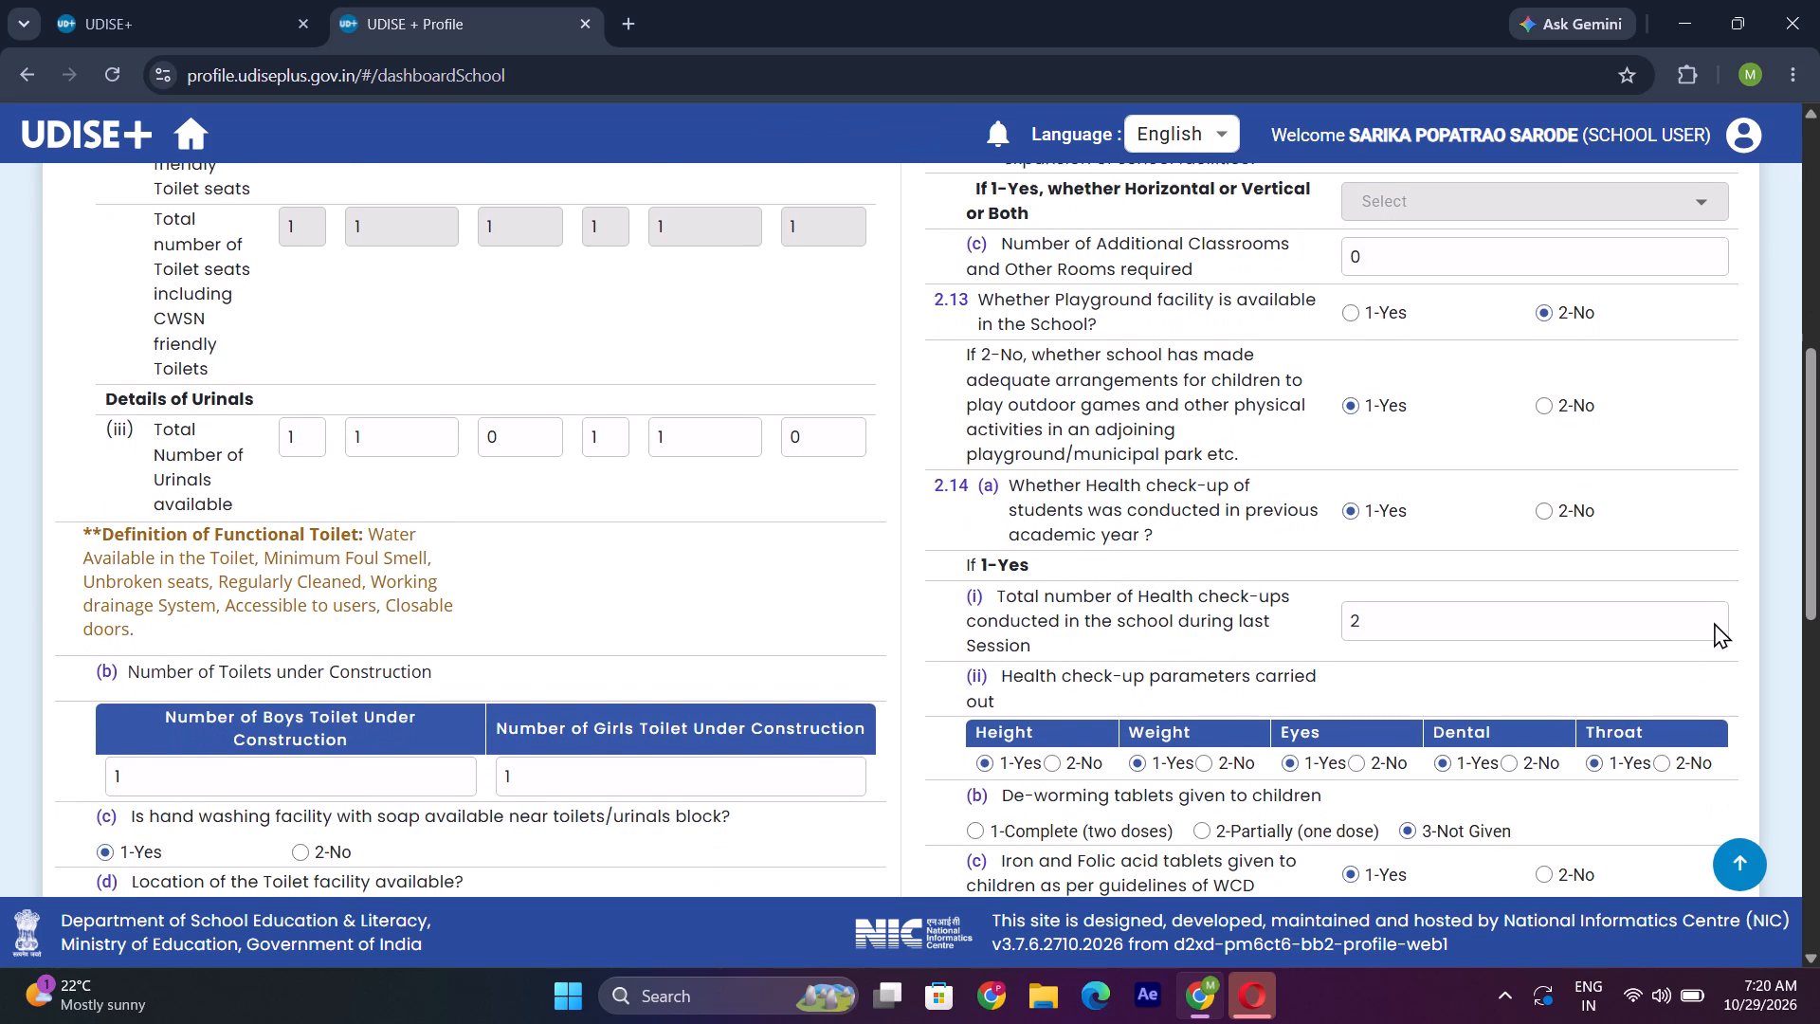
key("Down")
key("Down")
key("Down")
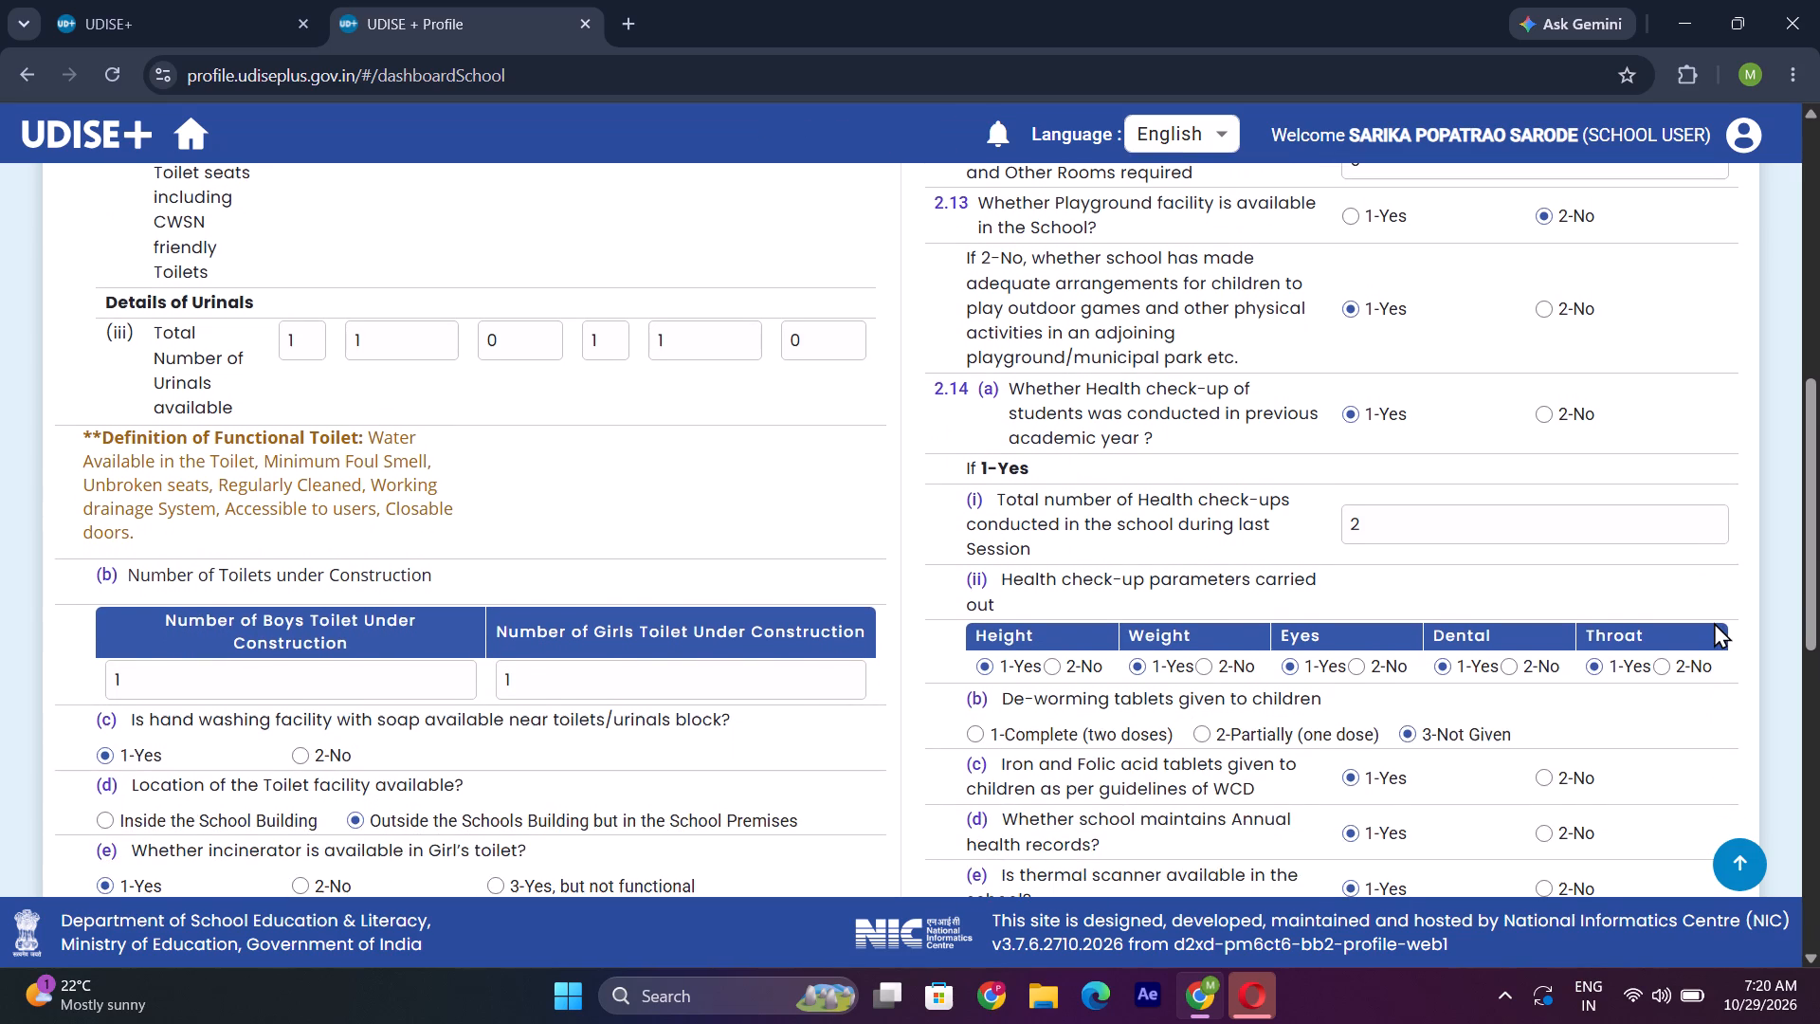
Set the de-worming tablets given to children in 2.14 (b) to 1-Complete (two doses).
key("Down")
key("Down")
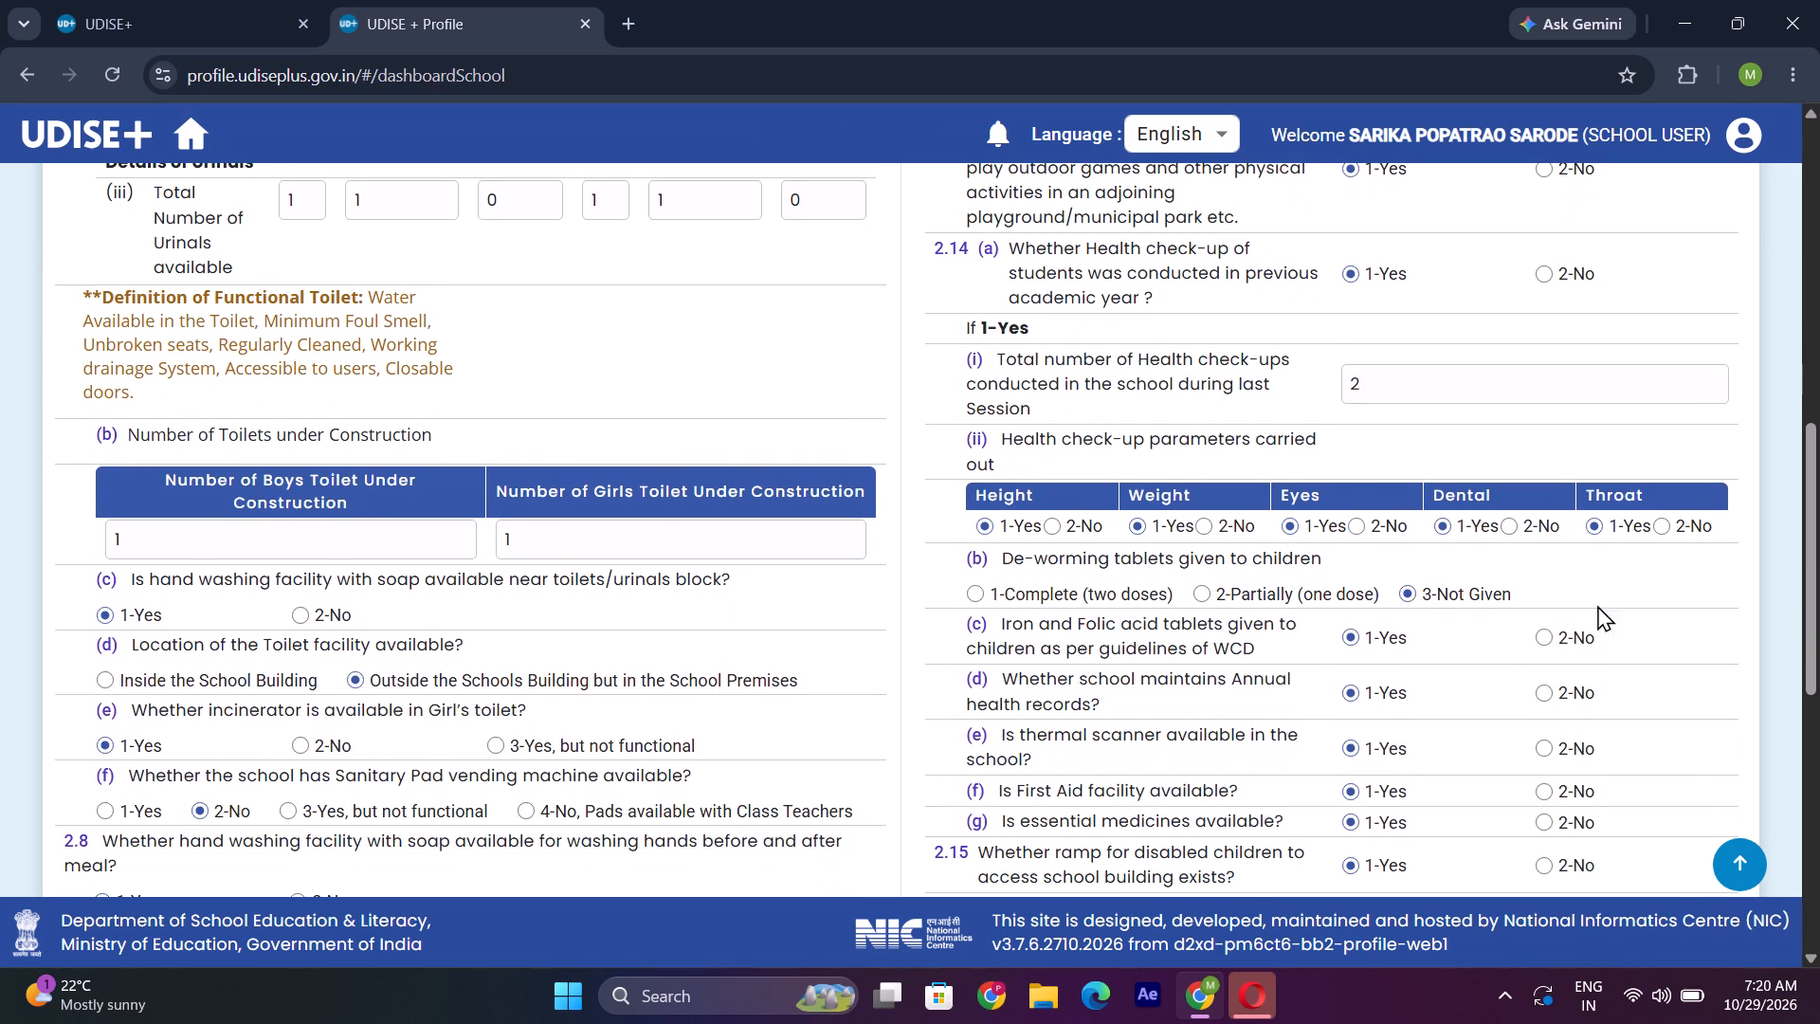
left_click(972, 594)
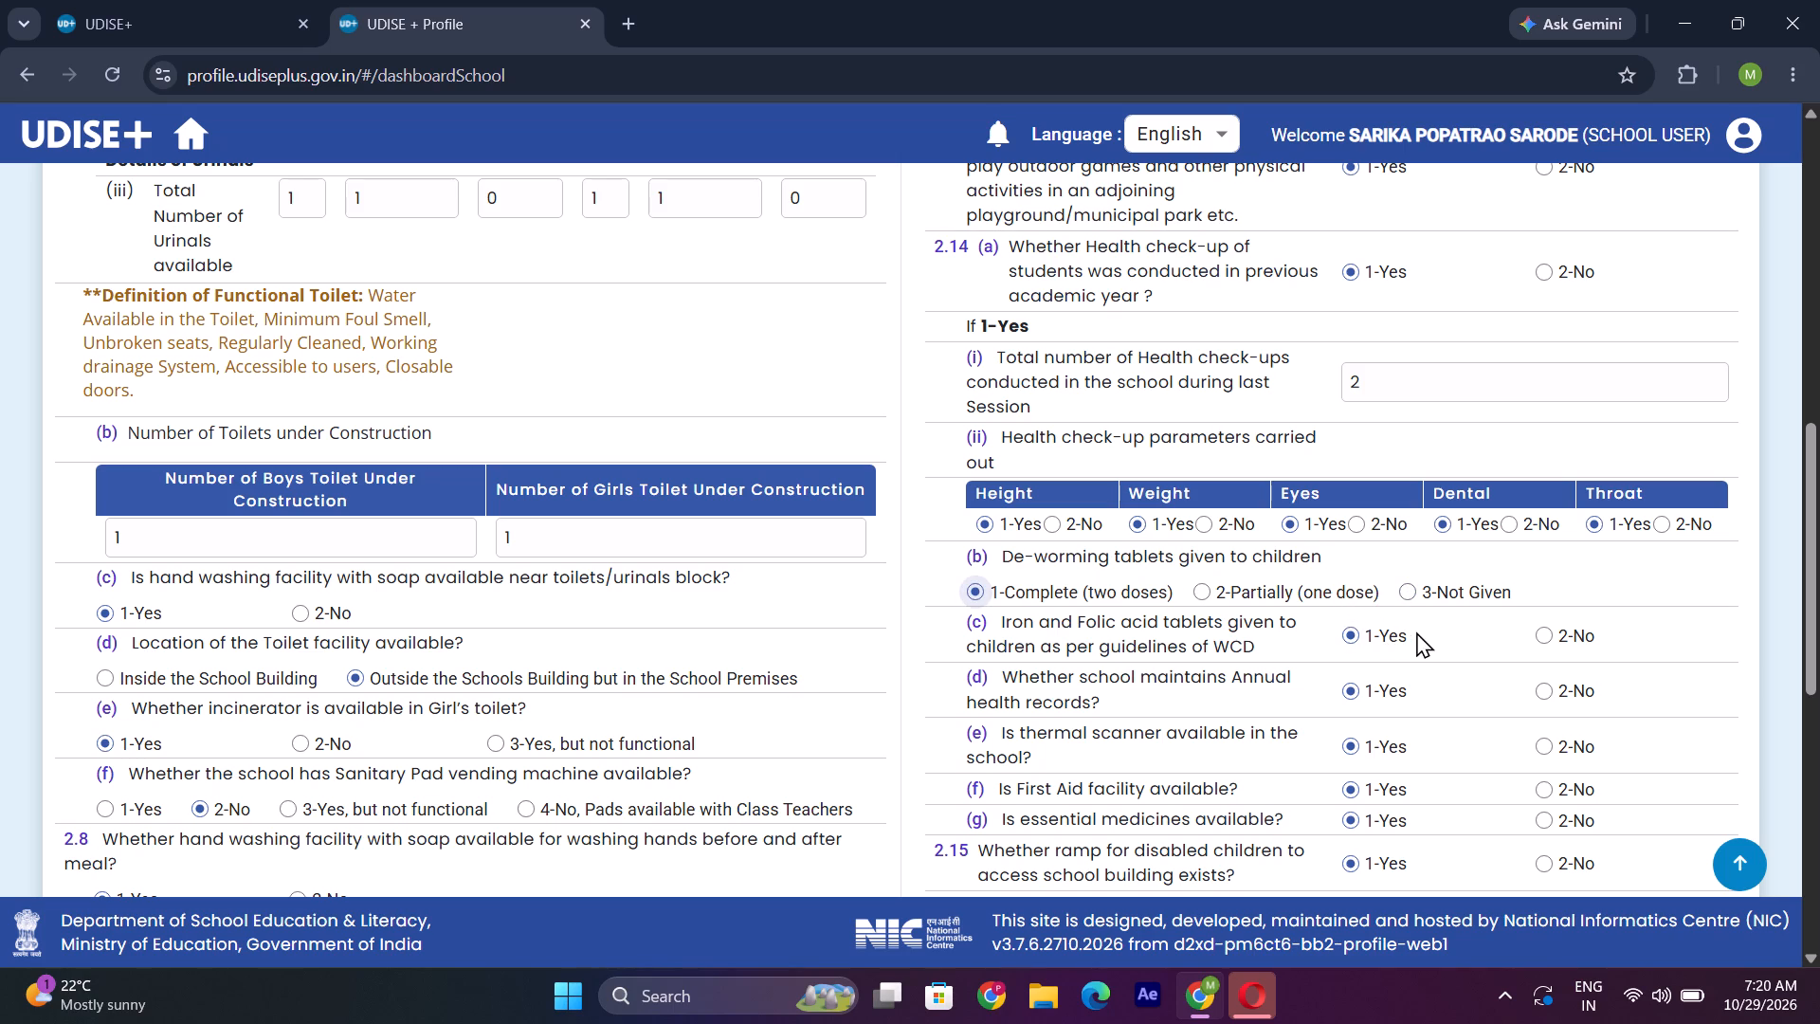
left_click(1460, 649)
Set the number of students for whom furniture is available in 2.19 to 53.
key("Down")
key("Down")
key("Down")
key("Down")
key("Down")
key("Down")
key("Down")
key("Down")
key("Down")
key("Down")
key("Down")
key("Down")
key("Down")
key("Down")
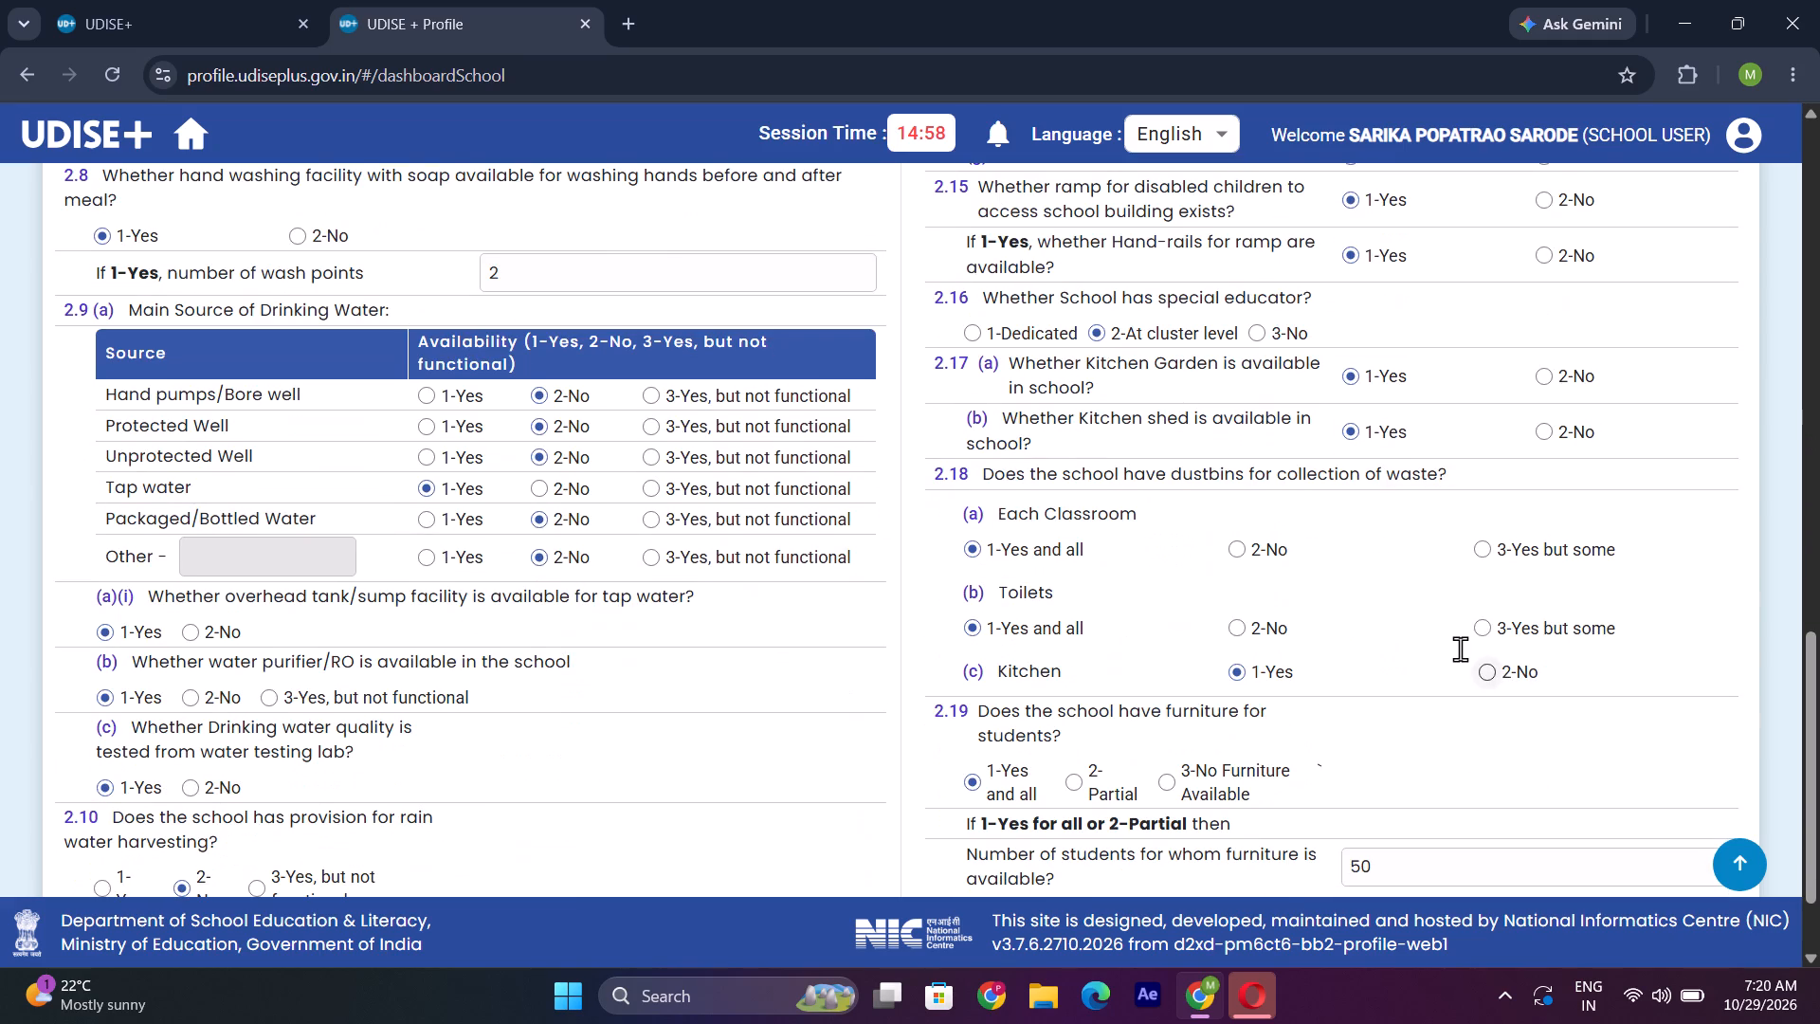
key("Down")
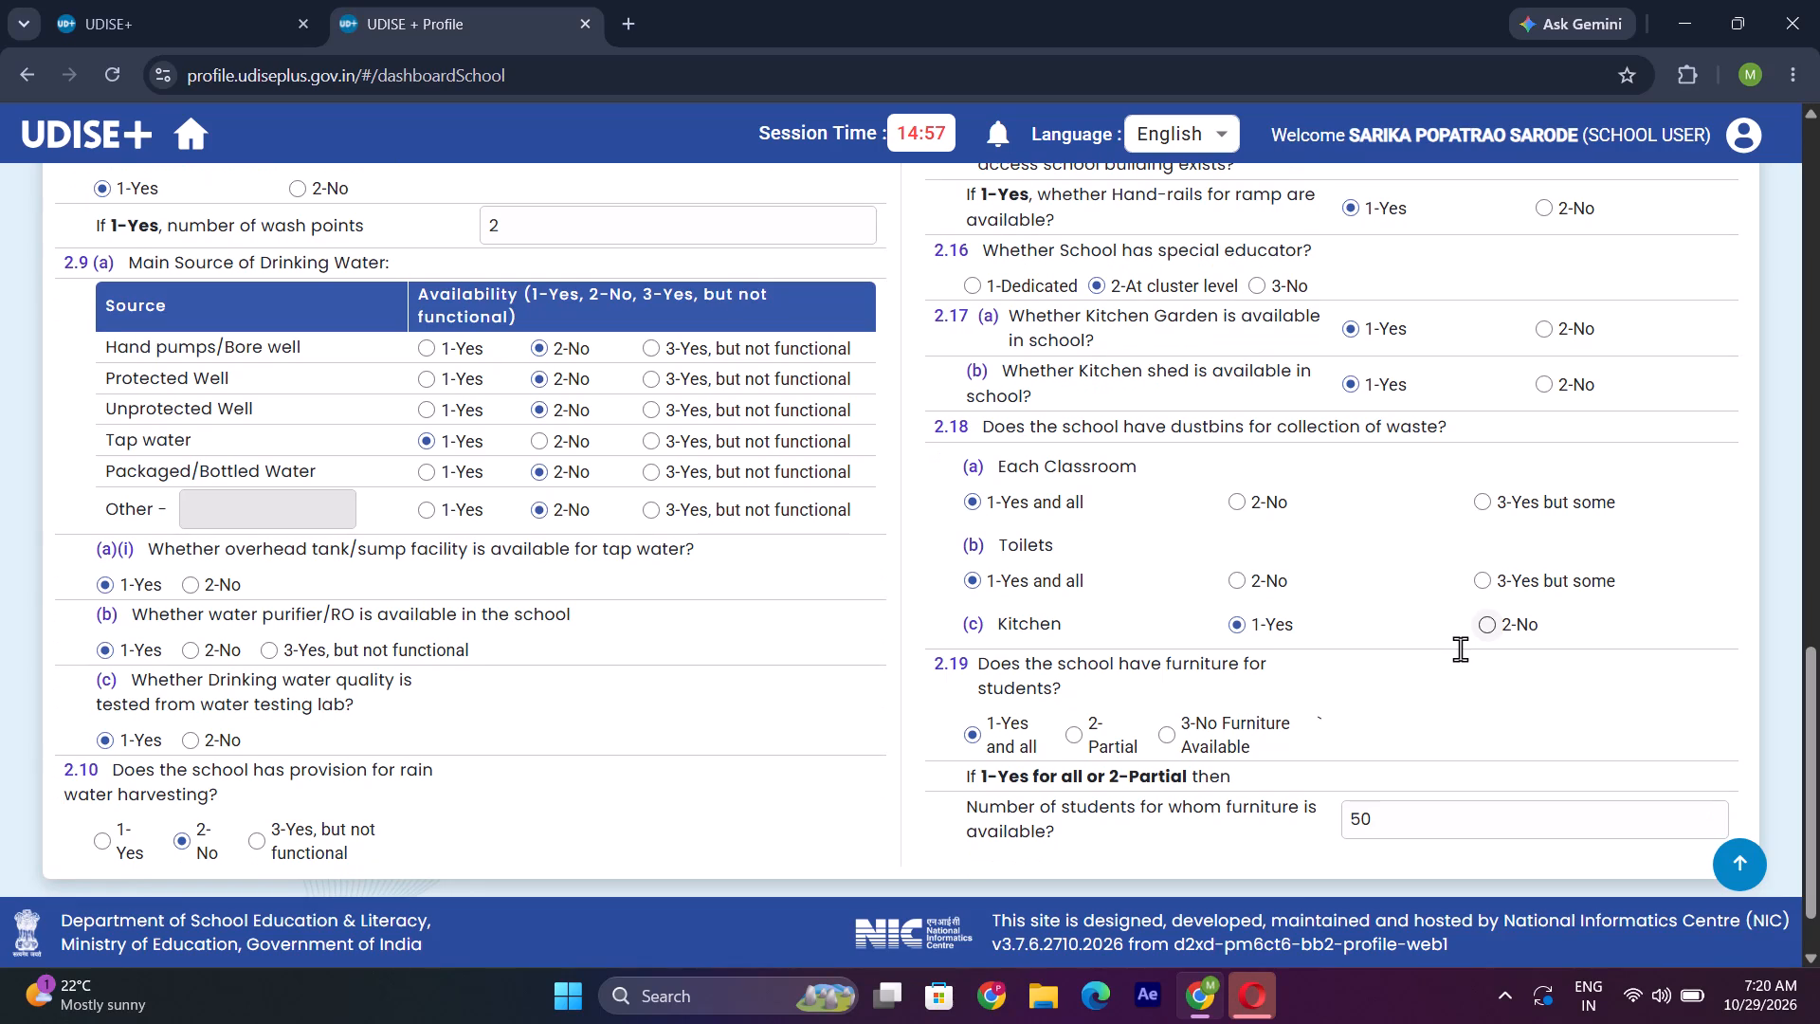
key("Down")
key("Down")
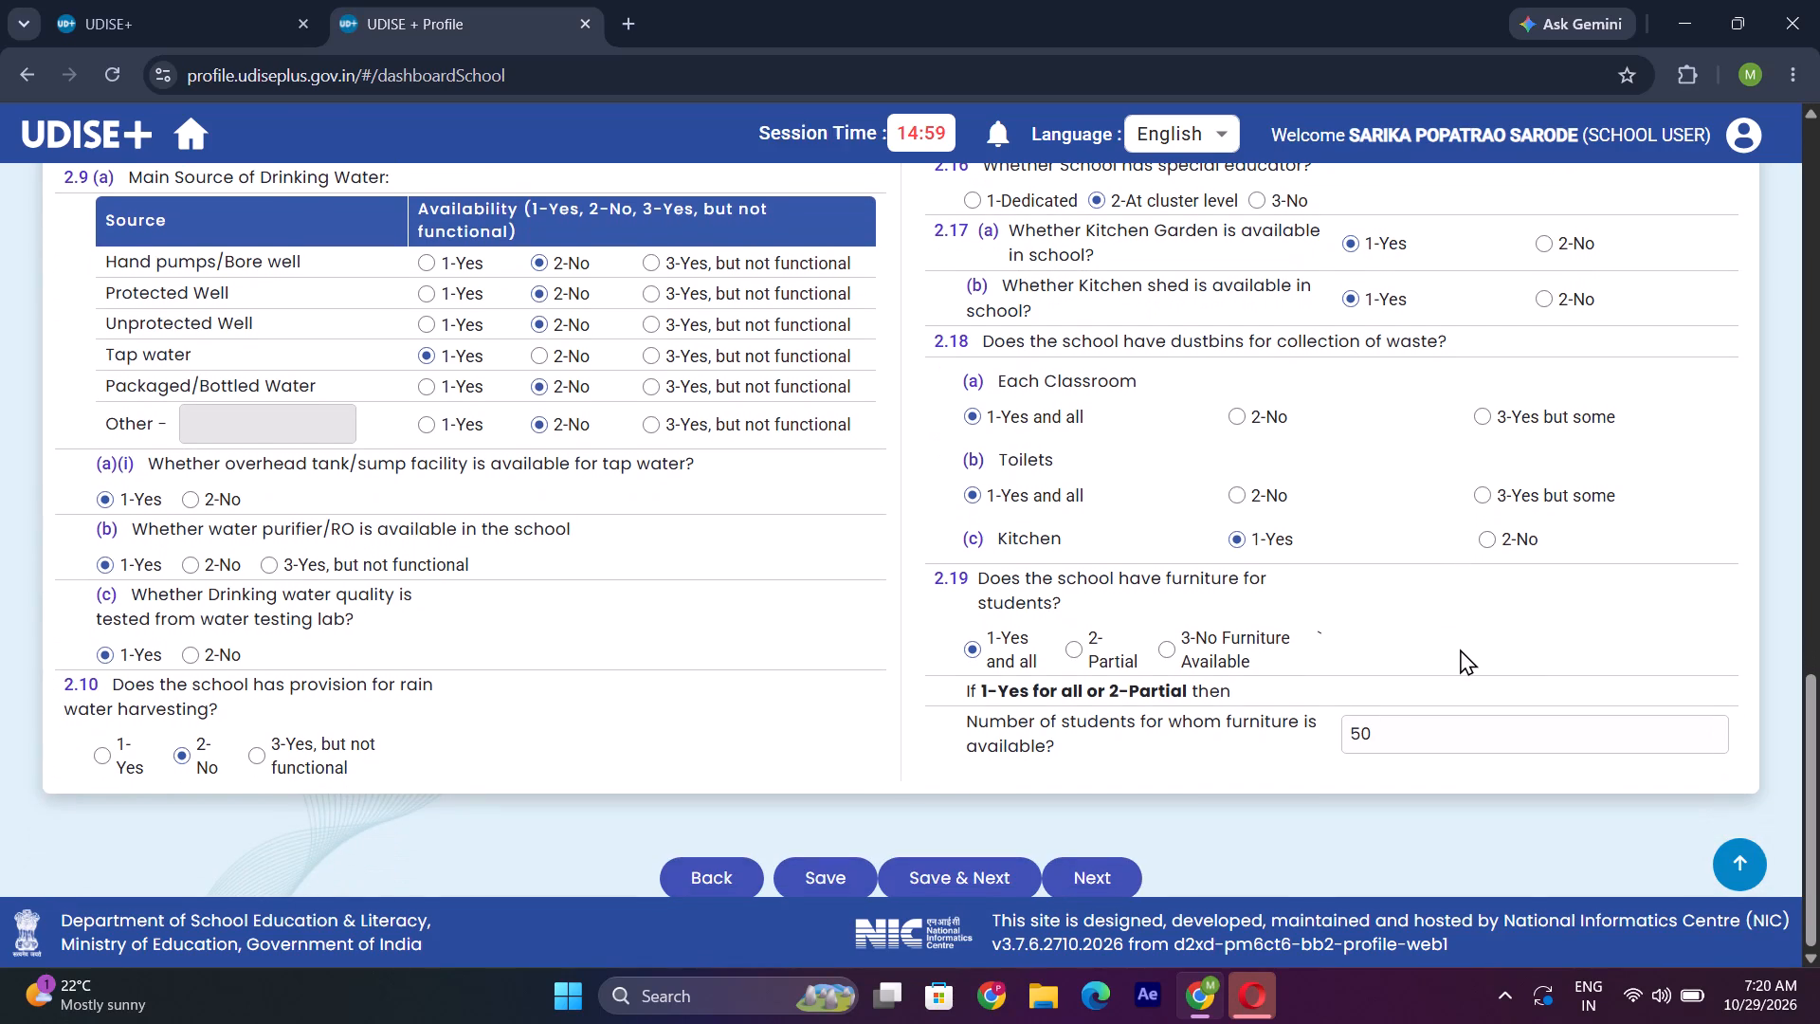
key("Down")
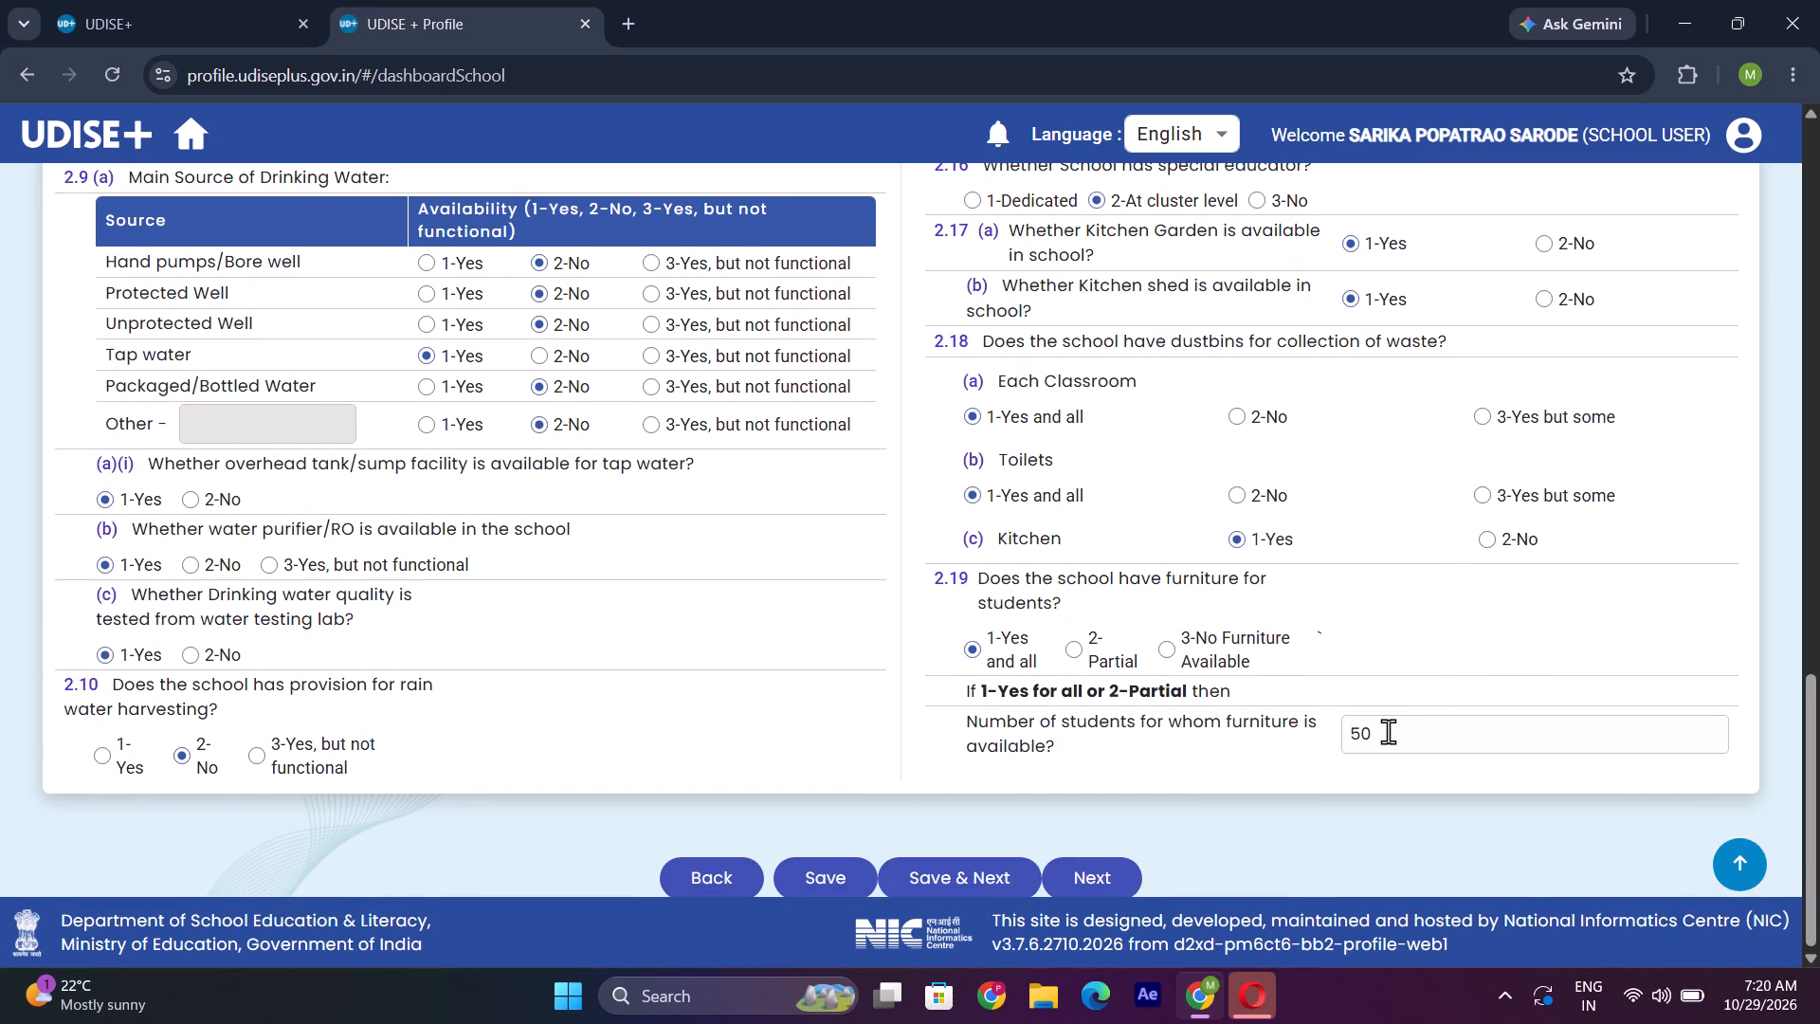
left_click(1388, 730)
key("BackSpace")
key("3")
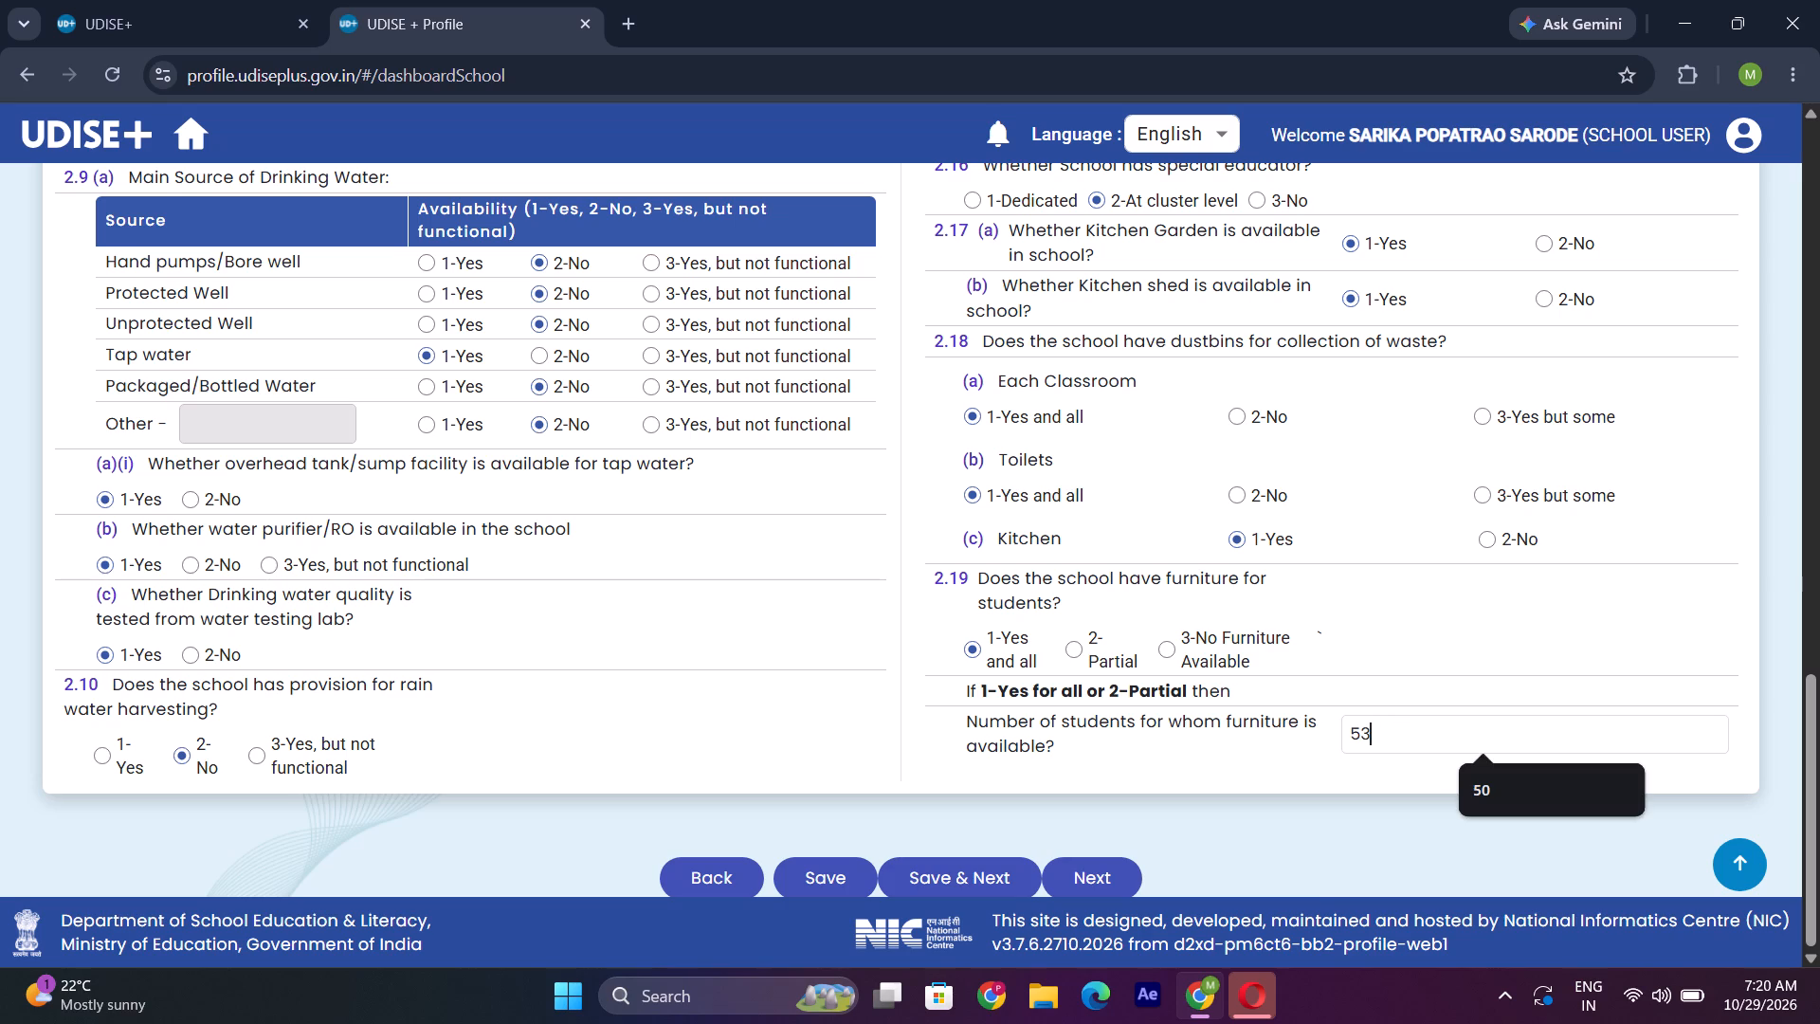
Save the toilet and other facilities section 2.7 to 2.19 and advance to section 2.20 to 2.23.
left_click(937, 882)
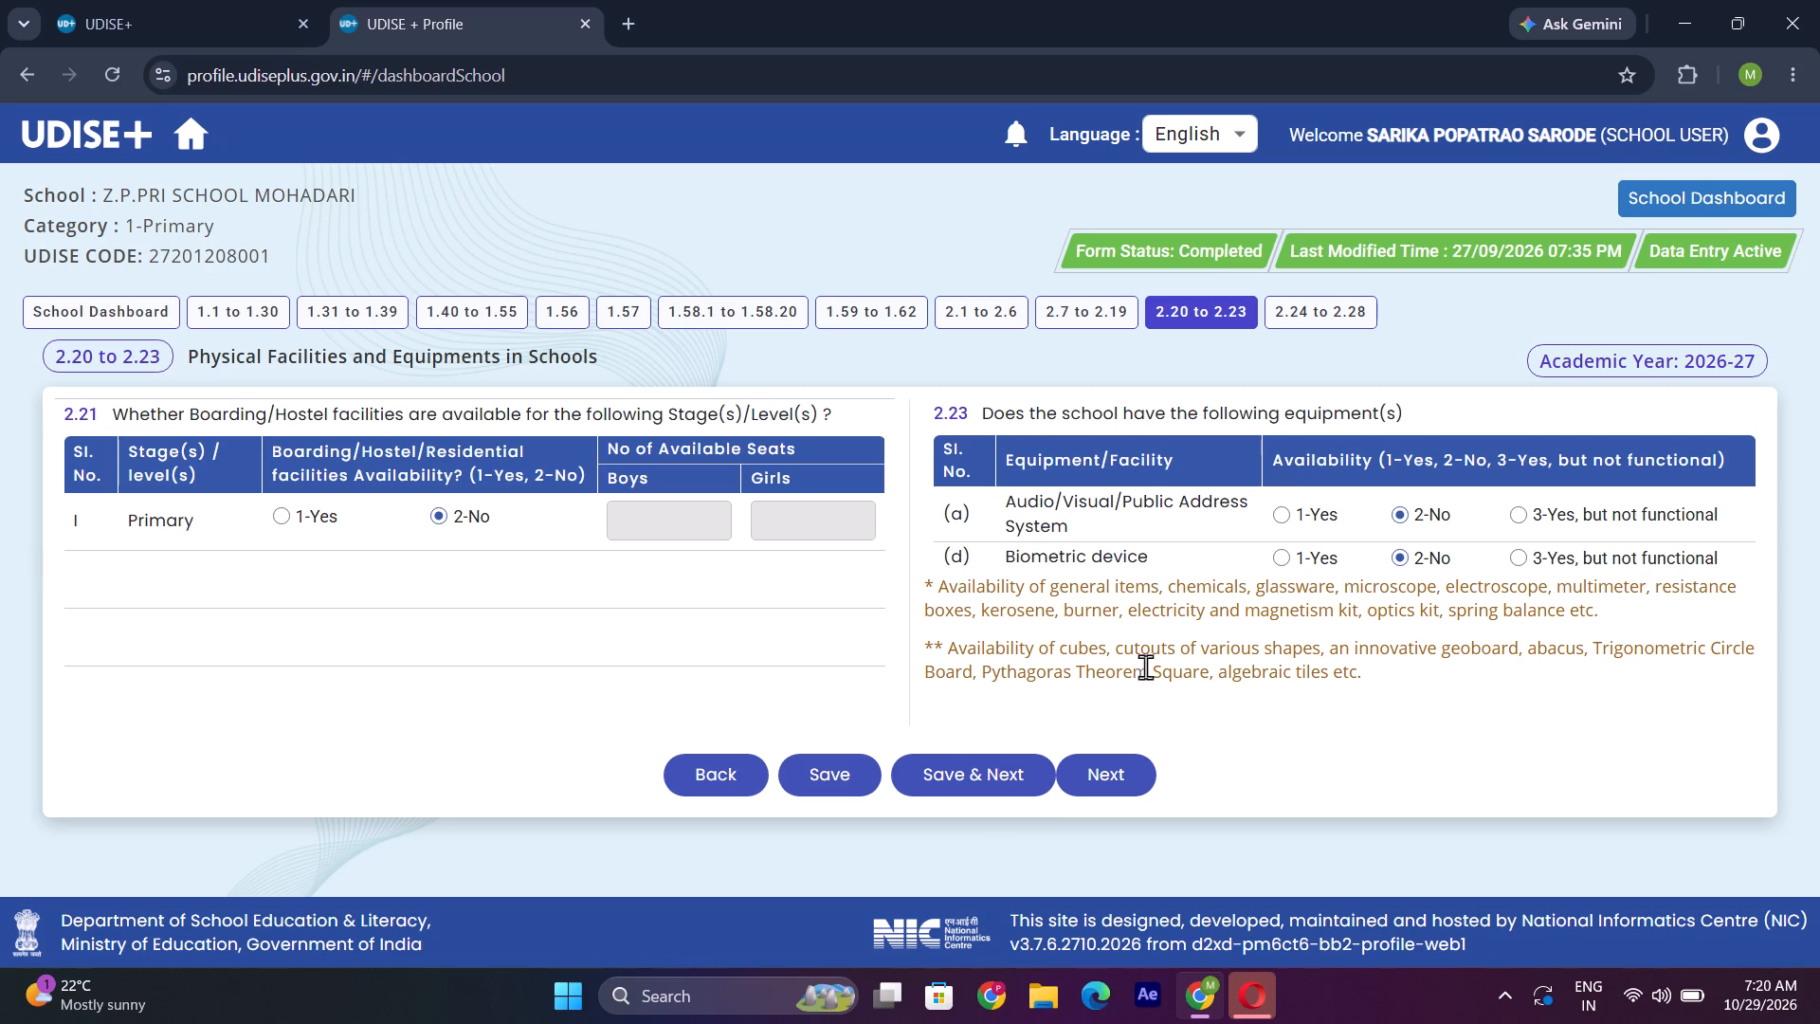
Mark the Audio/Visual/Public Address System as 1-Yes in 2.23, then save the section and advance to 2.24 to 2.28.
left_click(1285, 512)
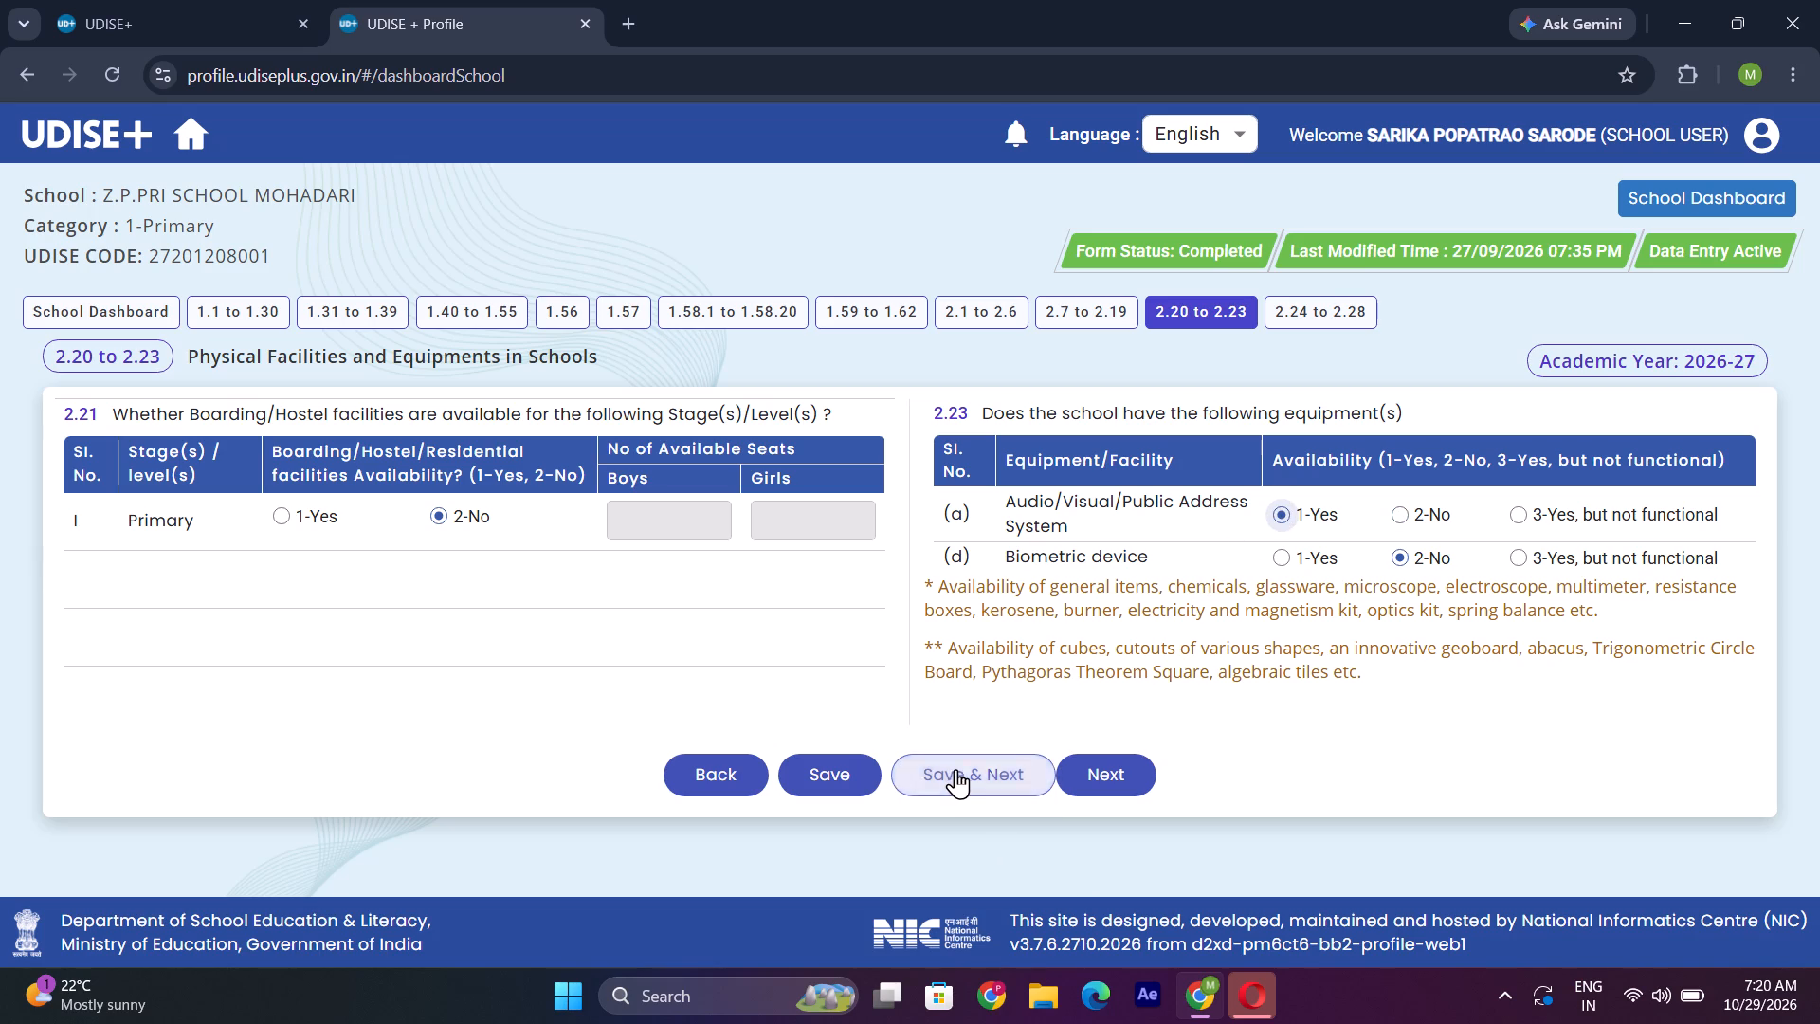
left_click(956, 768)
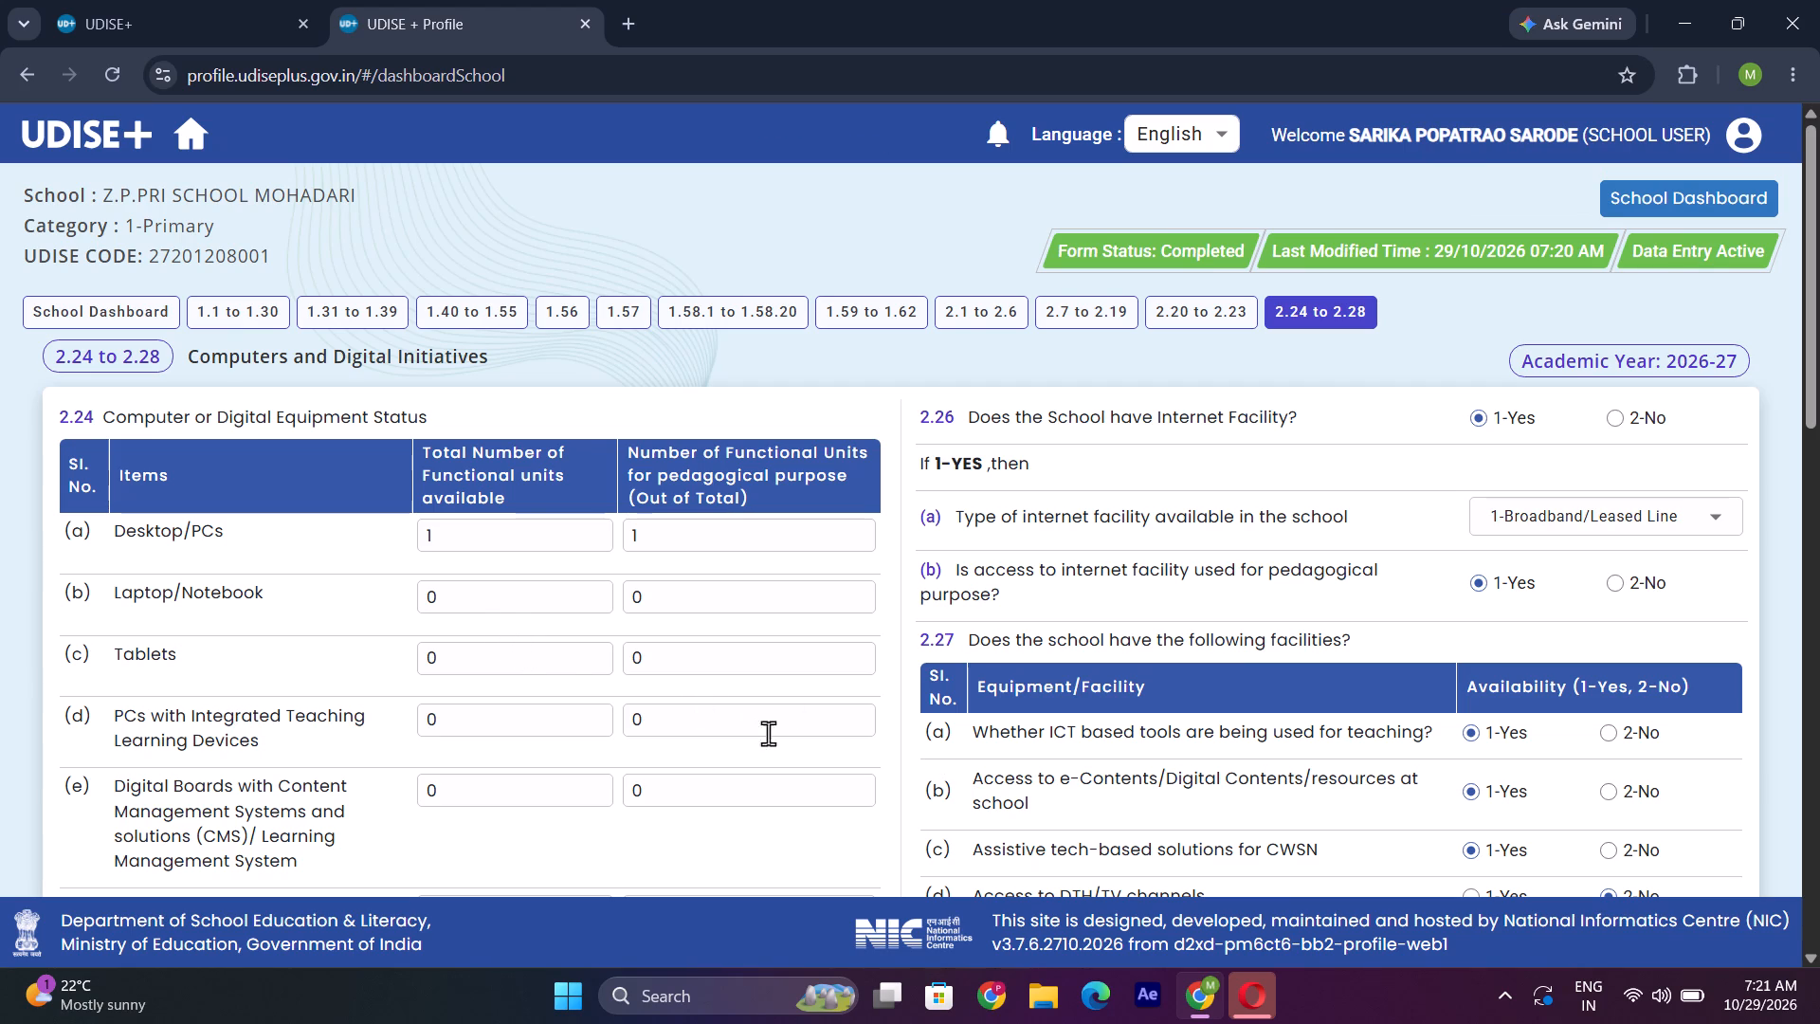
Examine the computer and digital equipment, internet facility and digital library entries in section 2.24 to 2.28.
left_click(882, 751)
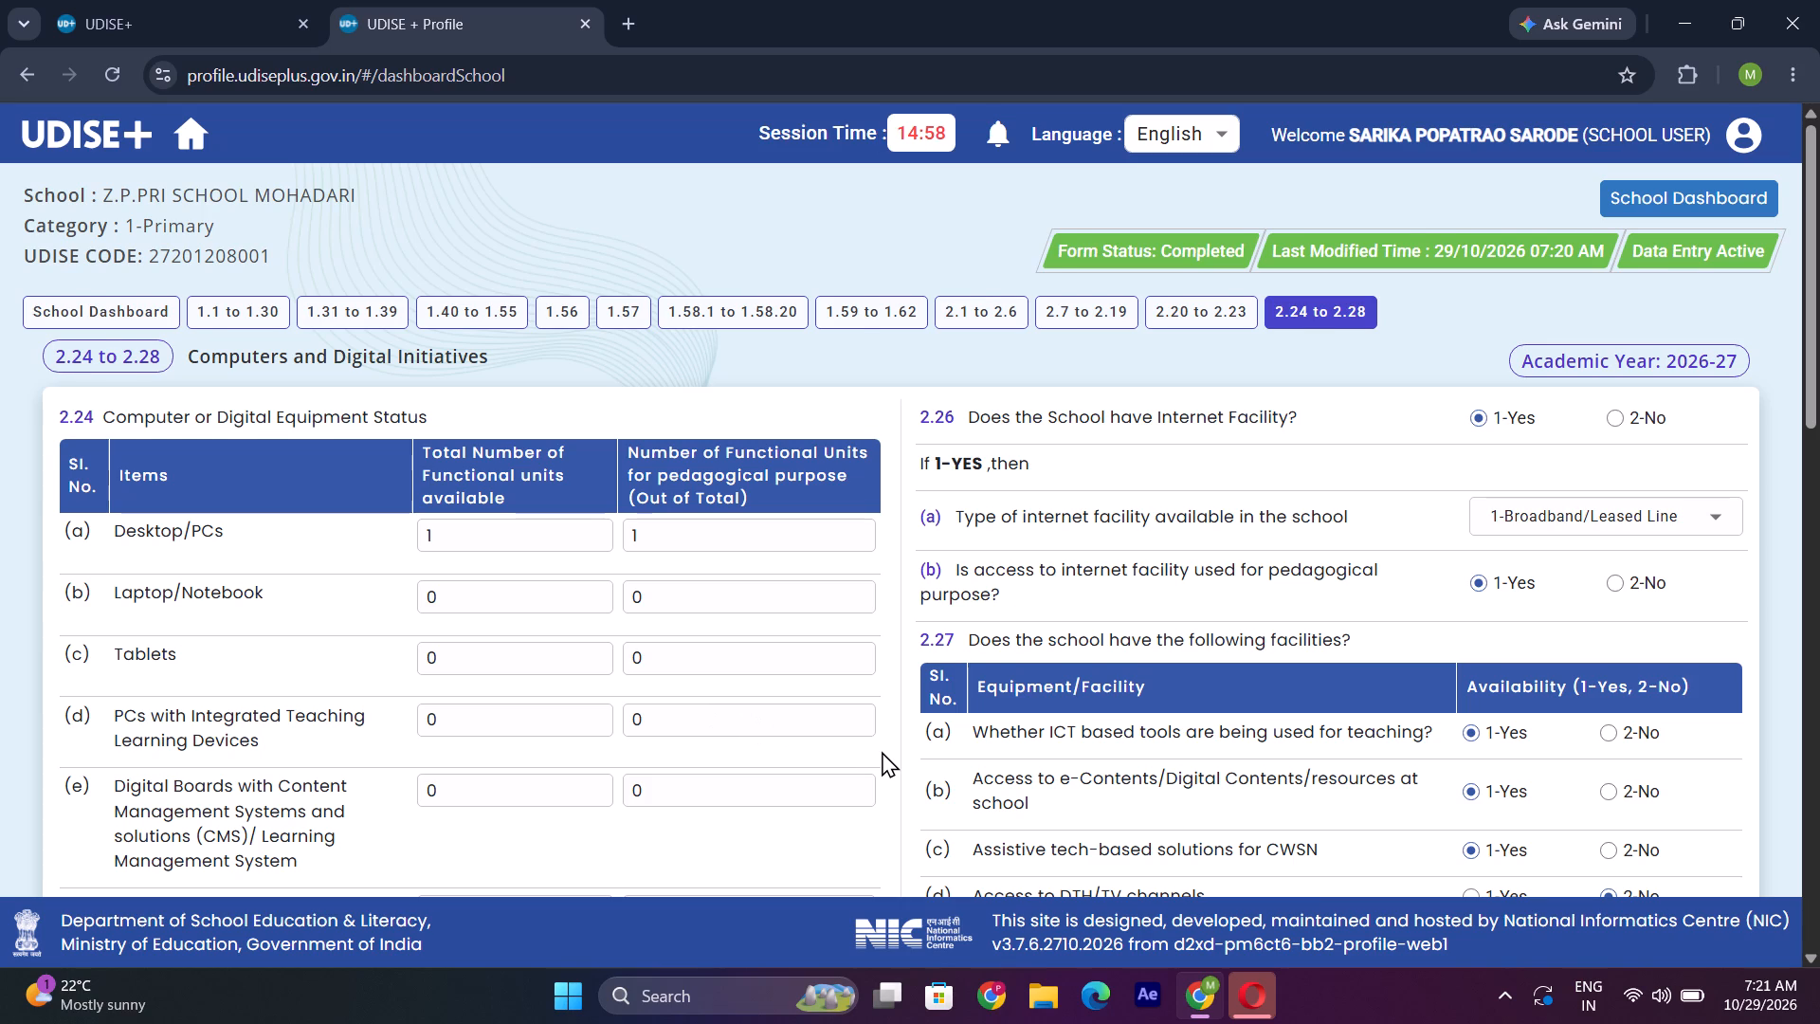
key("Down")
key("Down")
key("Down")
key("Down")
key("Down")
key("Down")
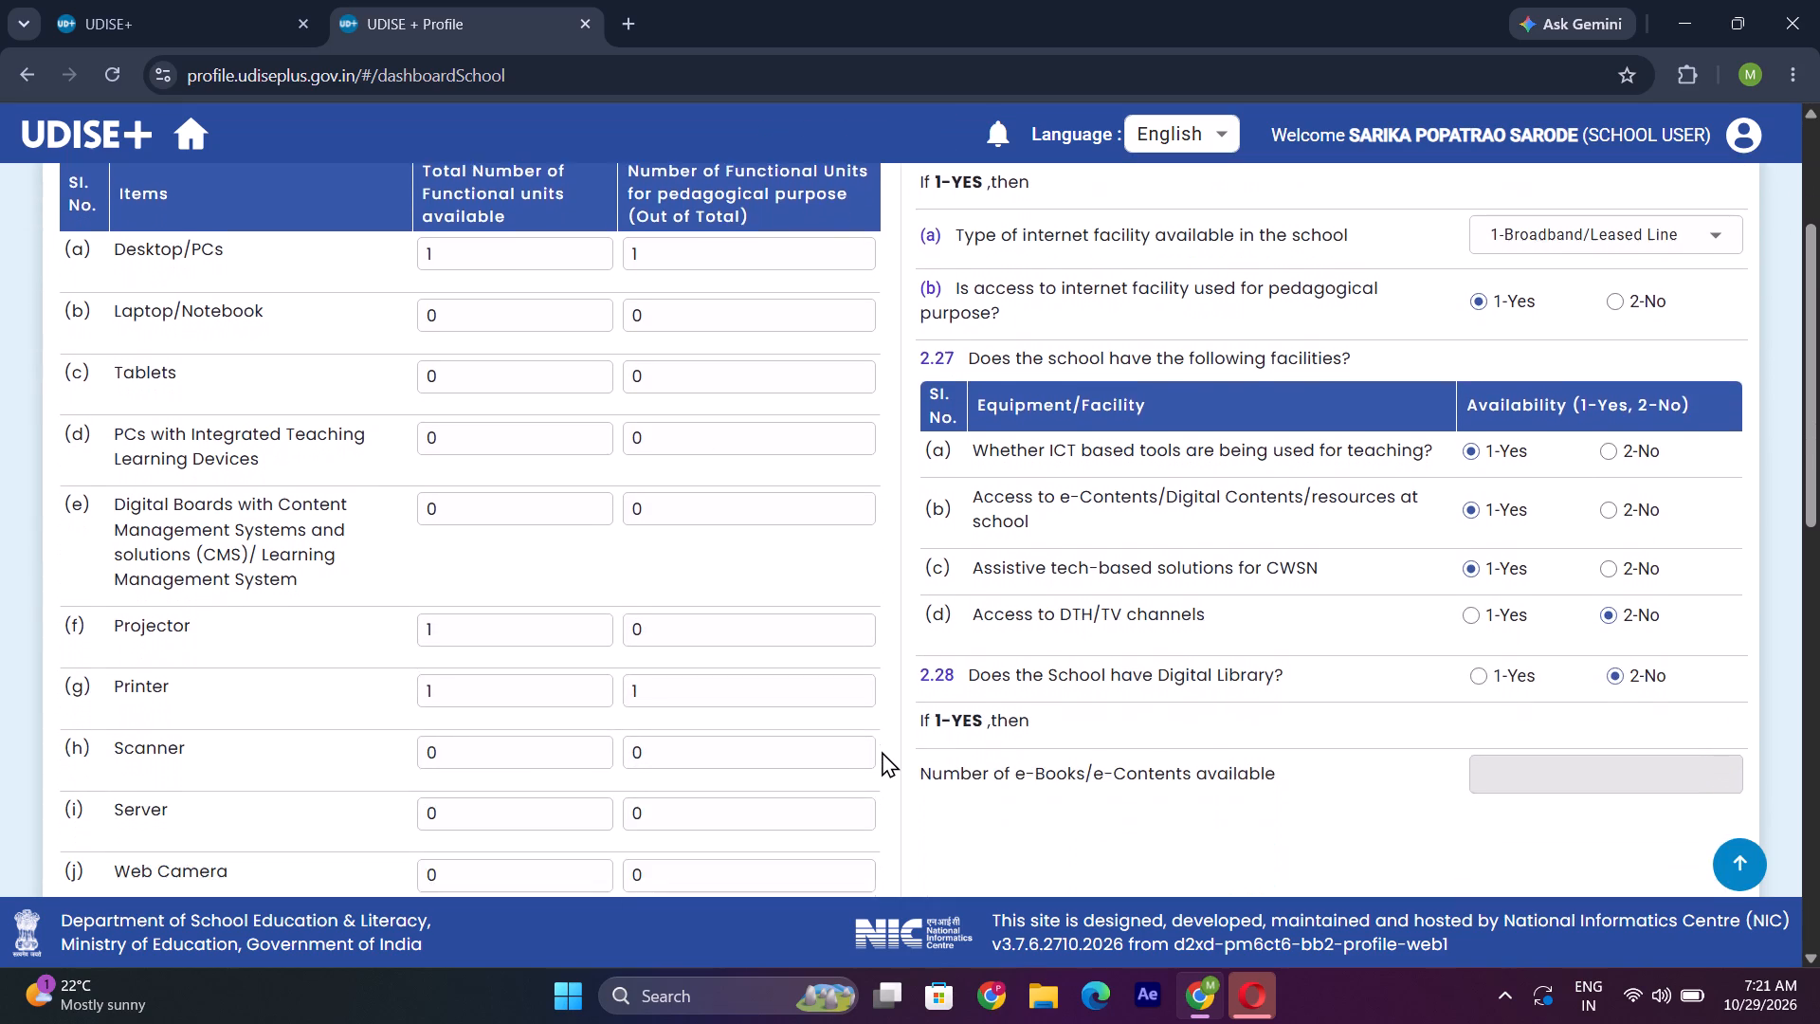
key("Down")
key("Down")
key("Down")
key("Down")
key("Down")
key("Down")
key("Down")
key("Down")
key("Down")
key("Down")
key("Down")
key("Down")
key("Down")
key("Down")
key("Down")
key("Down")
key("Down")
key("Down")
key("Down")
key("Down")
key("Down")
key("Down")
key("Down")
key("Down")
key("Down")
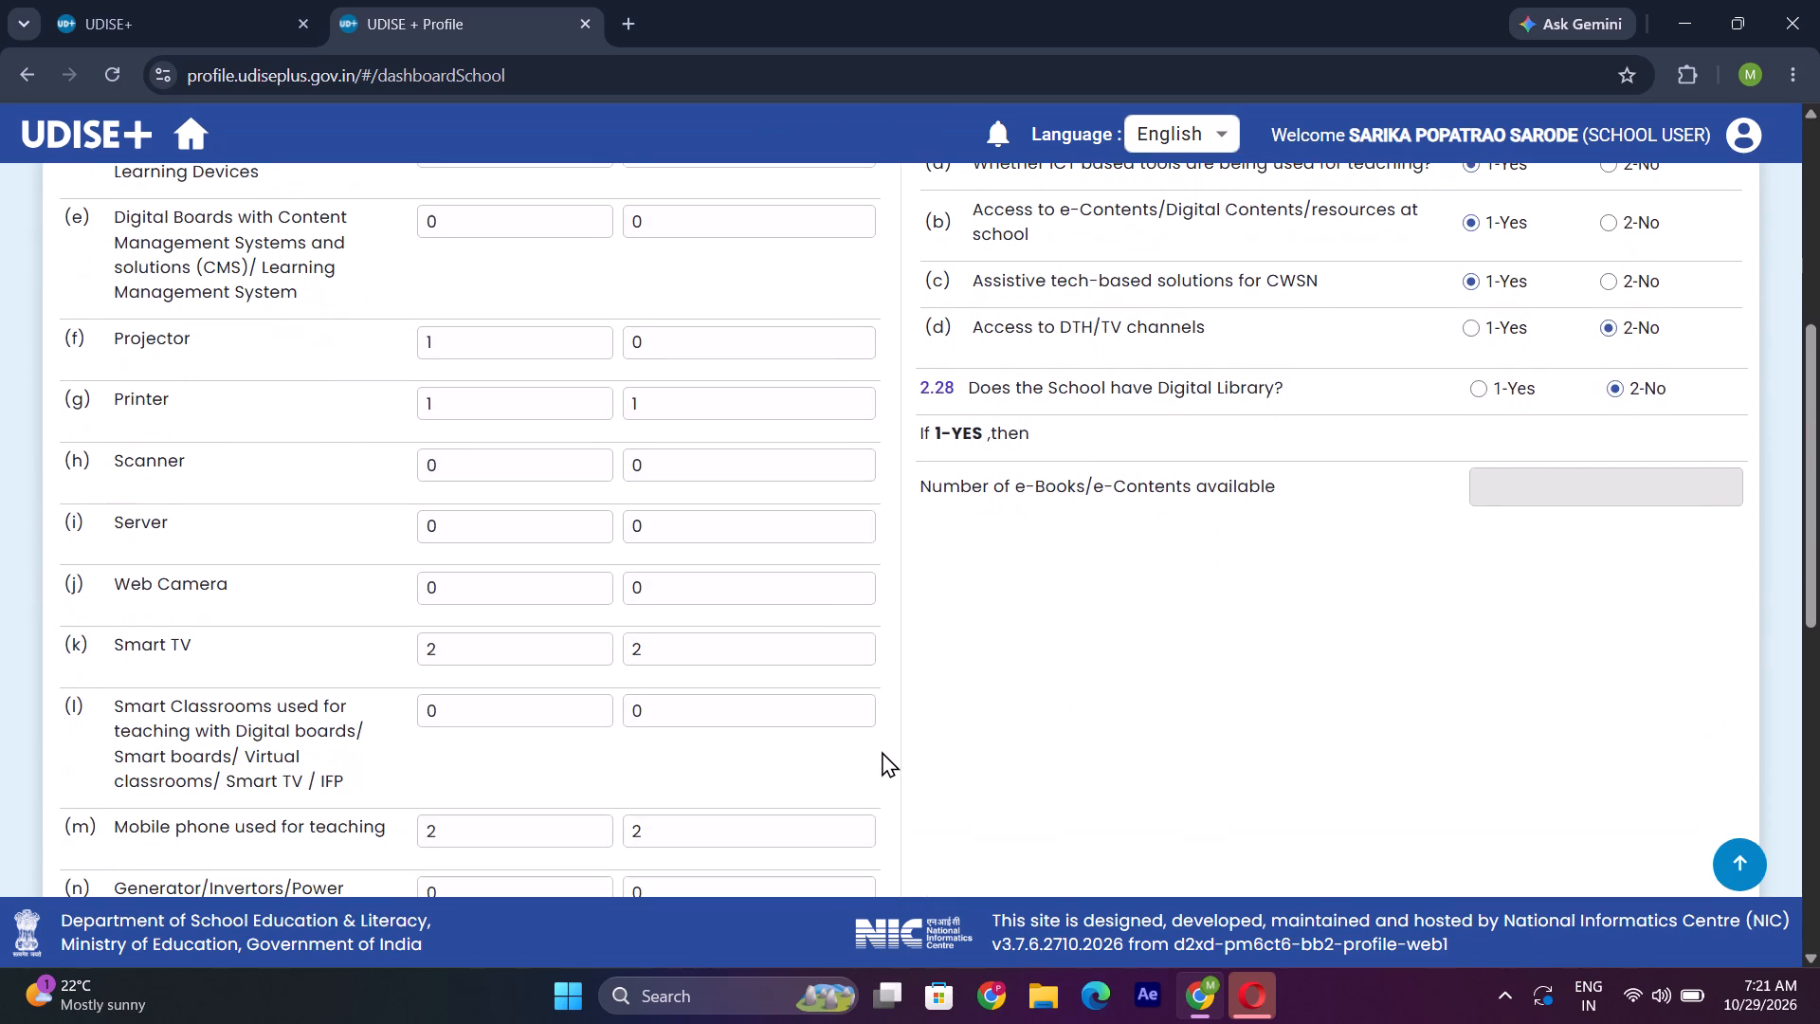
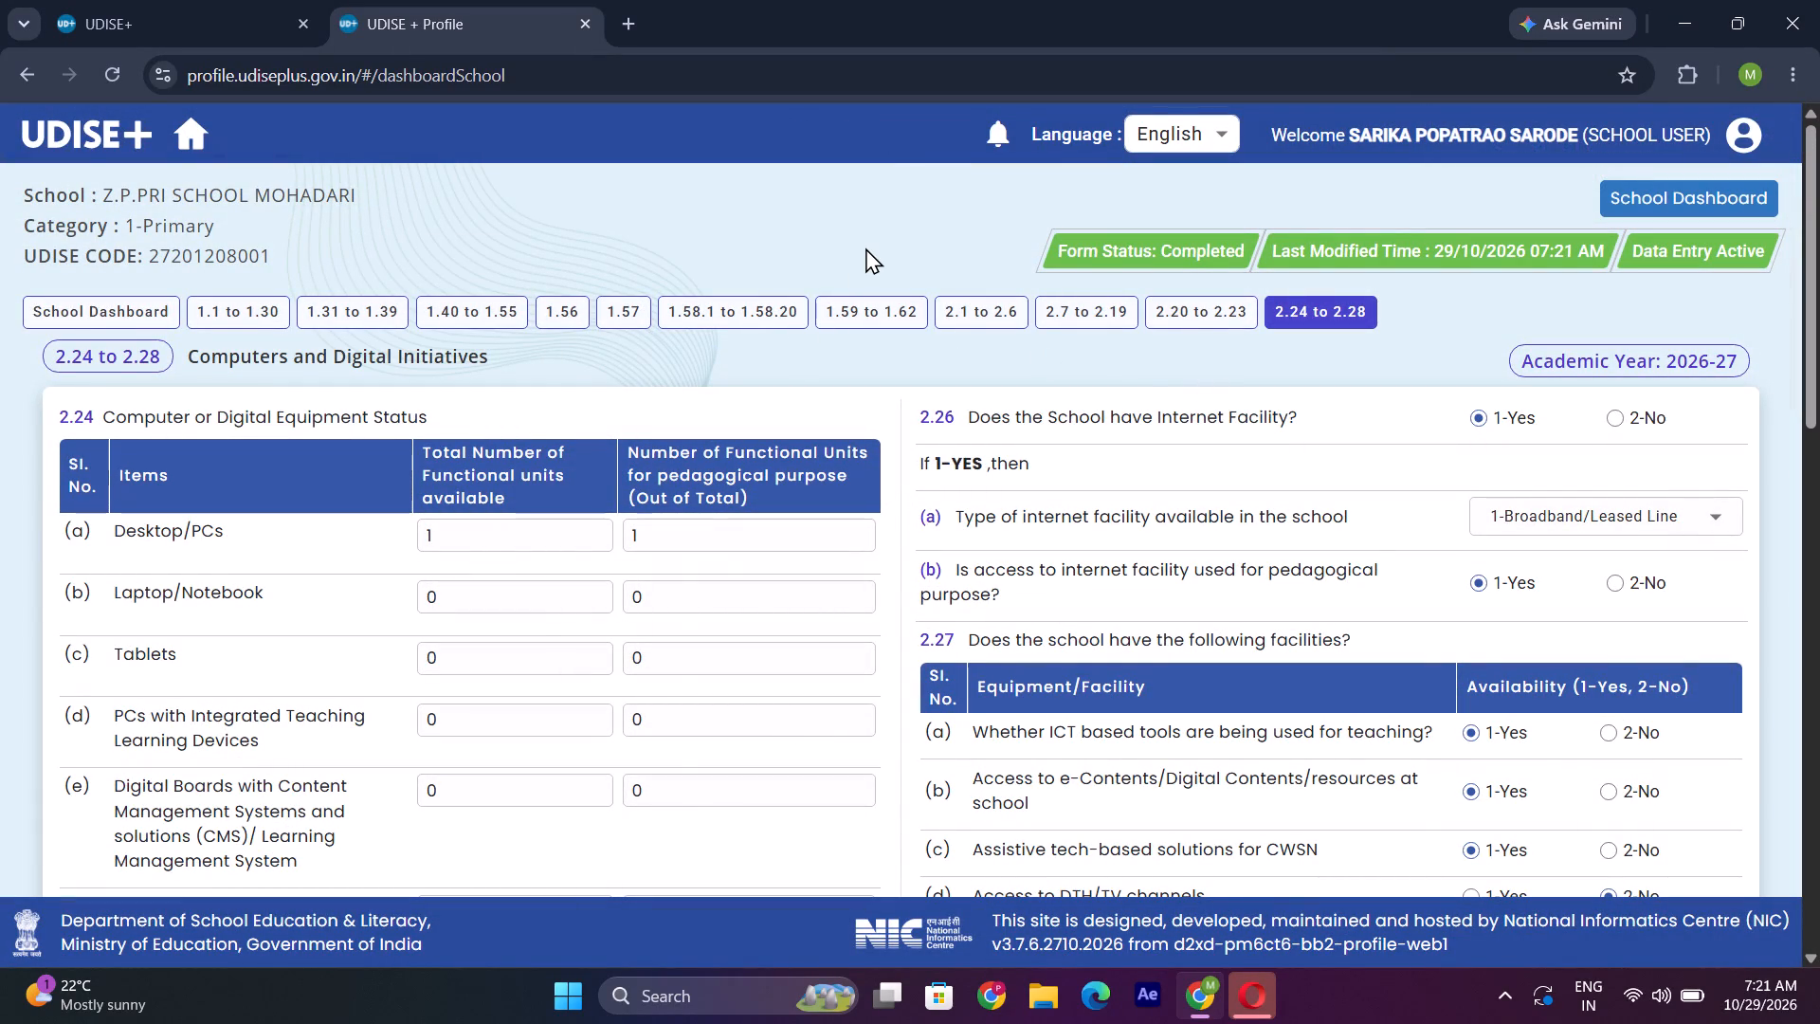
Leave the Computers and Digital Initiatives section 2.24 to 2.28 and return to the School Dashboard.
left_click(888, 486)
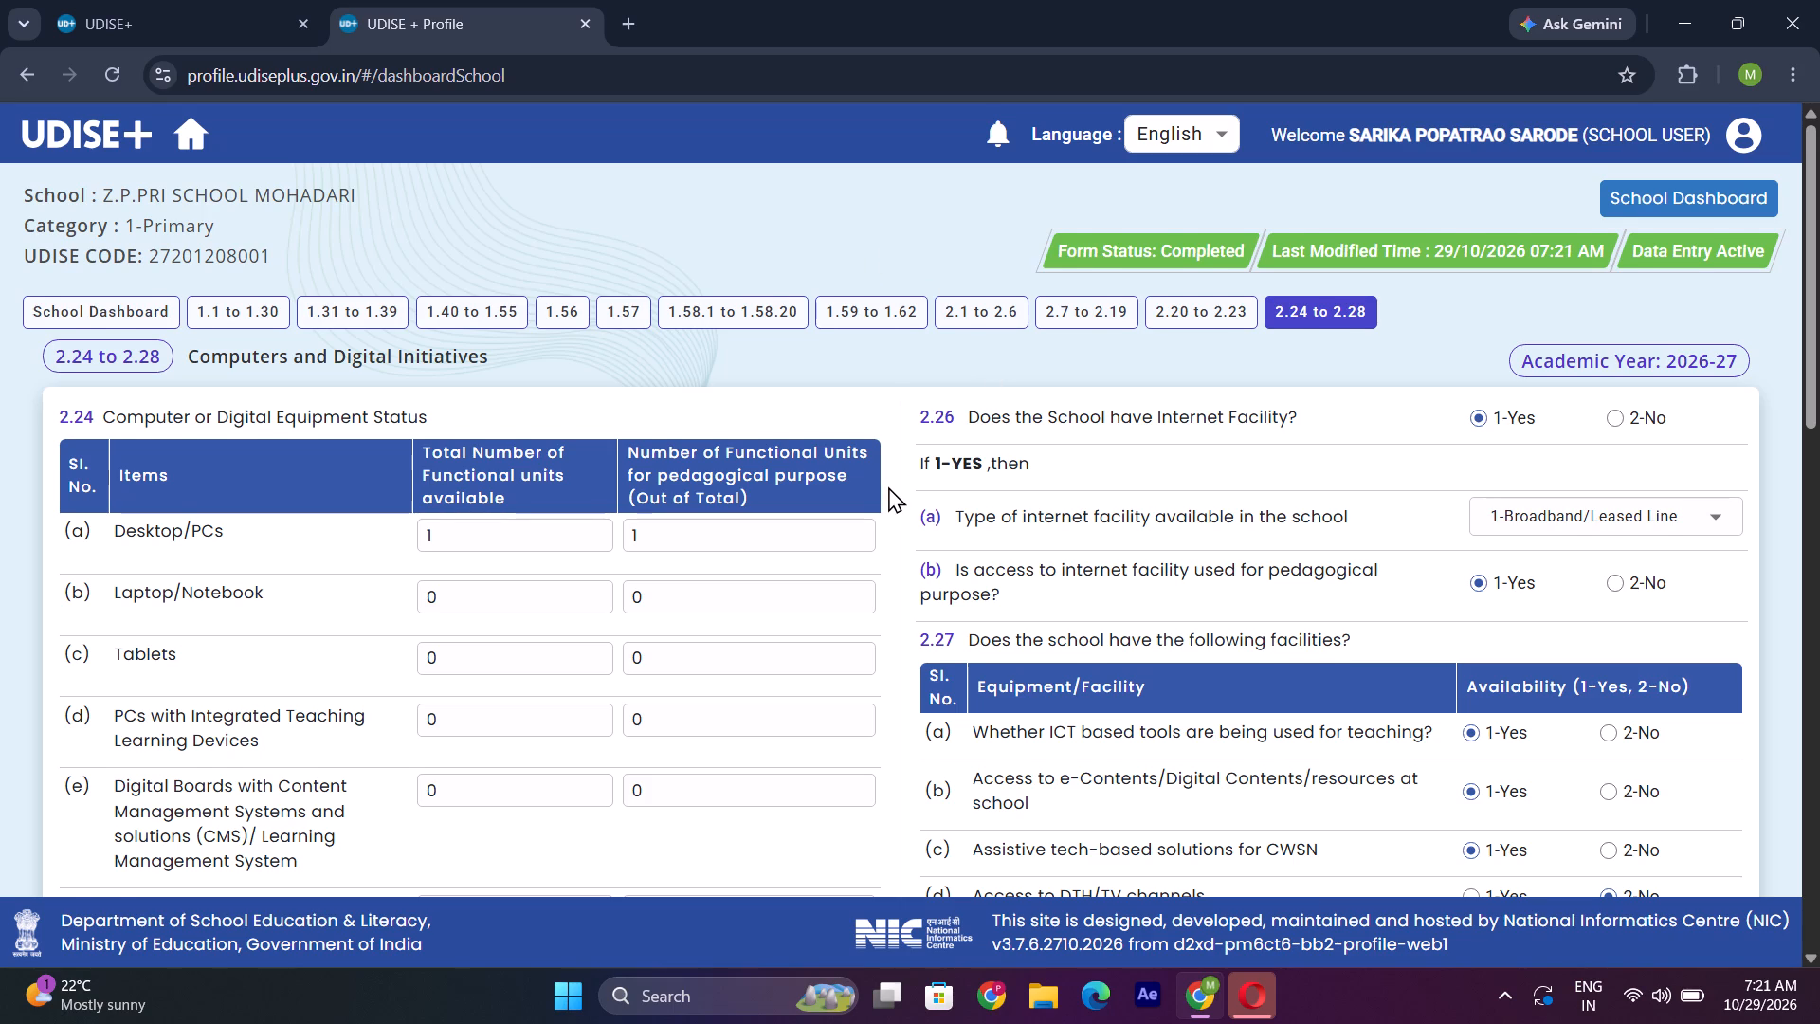
key("Down")
key("Down")
key("Down")
key("Down")
key("Down")
key("Down")
key("Down")
key("Down")
key("Down")
key("Down")
key("Down")
key("Down")
key("Down")
key("Down")
key("Down")
key("Down")
key("Down")
key("Down")
key("Down")
key("Down")
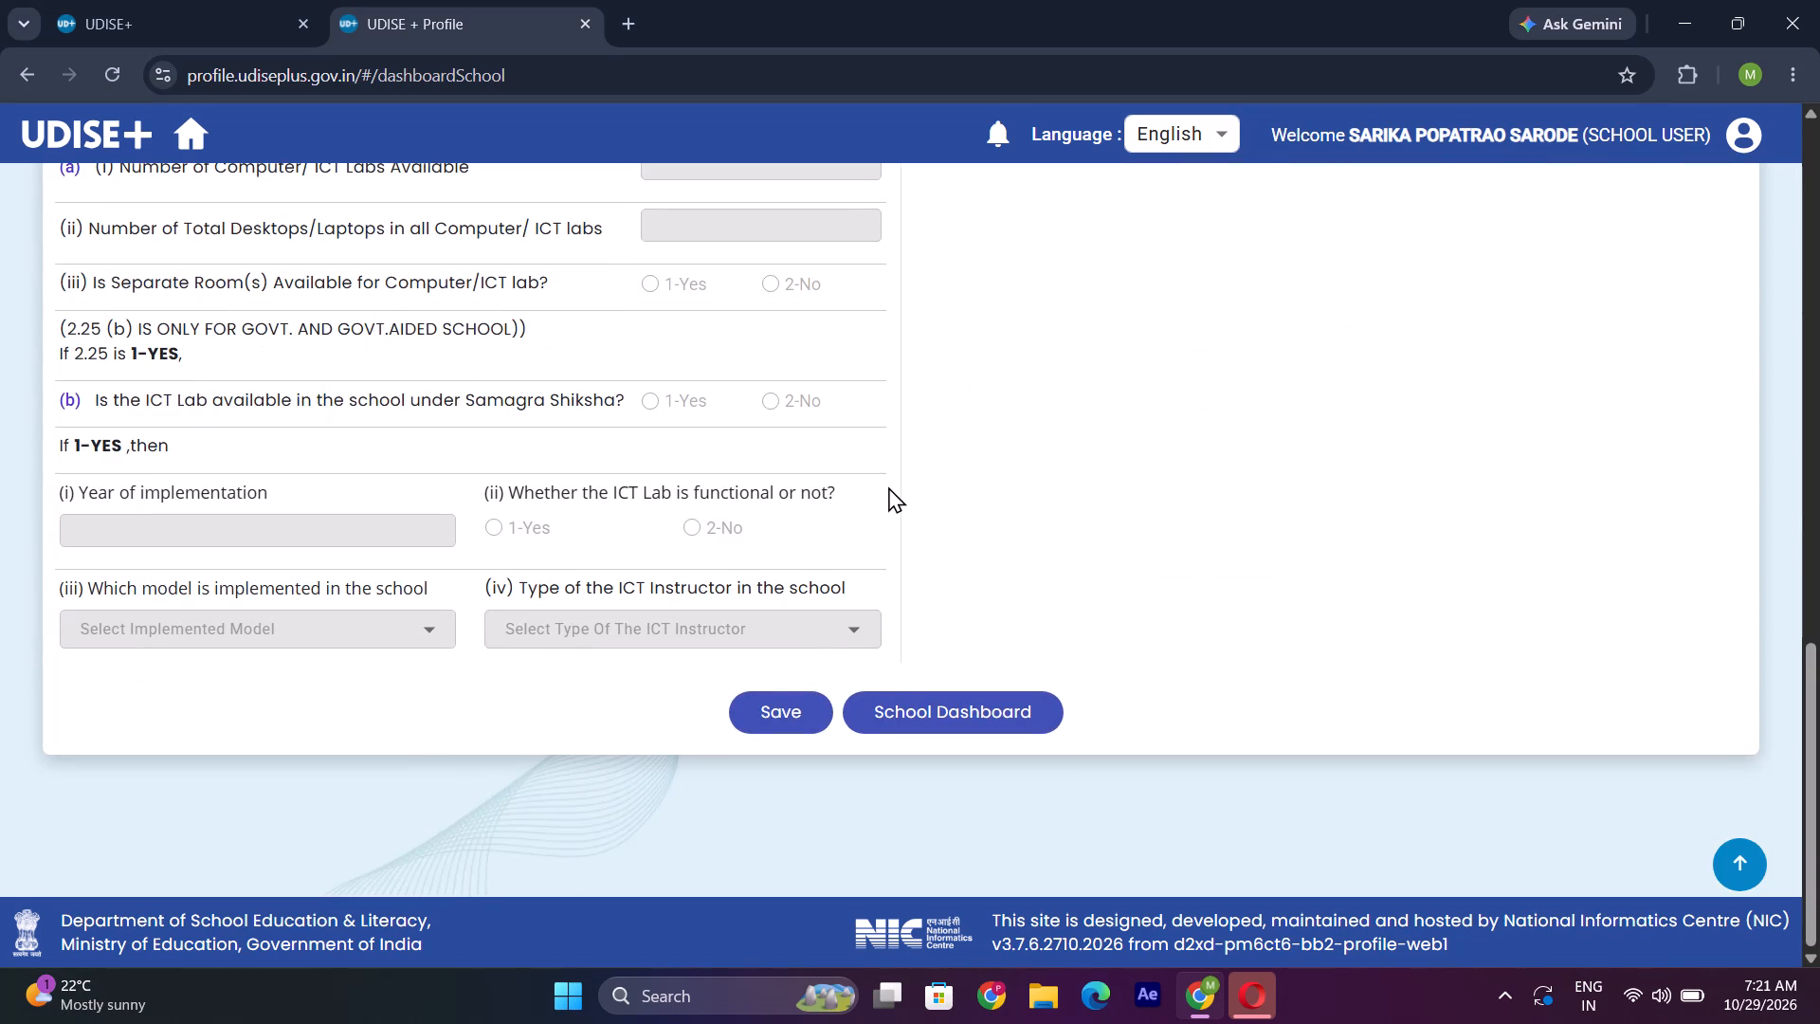
left_click(943, 705)
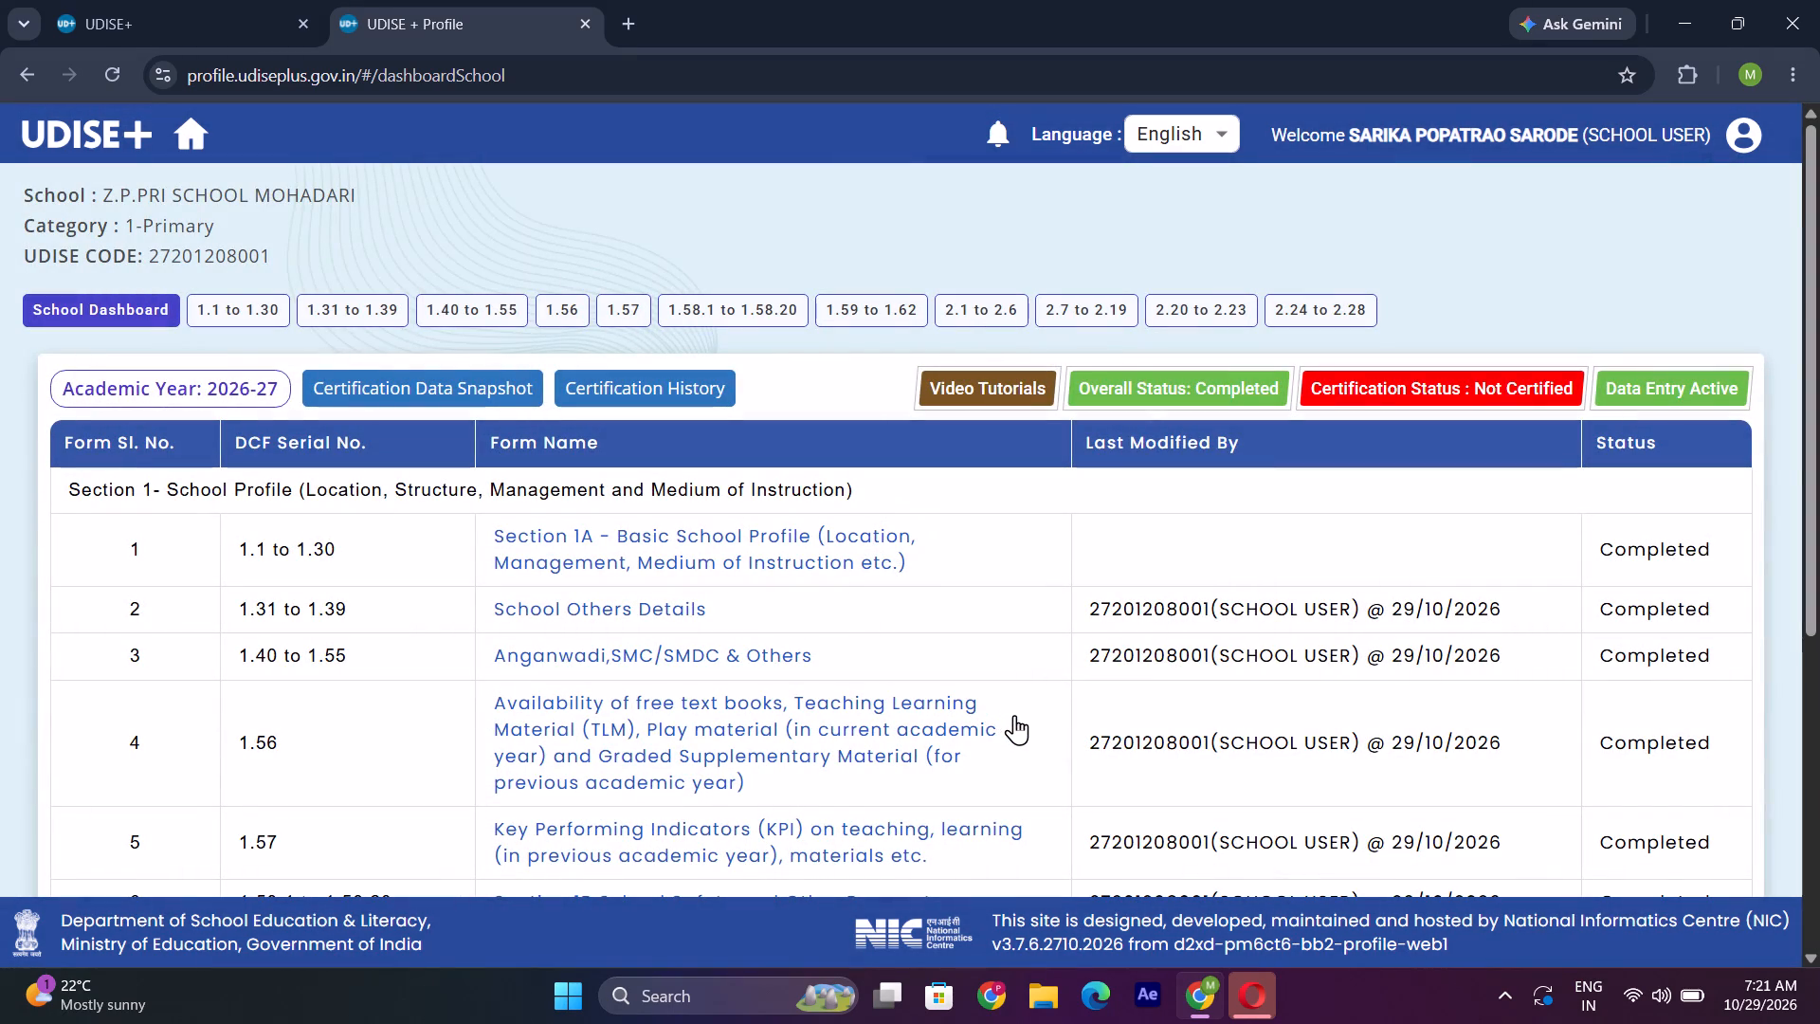
Check the status and last-modified details of every Section 1 and Section 2 form on the School Dashboard.
left_click(1057, 747)
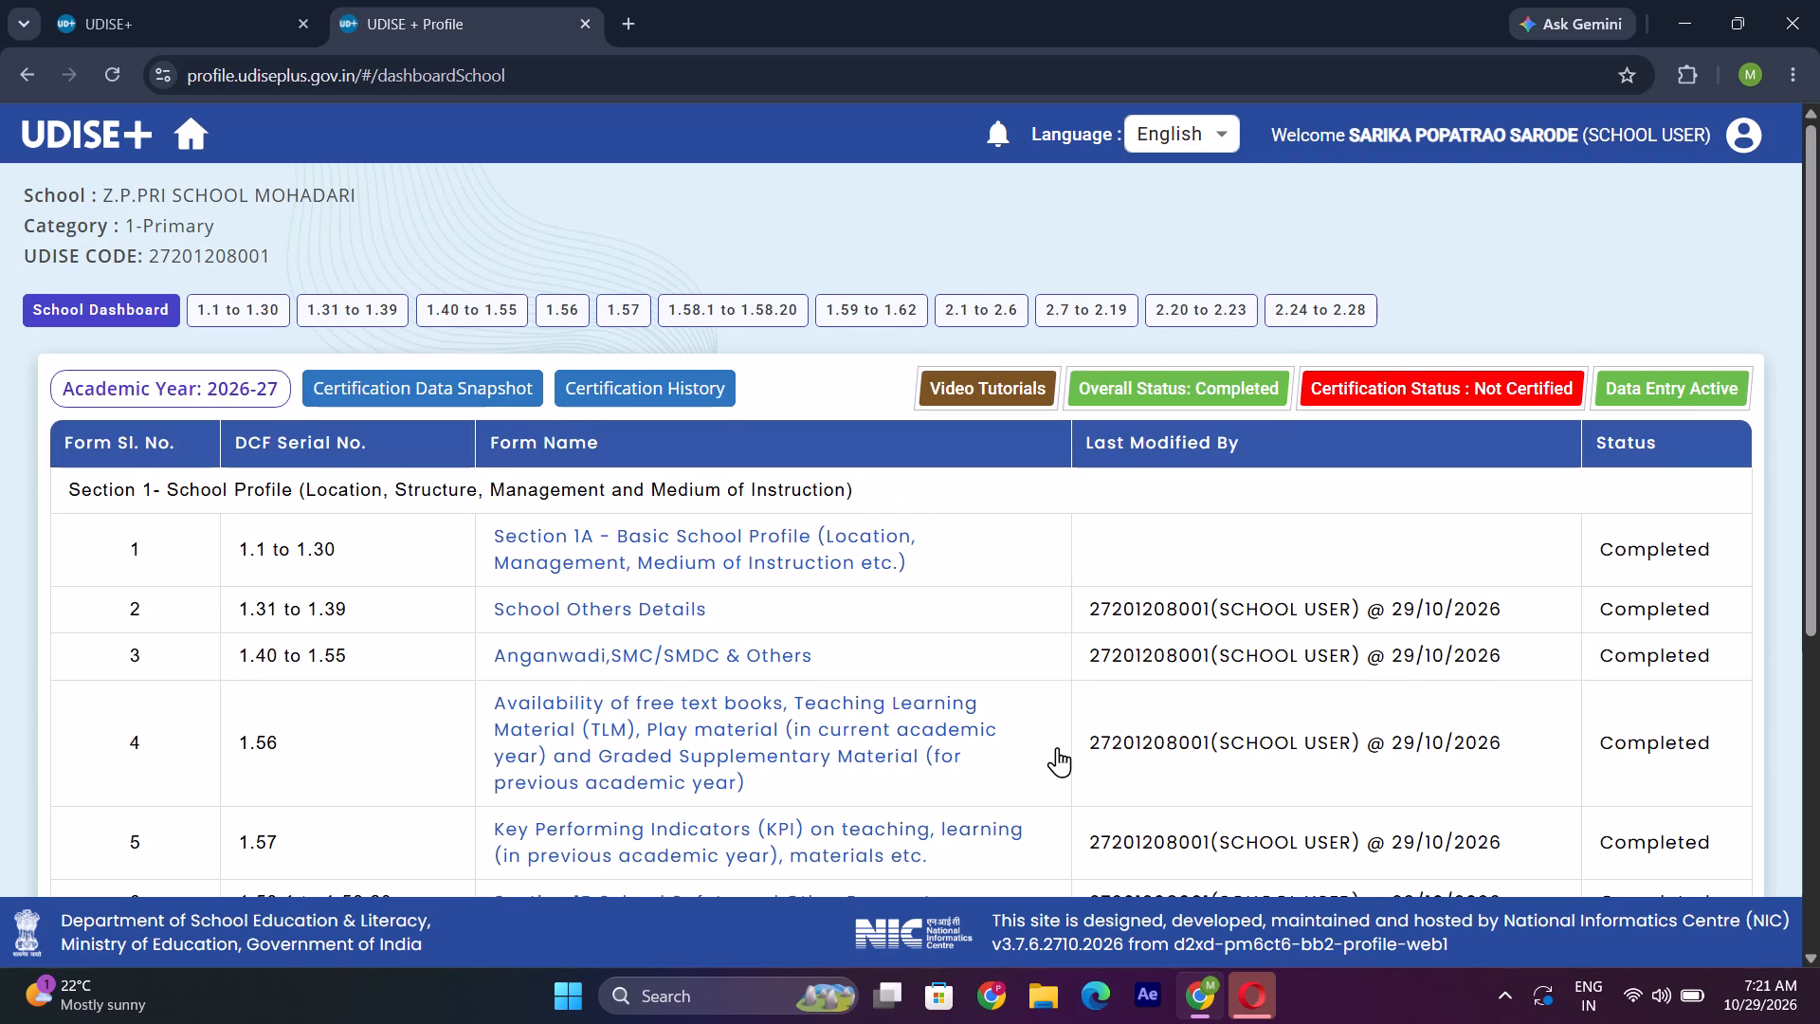
key("Down")
key("Down")
key("Down")
key("Down")
key("Down")
key("Down")
key("Down")
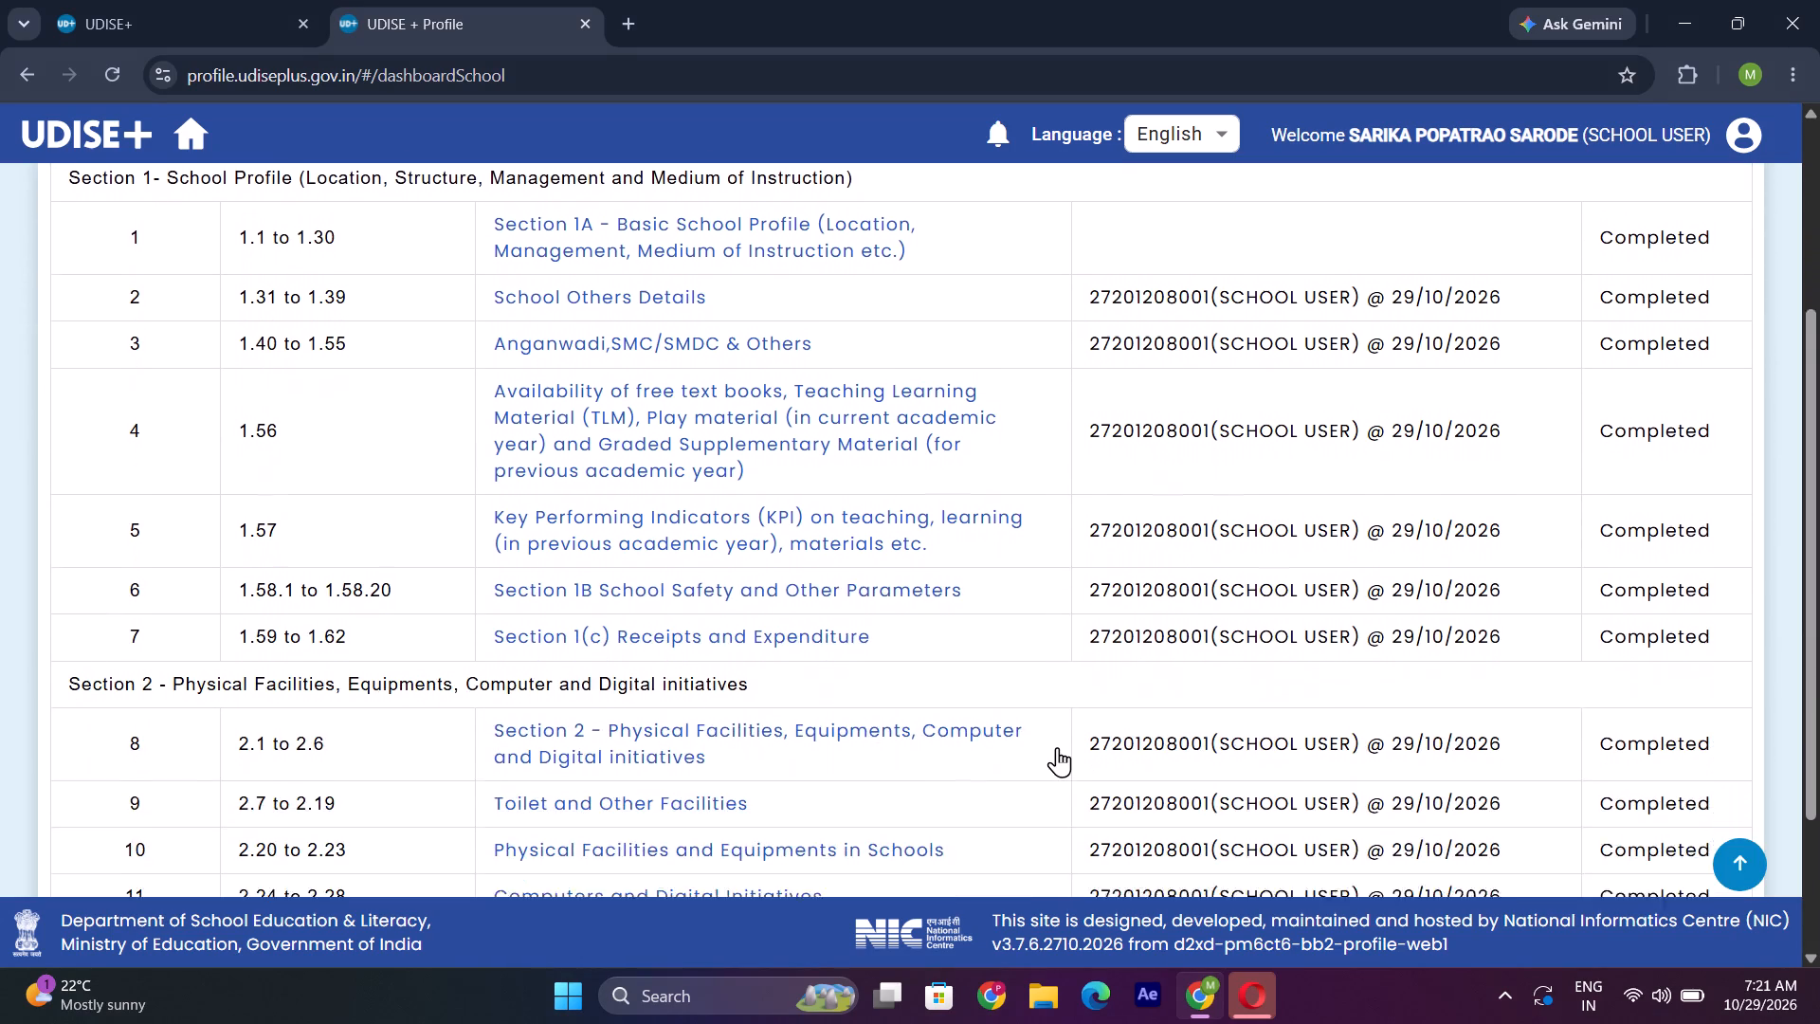
key("Down")
key("Down")
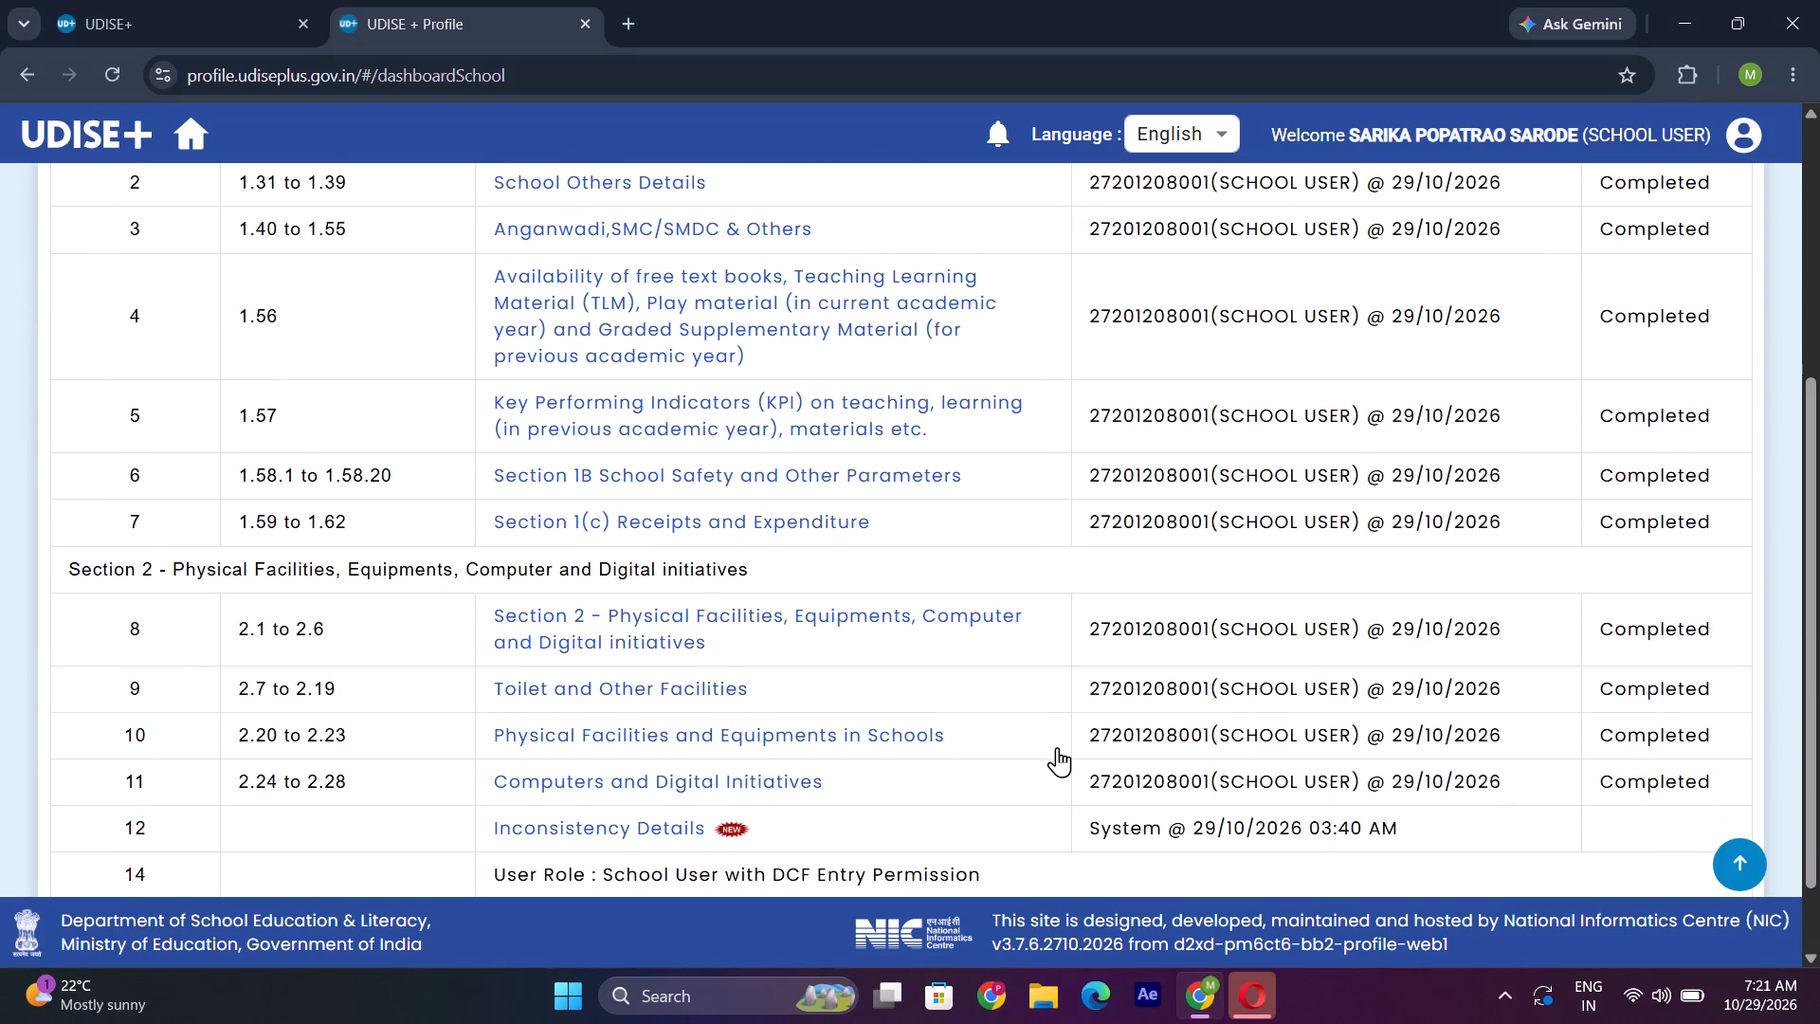
key("Down")
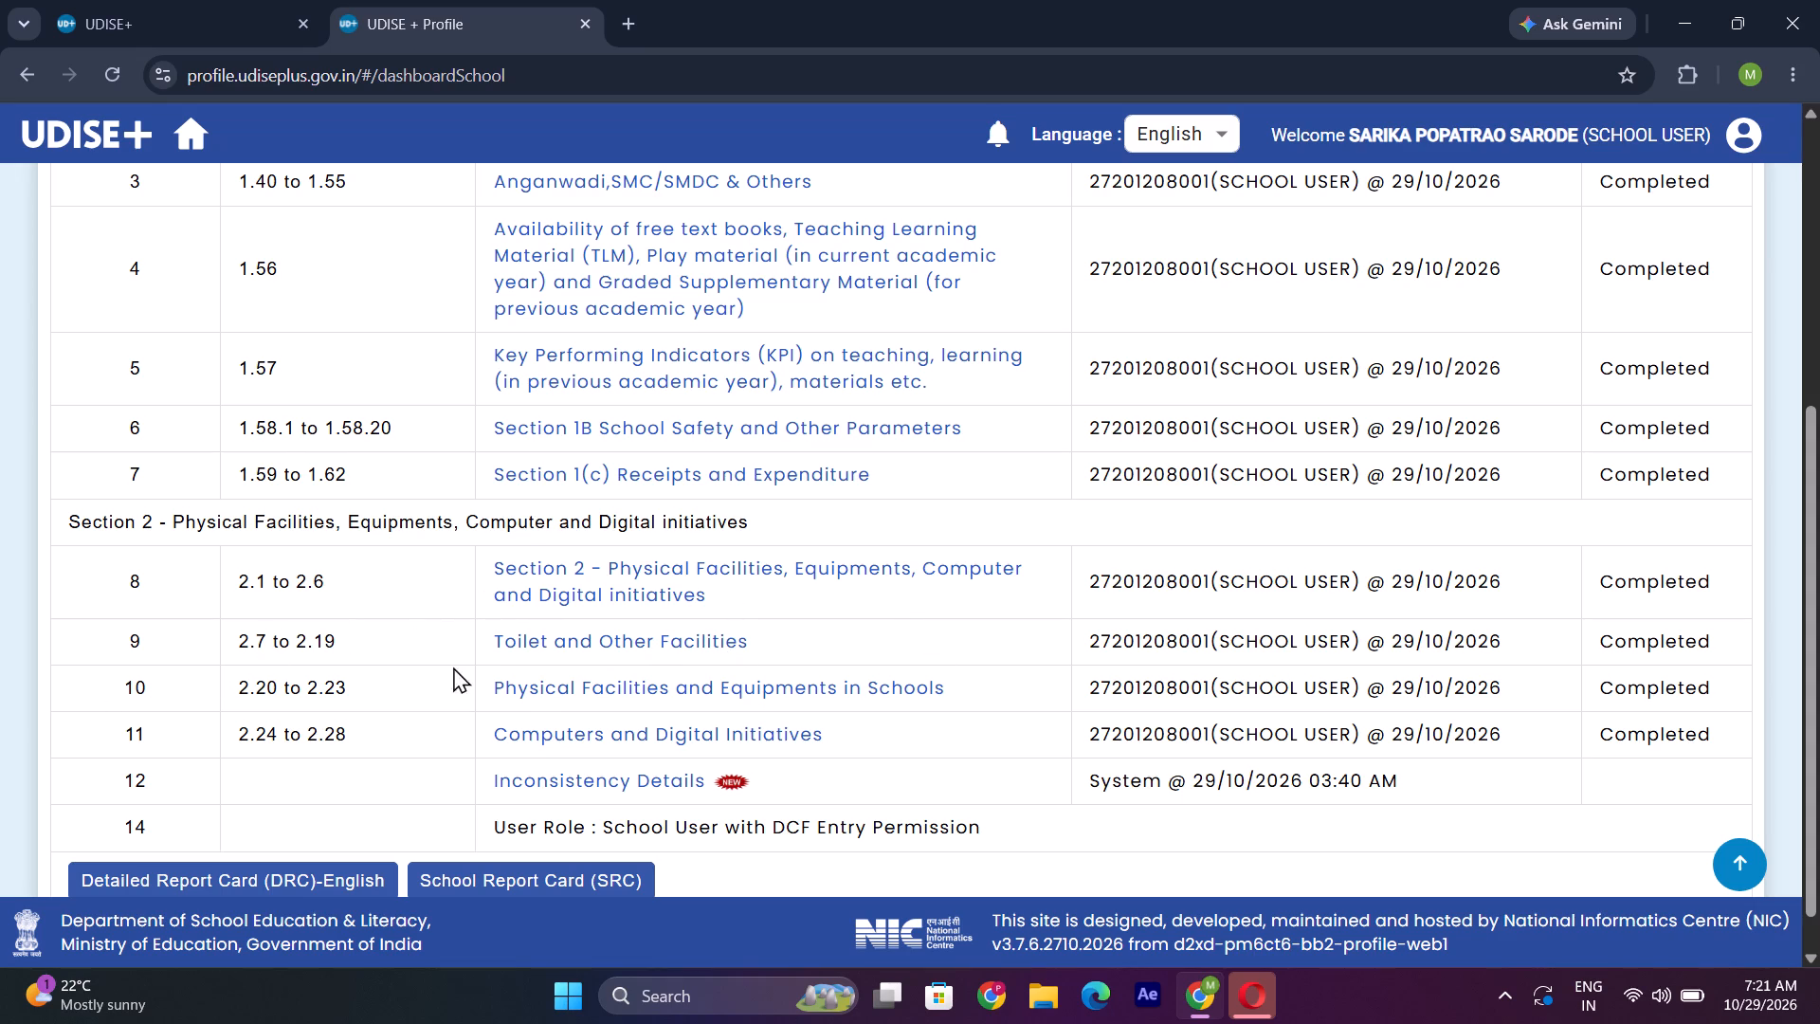
Open the Toilet and Other Facilities form, 2.7 to 2.19, and recheck its toilet, urinal, library, land and health check-up entries.
double_click(590, 644)
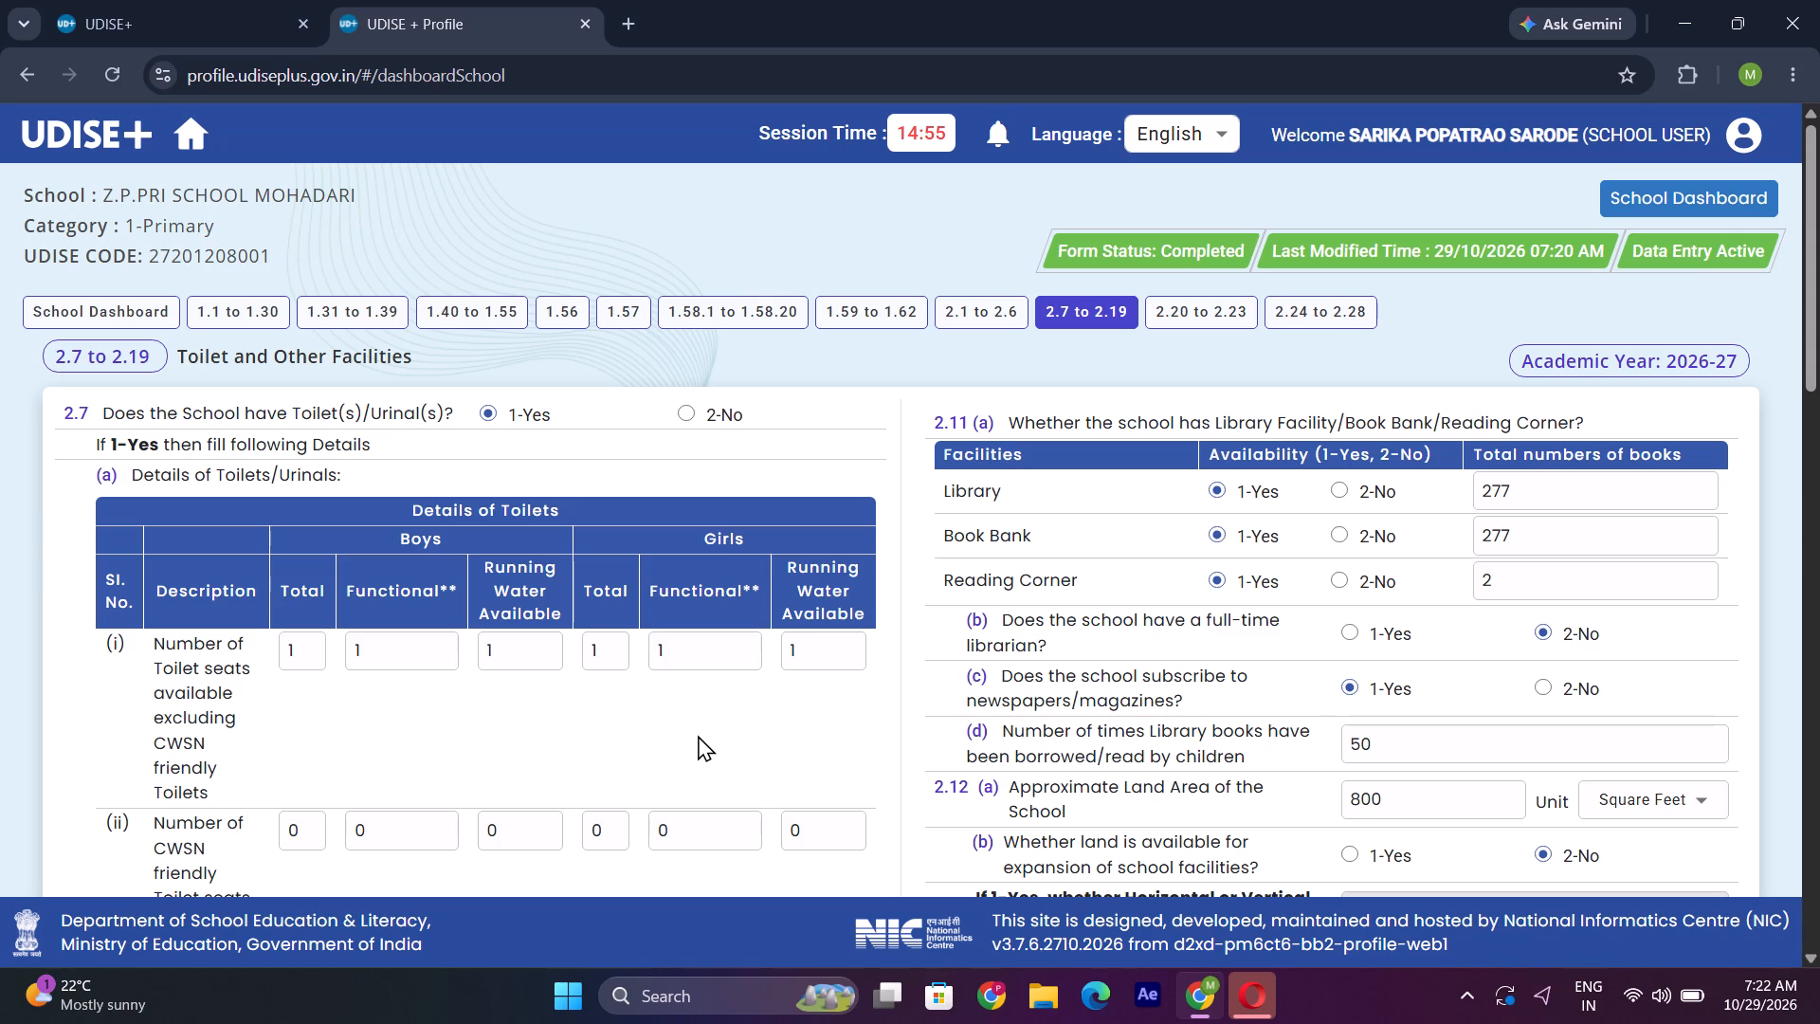
left_click(854, 740)
key("Down")
key("Down")
key("Down")
key("Down")
key("Down")
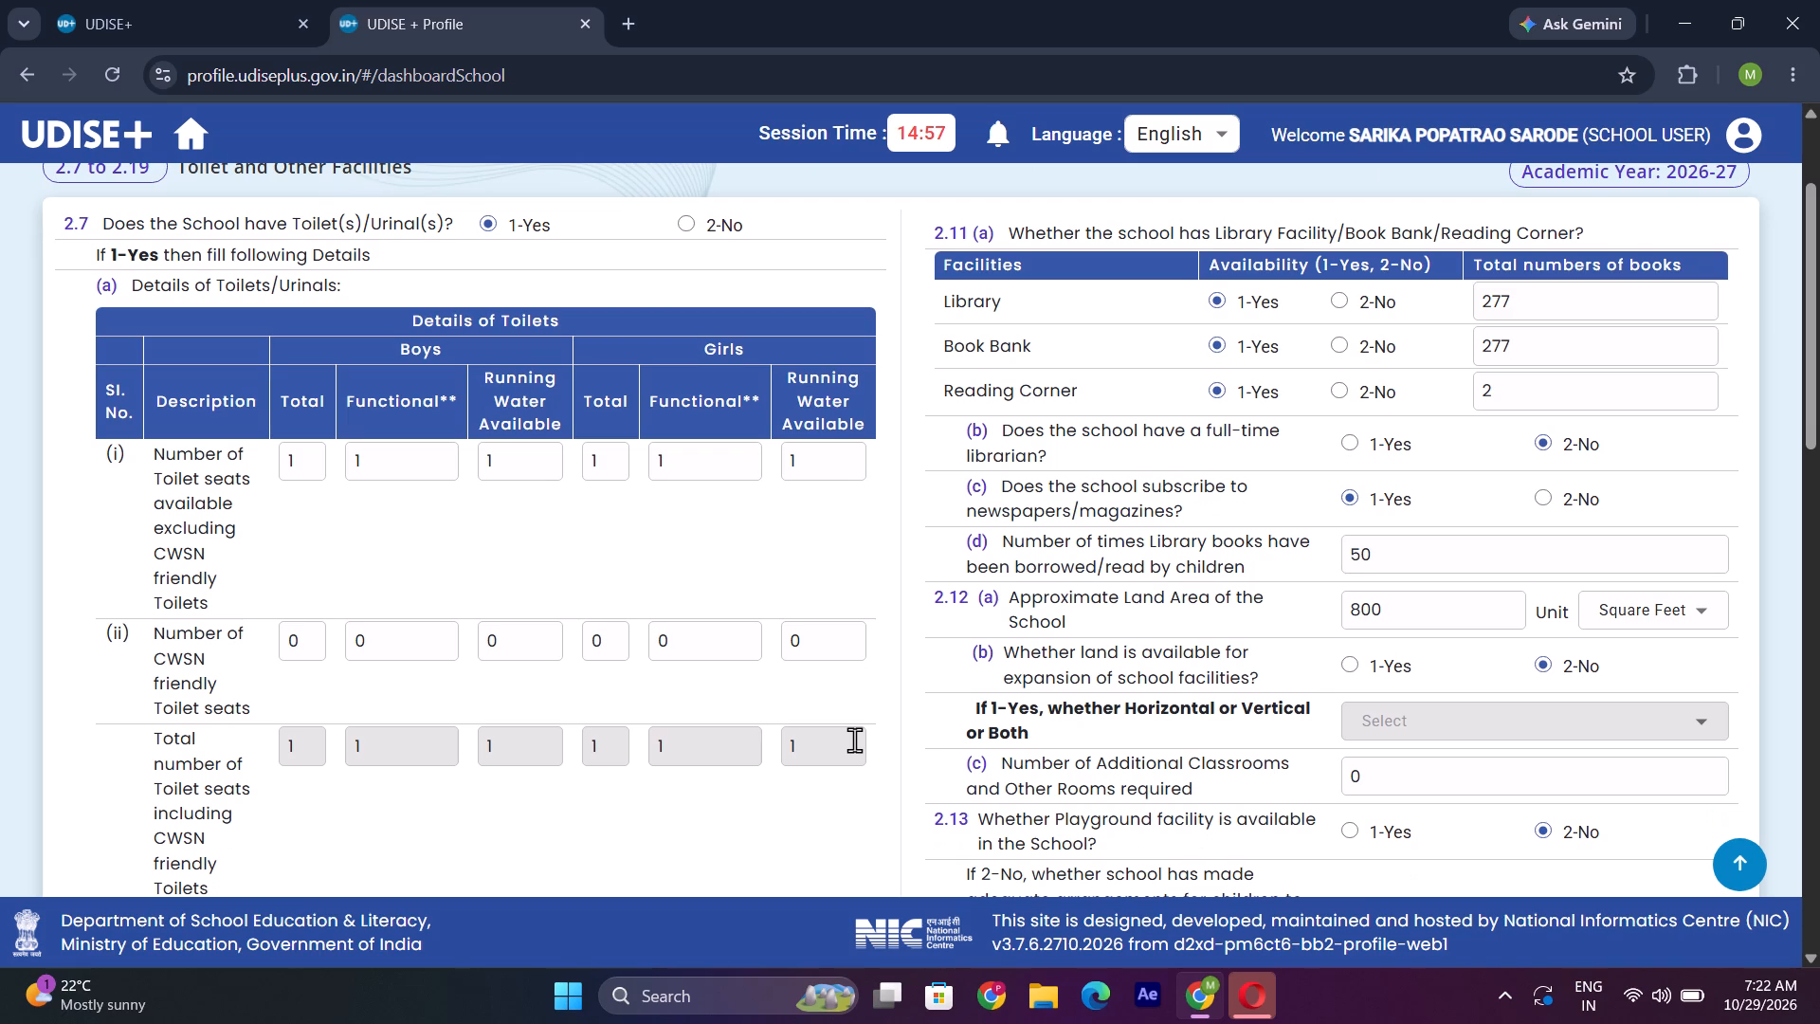
key("Down")
key("Down")
key("Down")
key("Down")
key("Down")
key("Down")
key("Down")
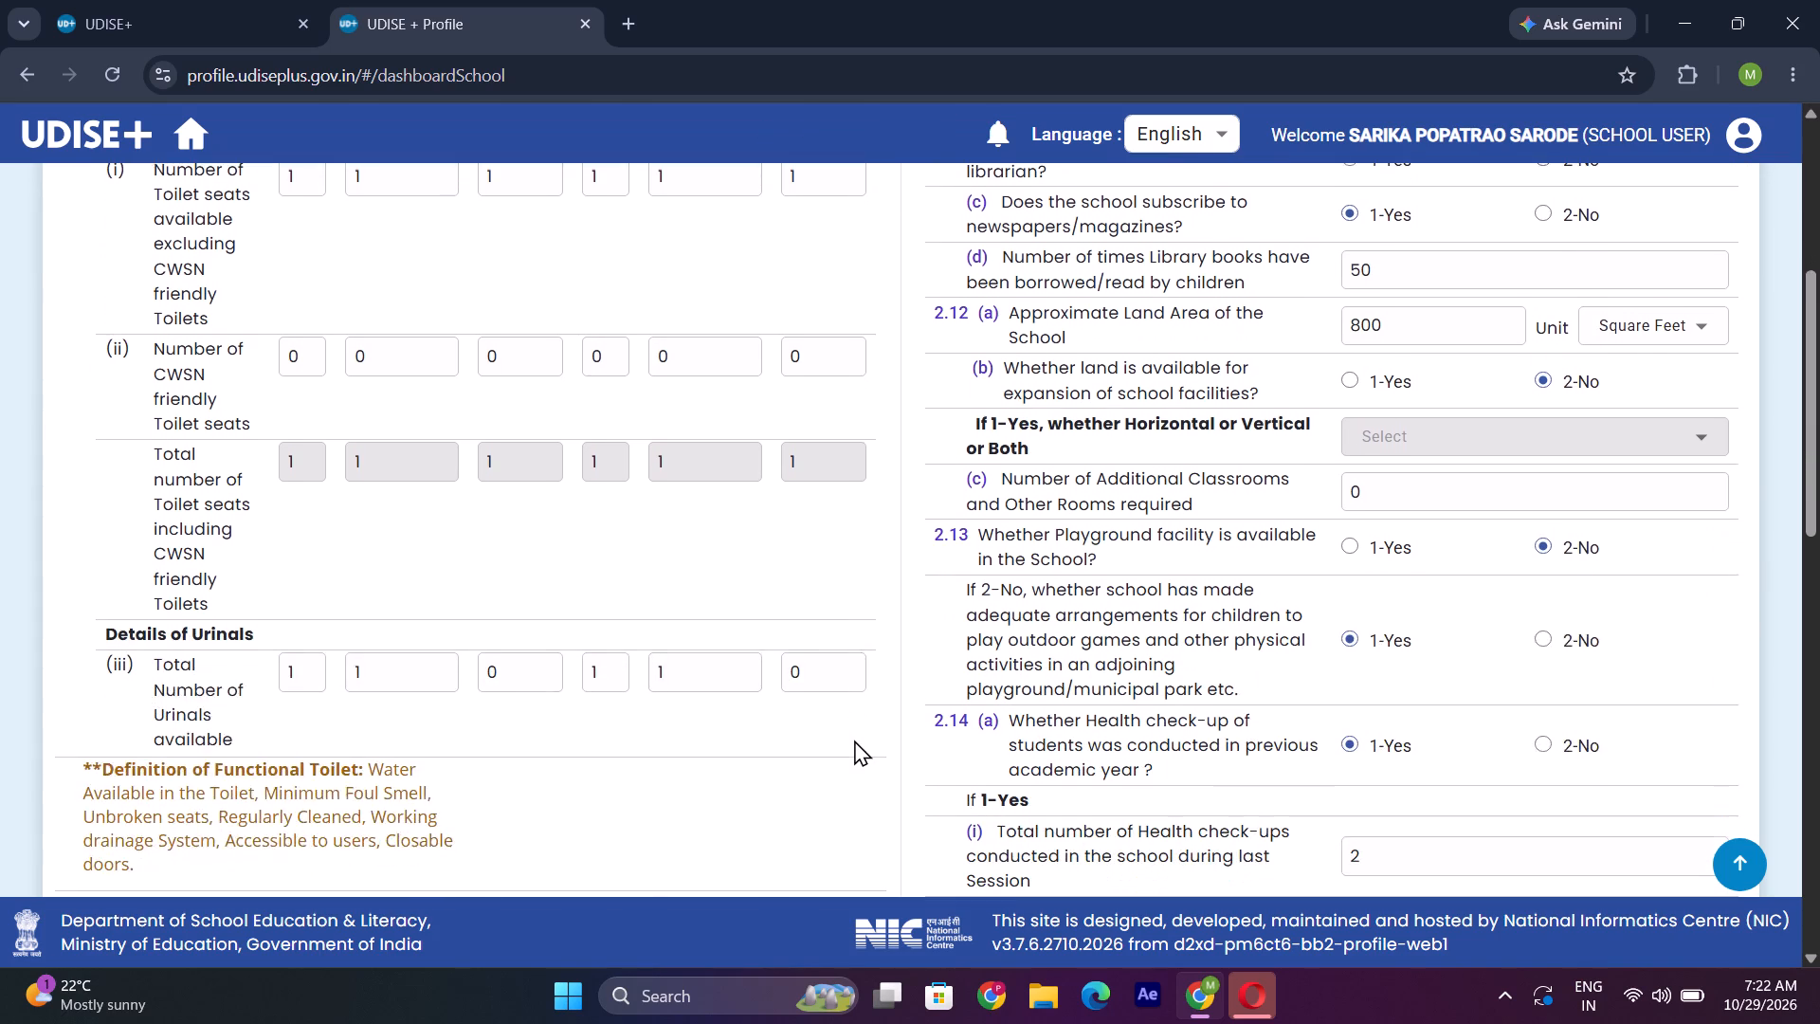
key("Down")
key("Down")
key("Down")
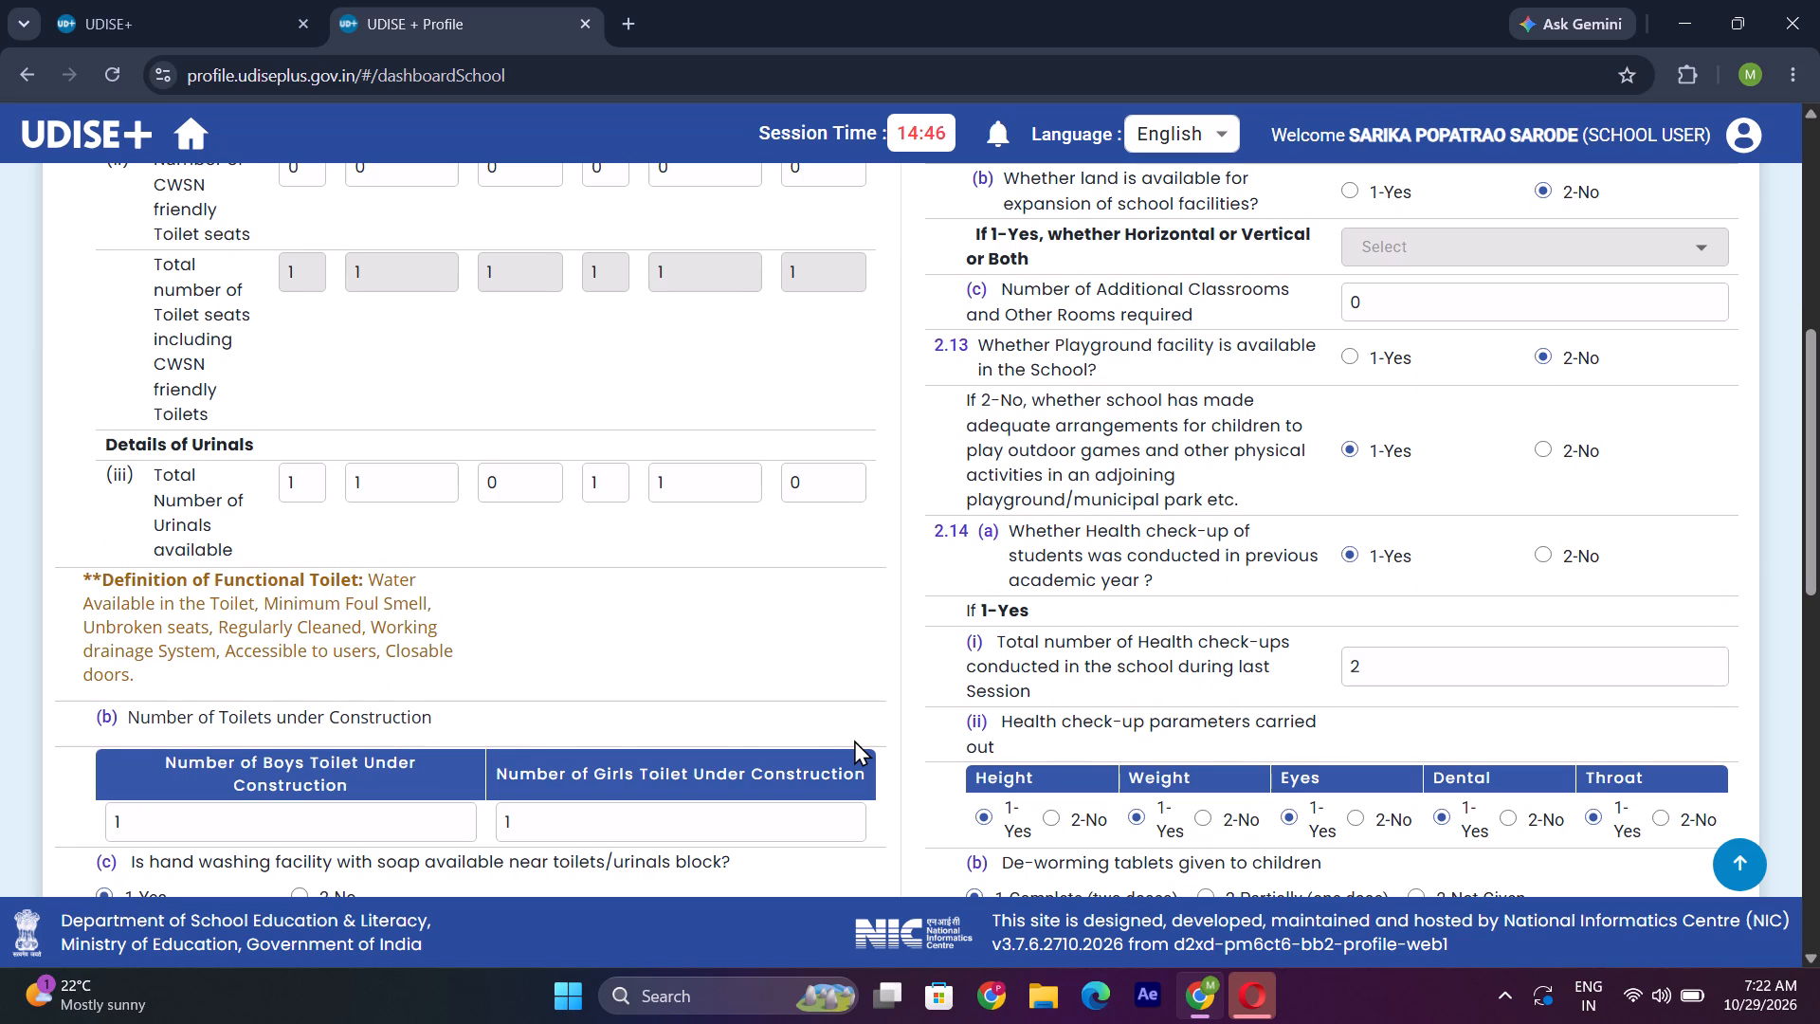
key("Up")
key("Up")
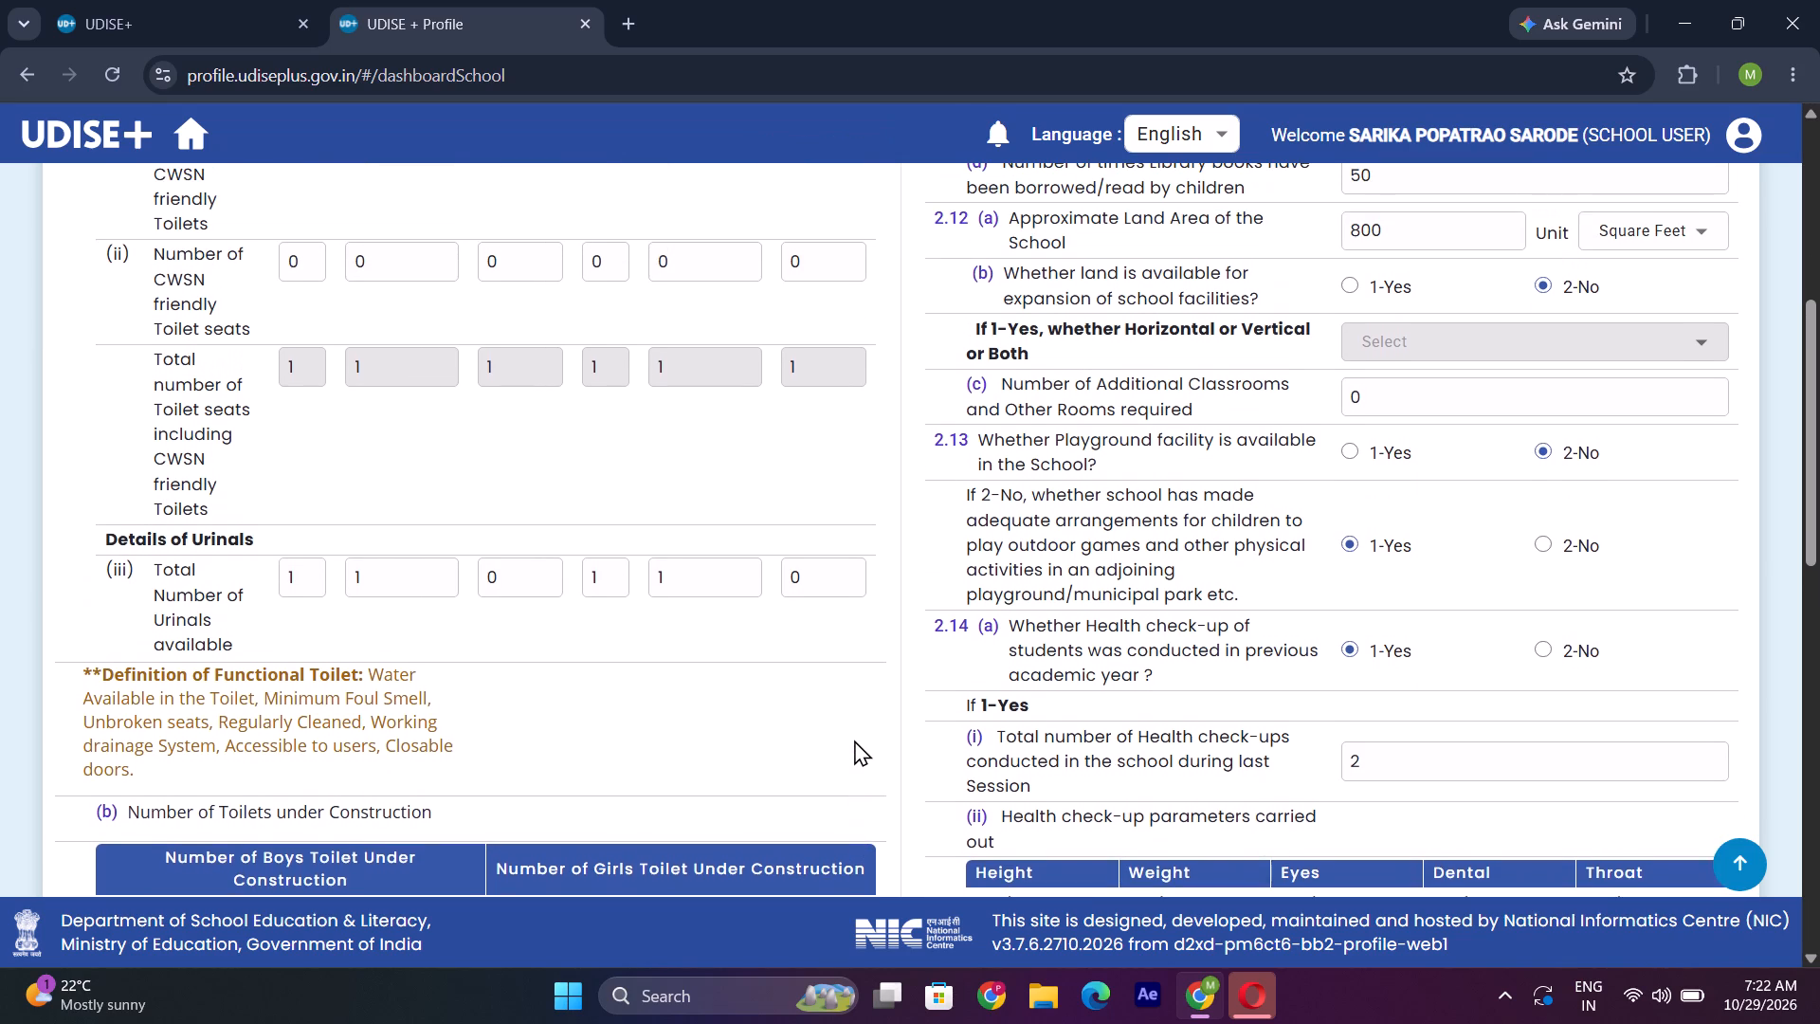
key("Up")
key("Up")
key("Up")
key("Up")
key("Up")
key("Up")
key("Up")
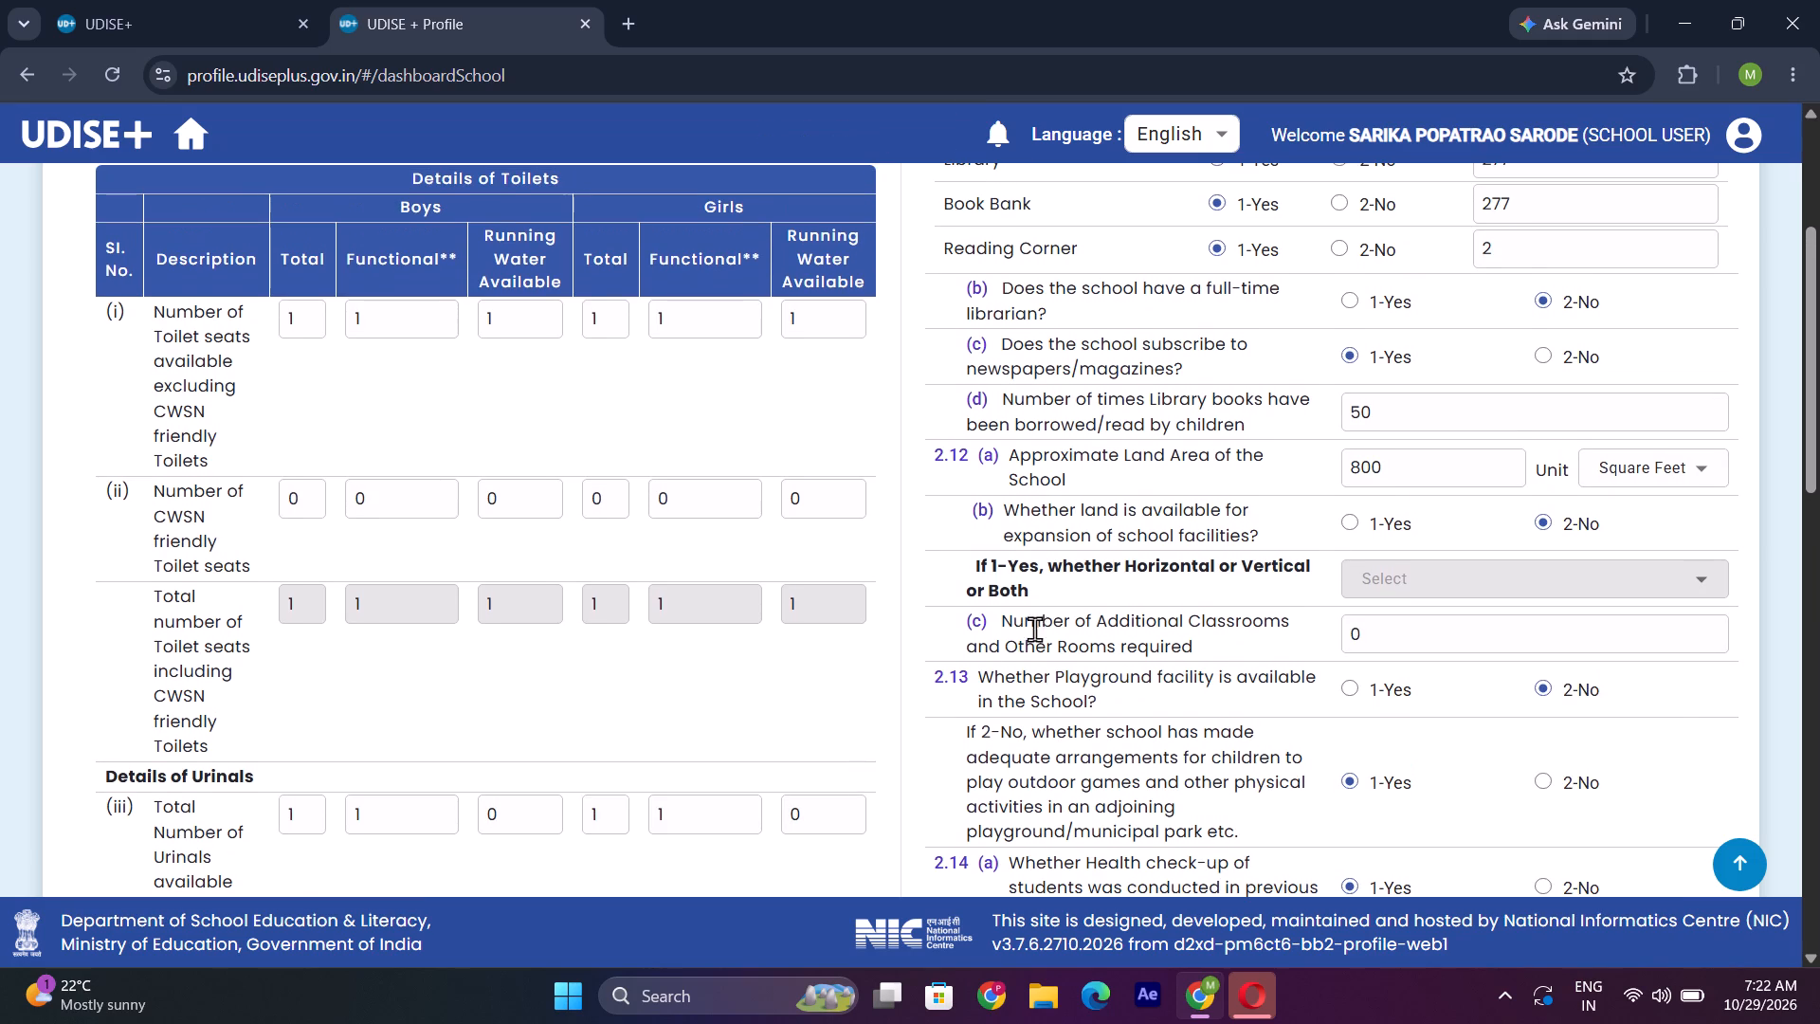
left_click(910, 576)
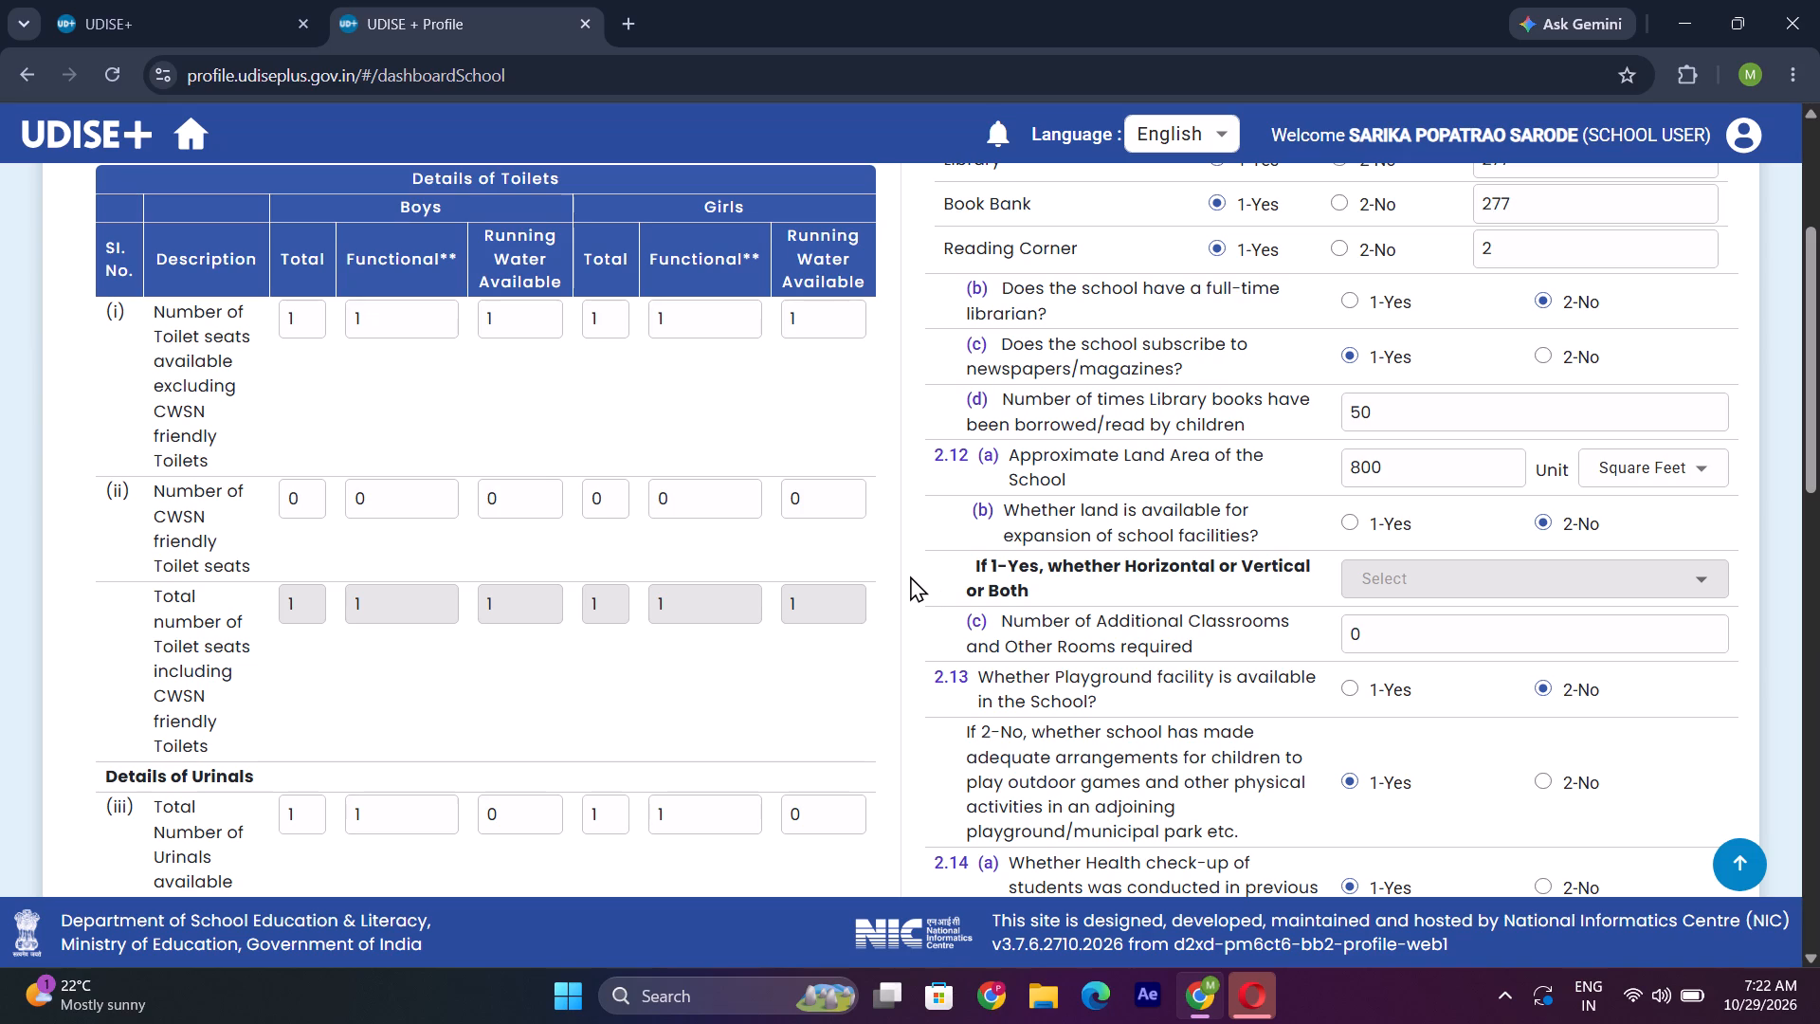
key("Up")
key("Up")
key("Up")
key("Up")
key("Up")
key("Up")
key("Up")
key("Up")
key("Up")
key("Up")
key("Up")
key("Up")
key("Up")
key("Up")
key("Up")
key("Up")
key("Up")
key("Up")
key("Up")
key("Up")
key("Up")
key("Up")
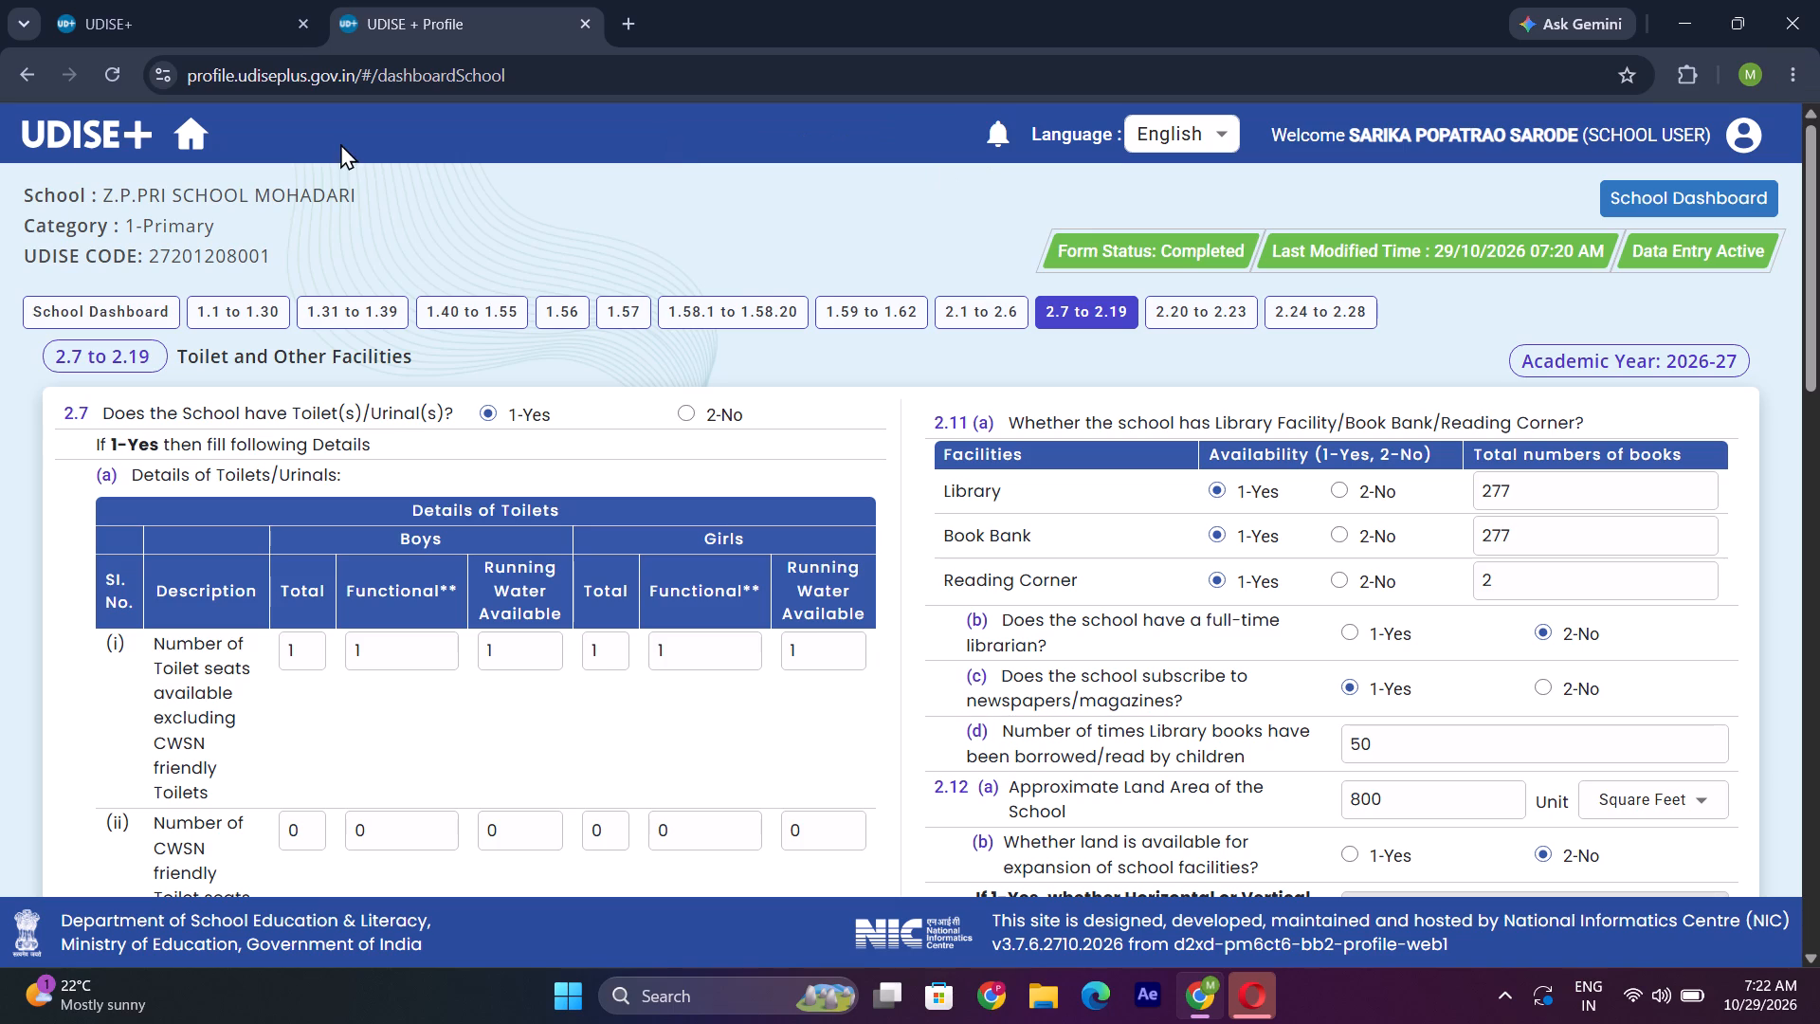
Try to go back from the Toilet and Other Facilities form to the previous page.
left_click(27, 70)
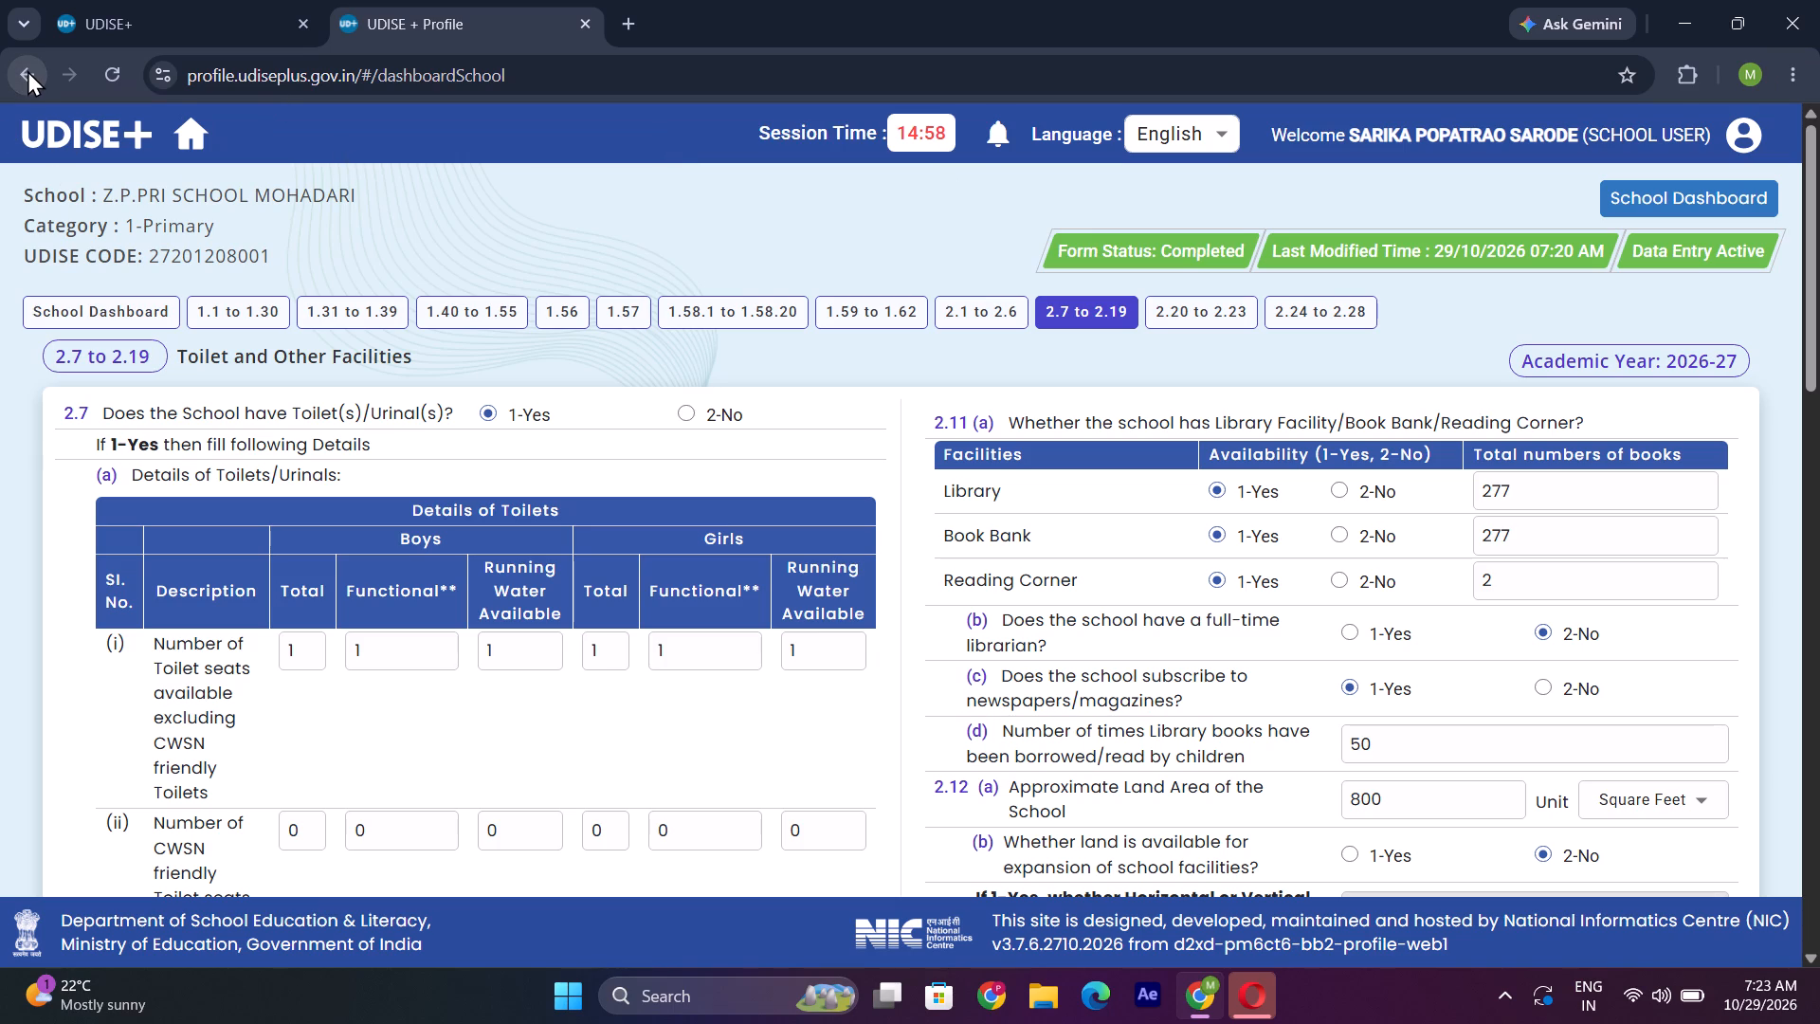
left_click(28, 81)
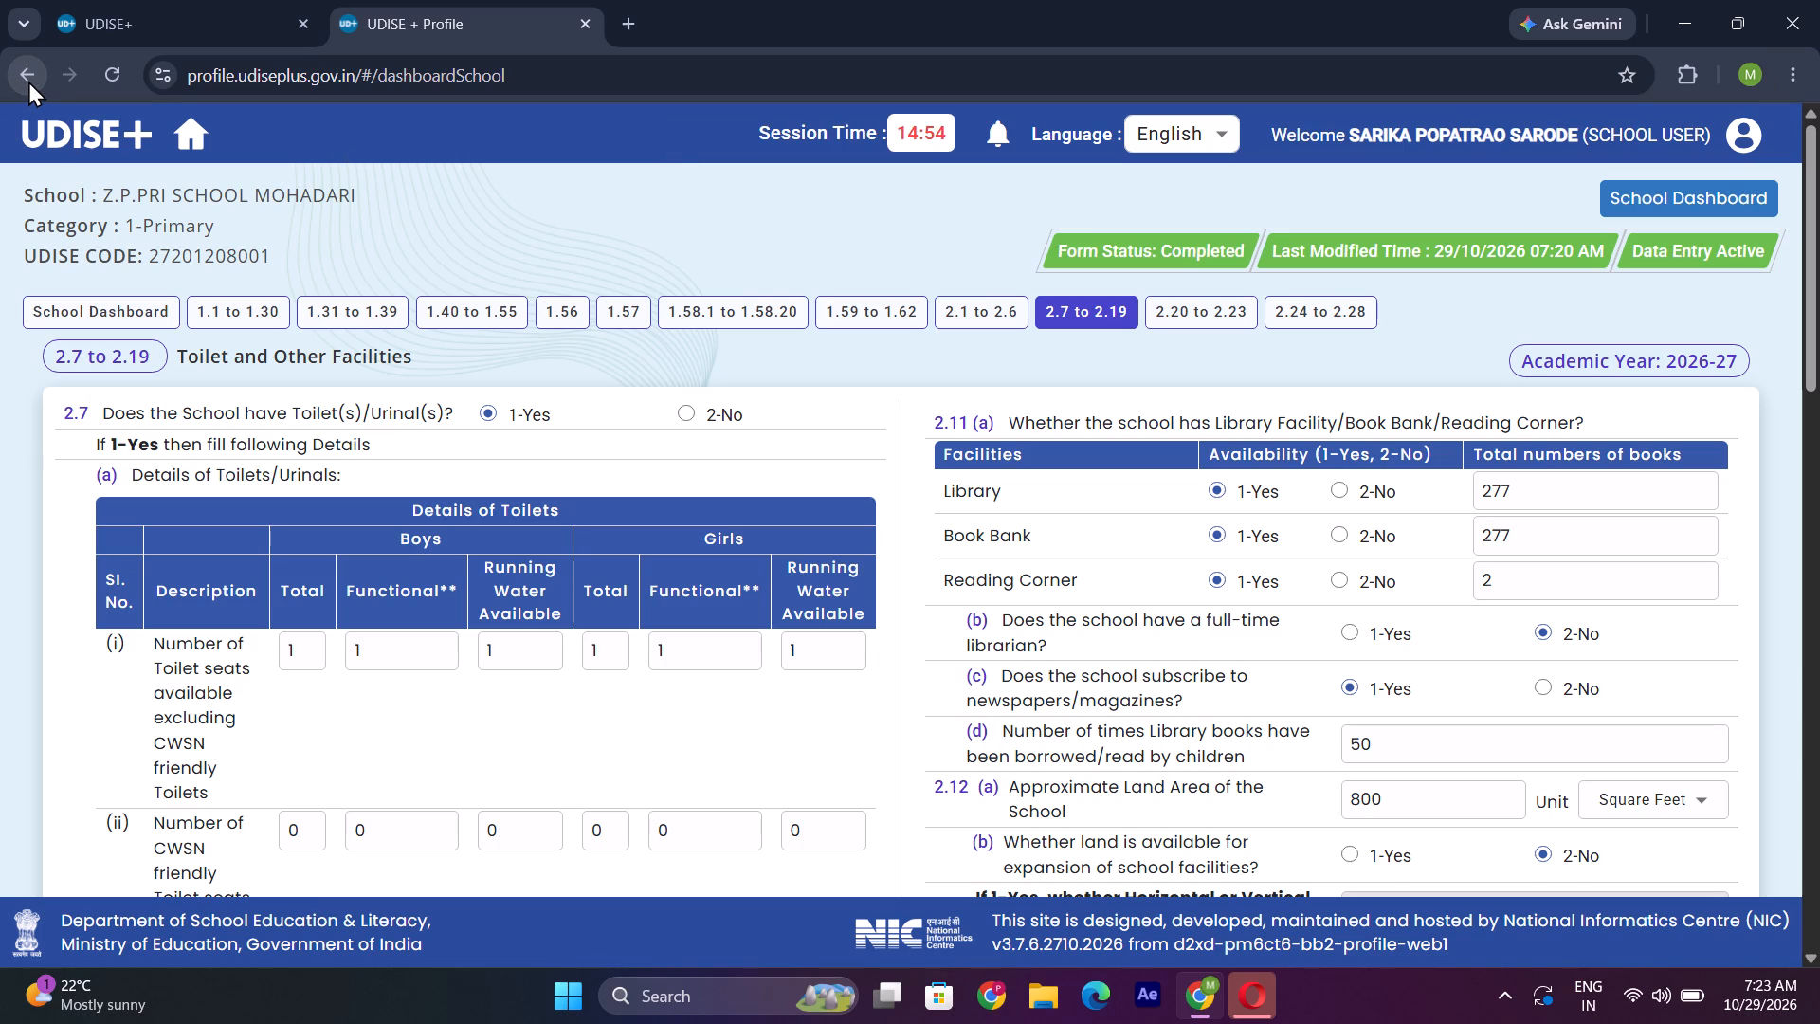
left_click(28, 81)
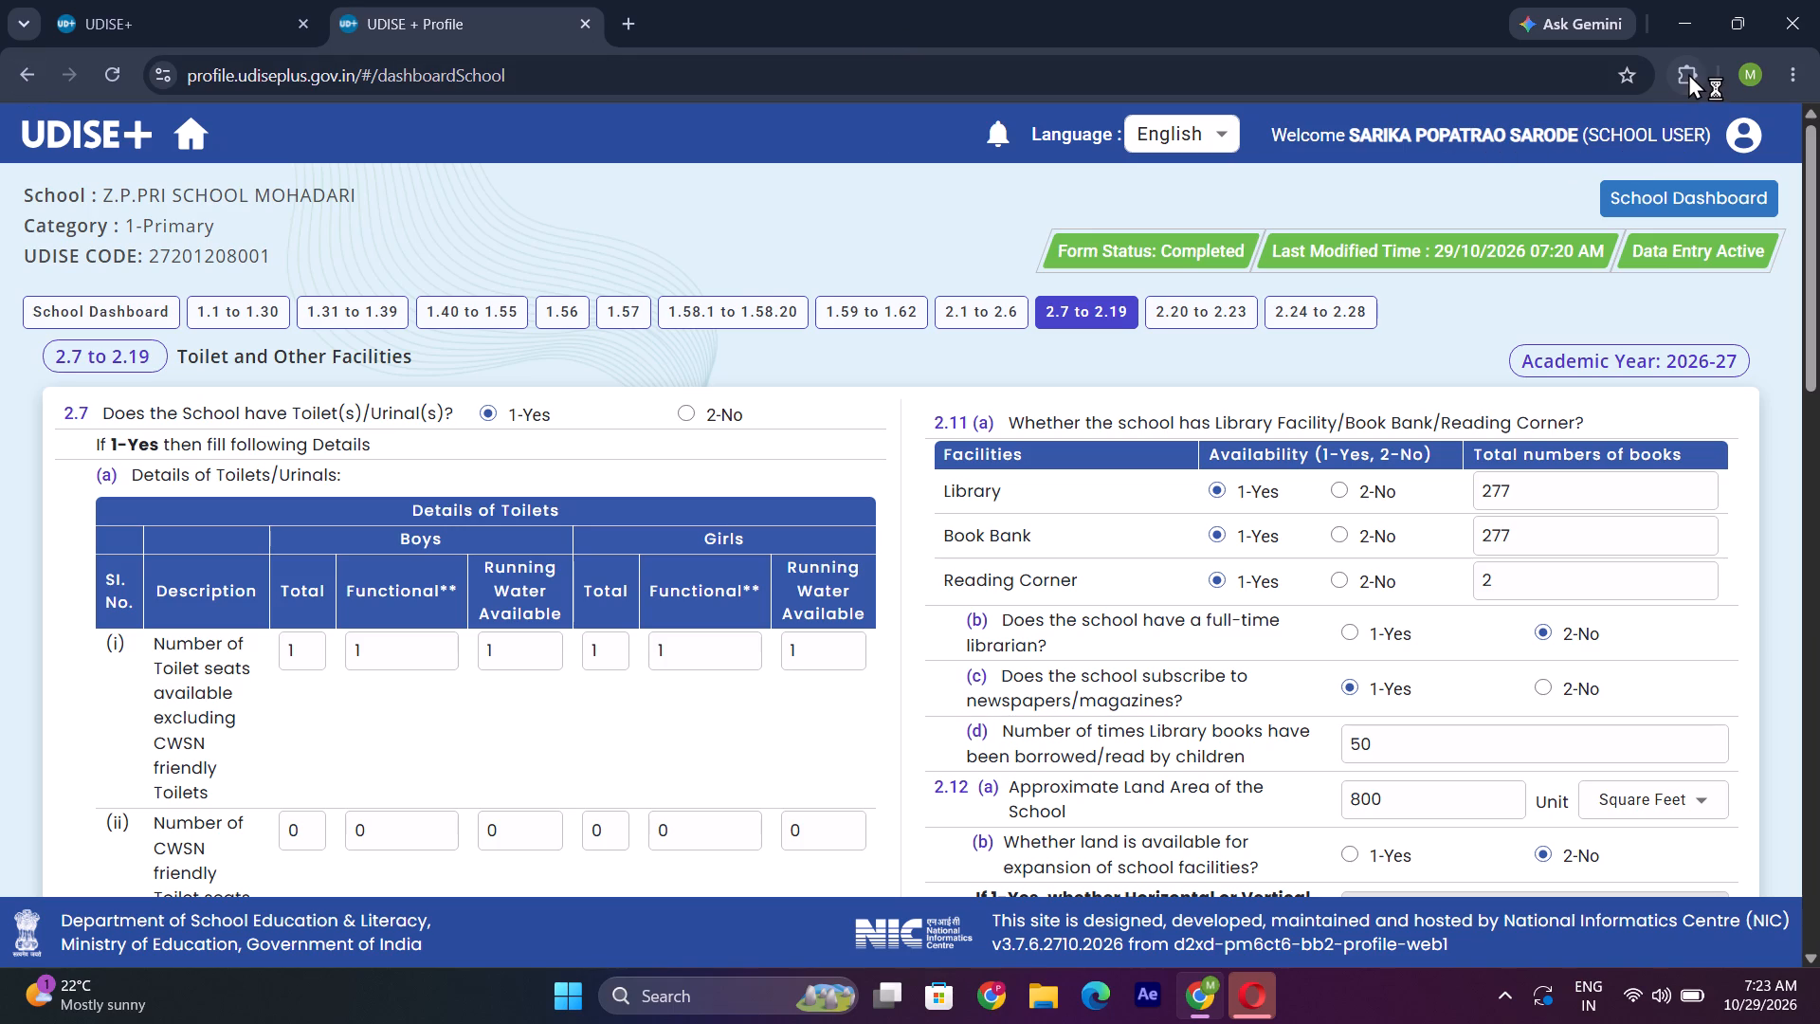
Close the Chrome window with the UDISE+ profile and the Opera window behind it.
left_click(1788, 26)
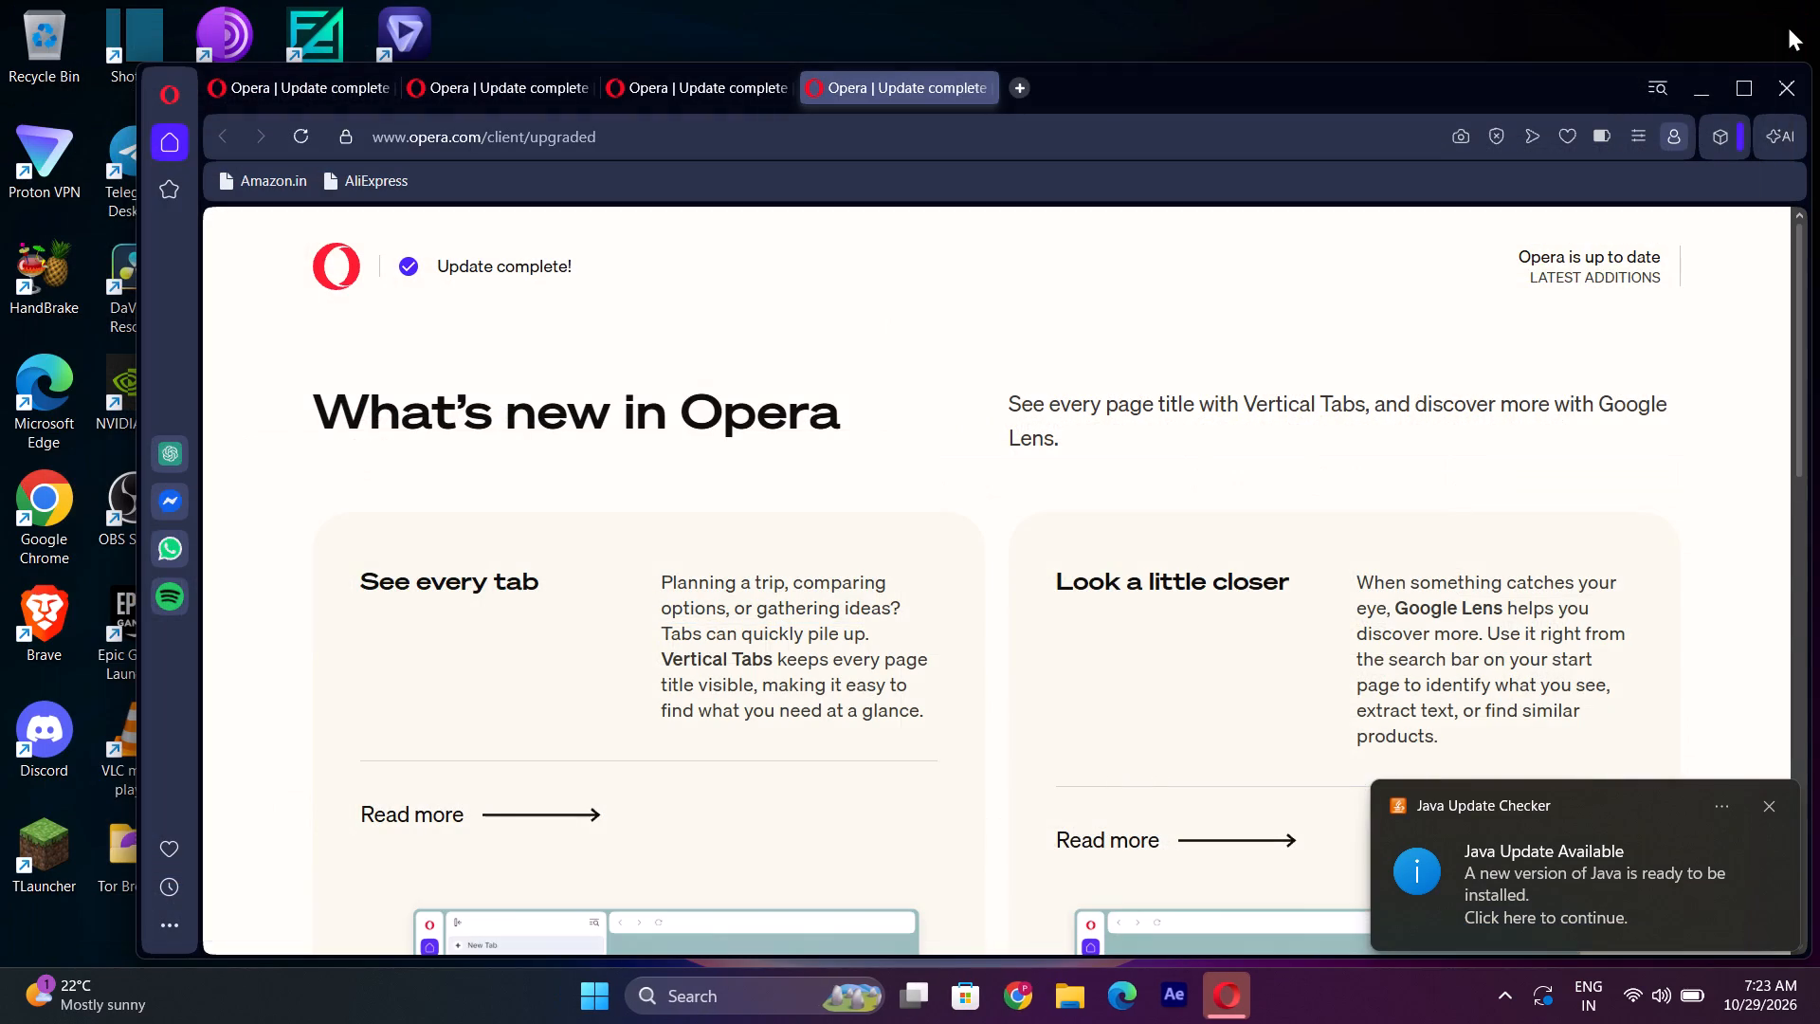
left_click(1786, 89)
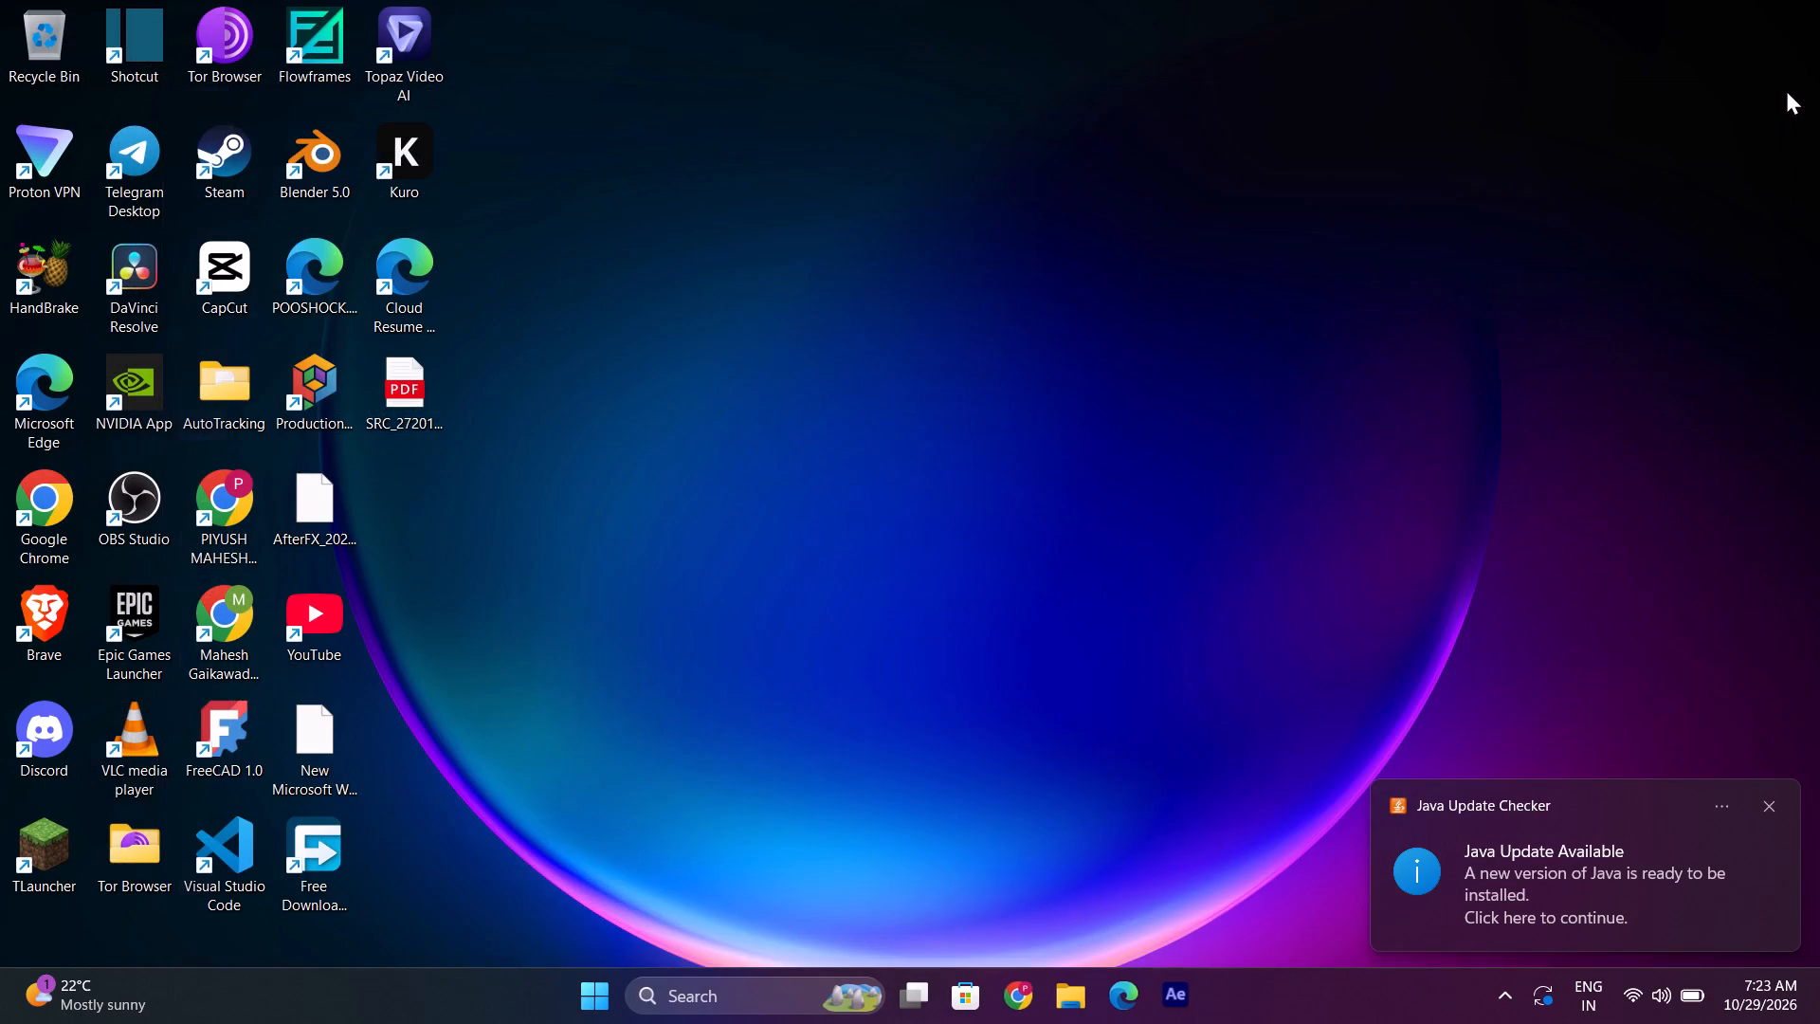
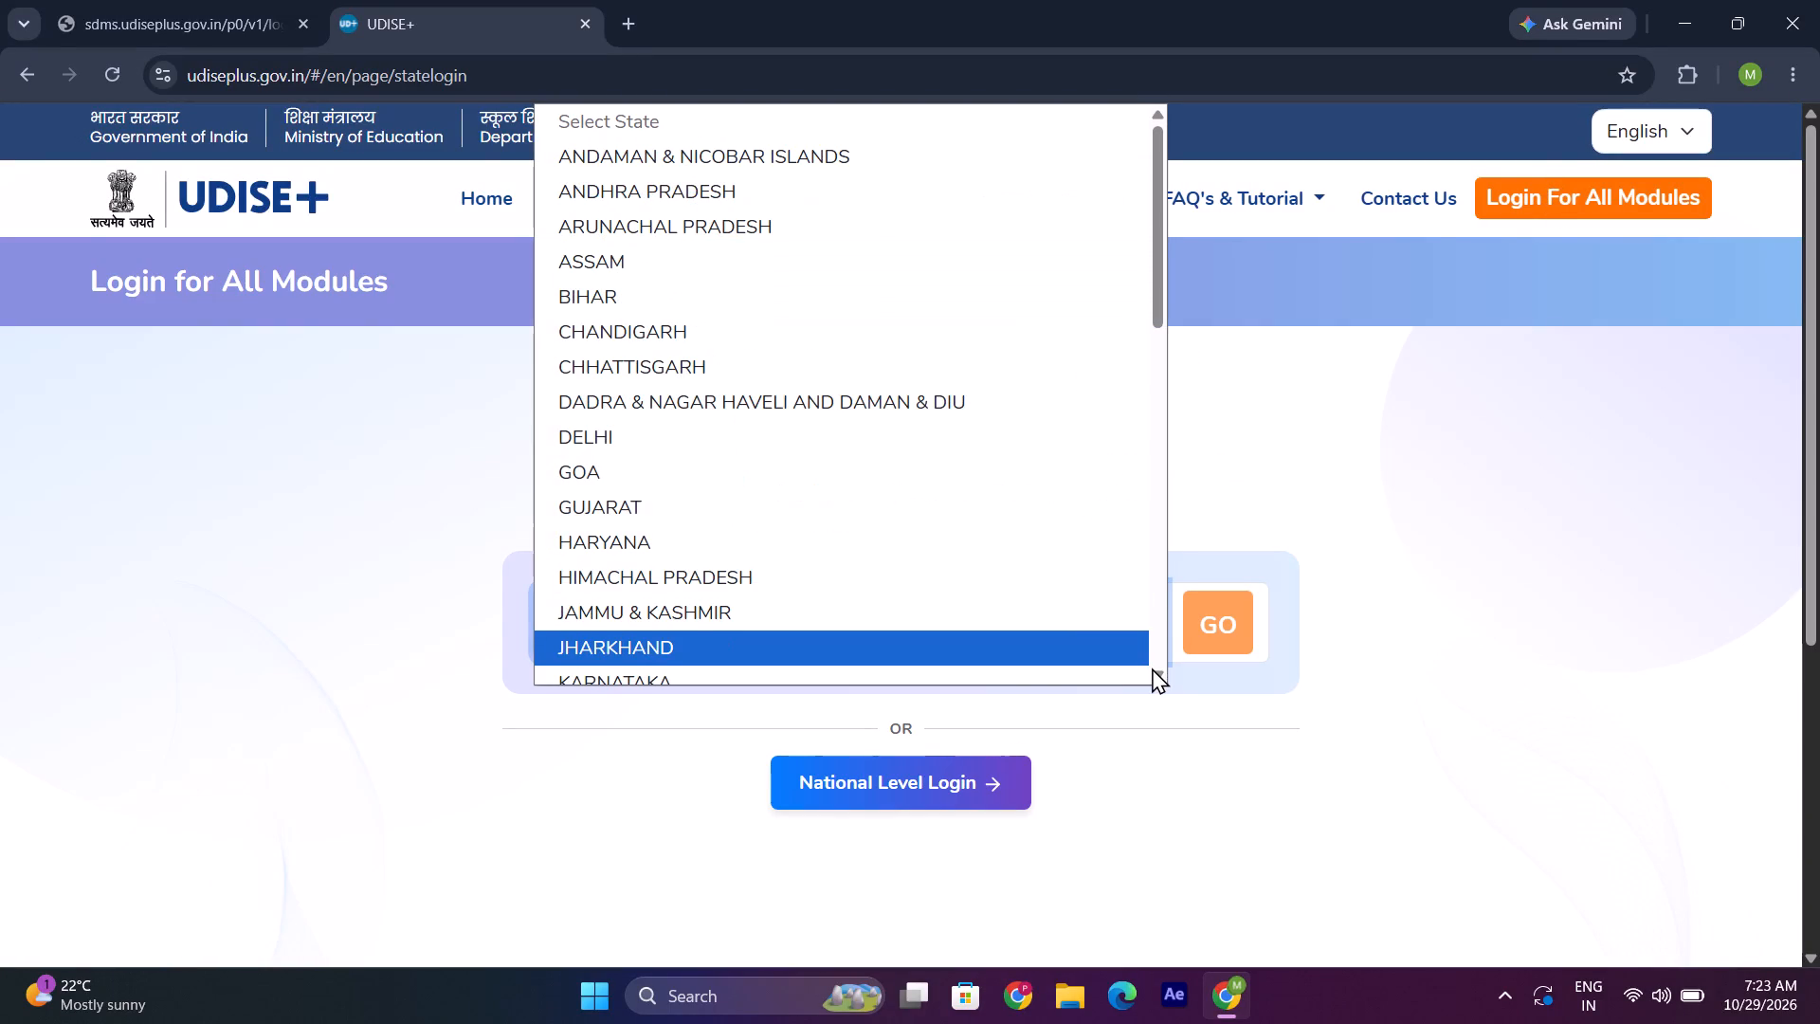
Select Maharashtra as the login state and go to its UDISE+ module login page.
triple_click(1152, 667)
double_click(1152, 667)
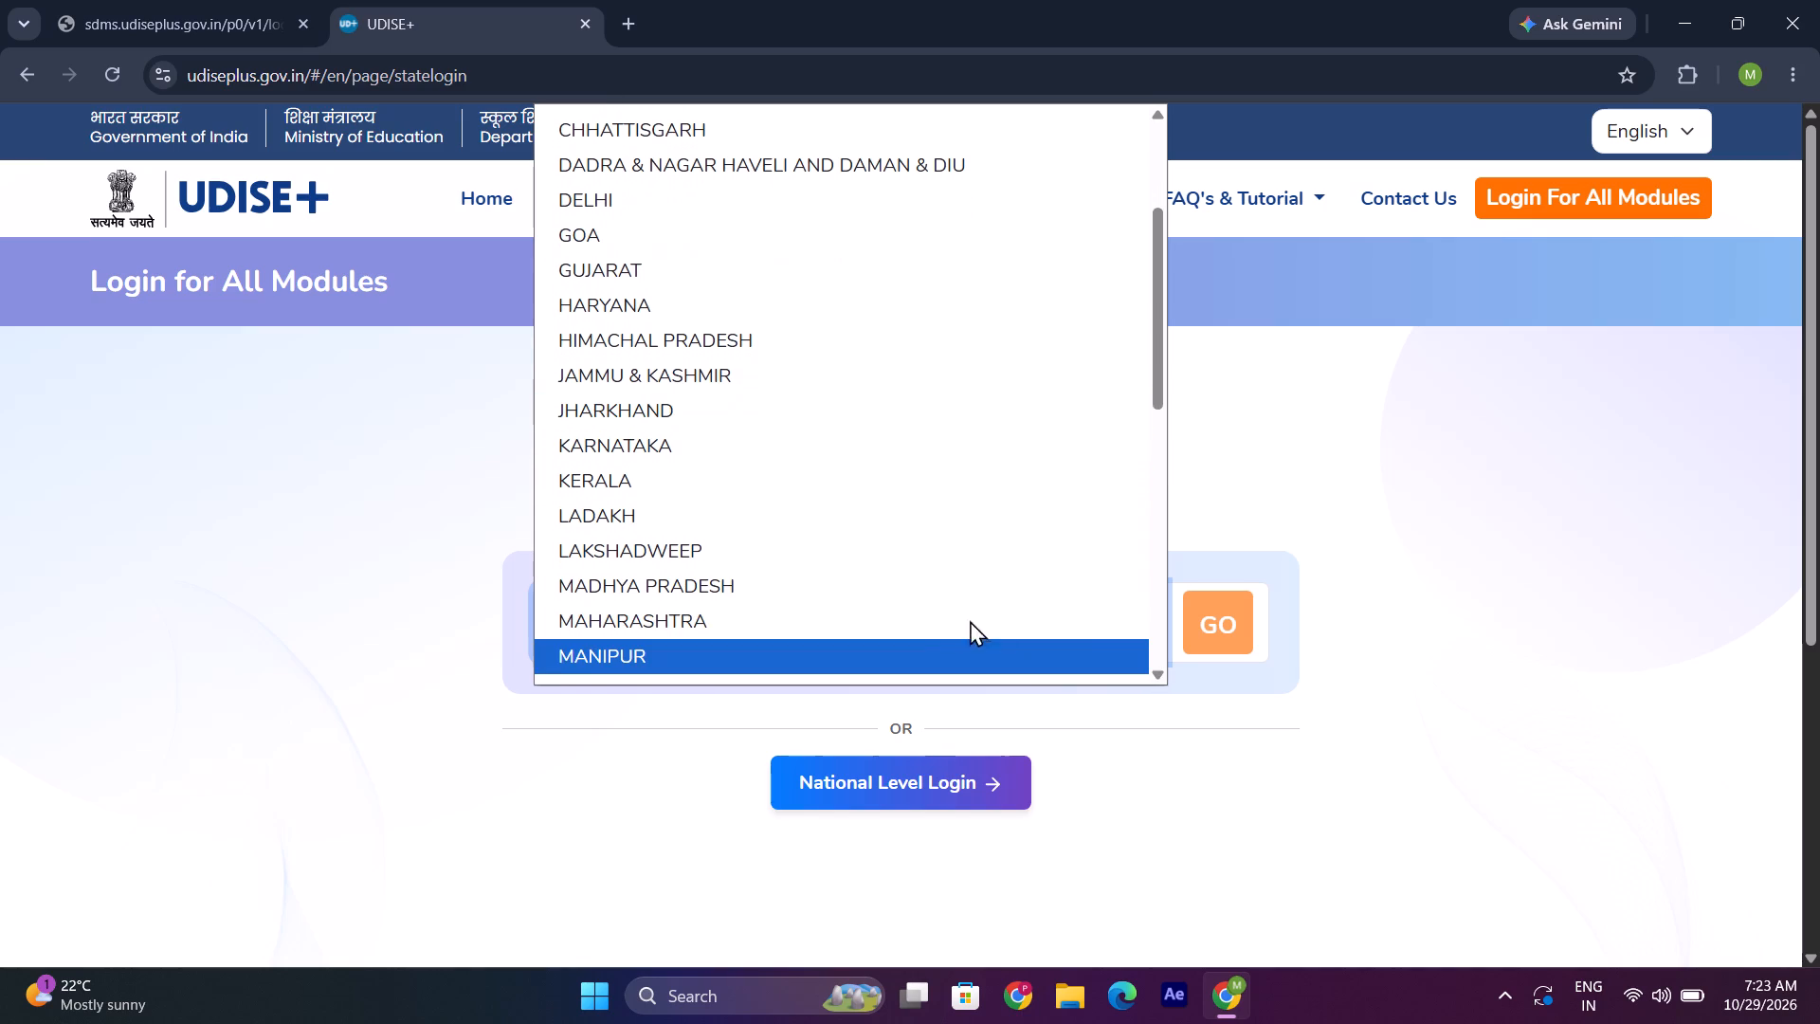
left_click(944, 614)
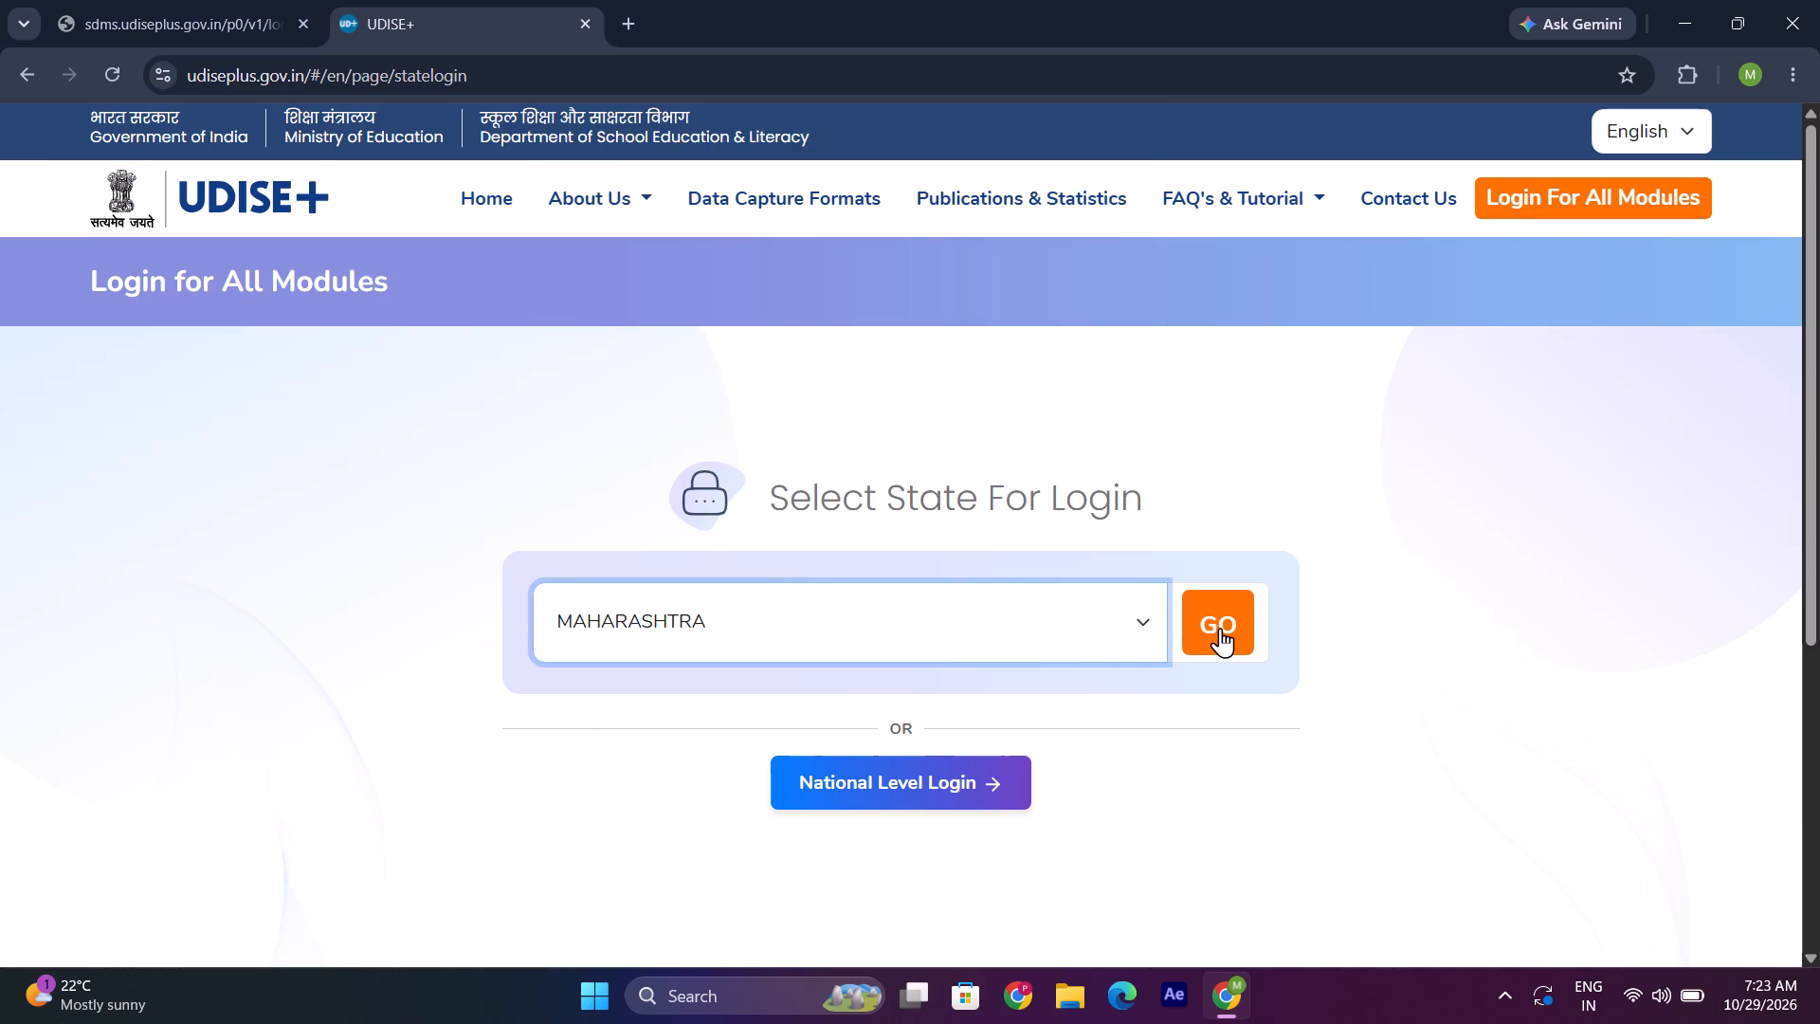
left_click(1220, 628)
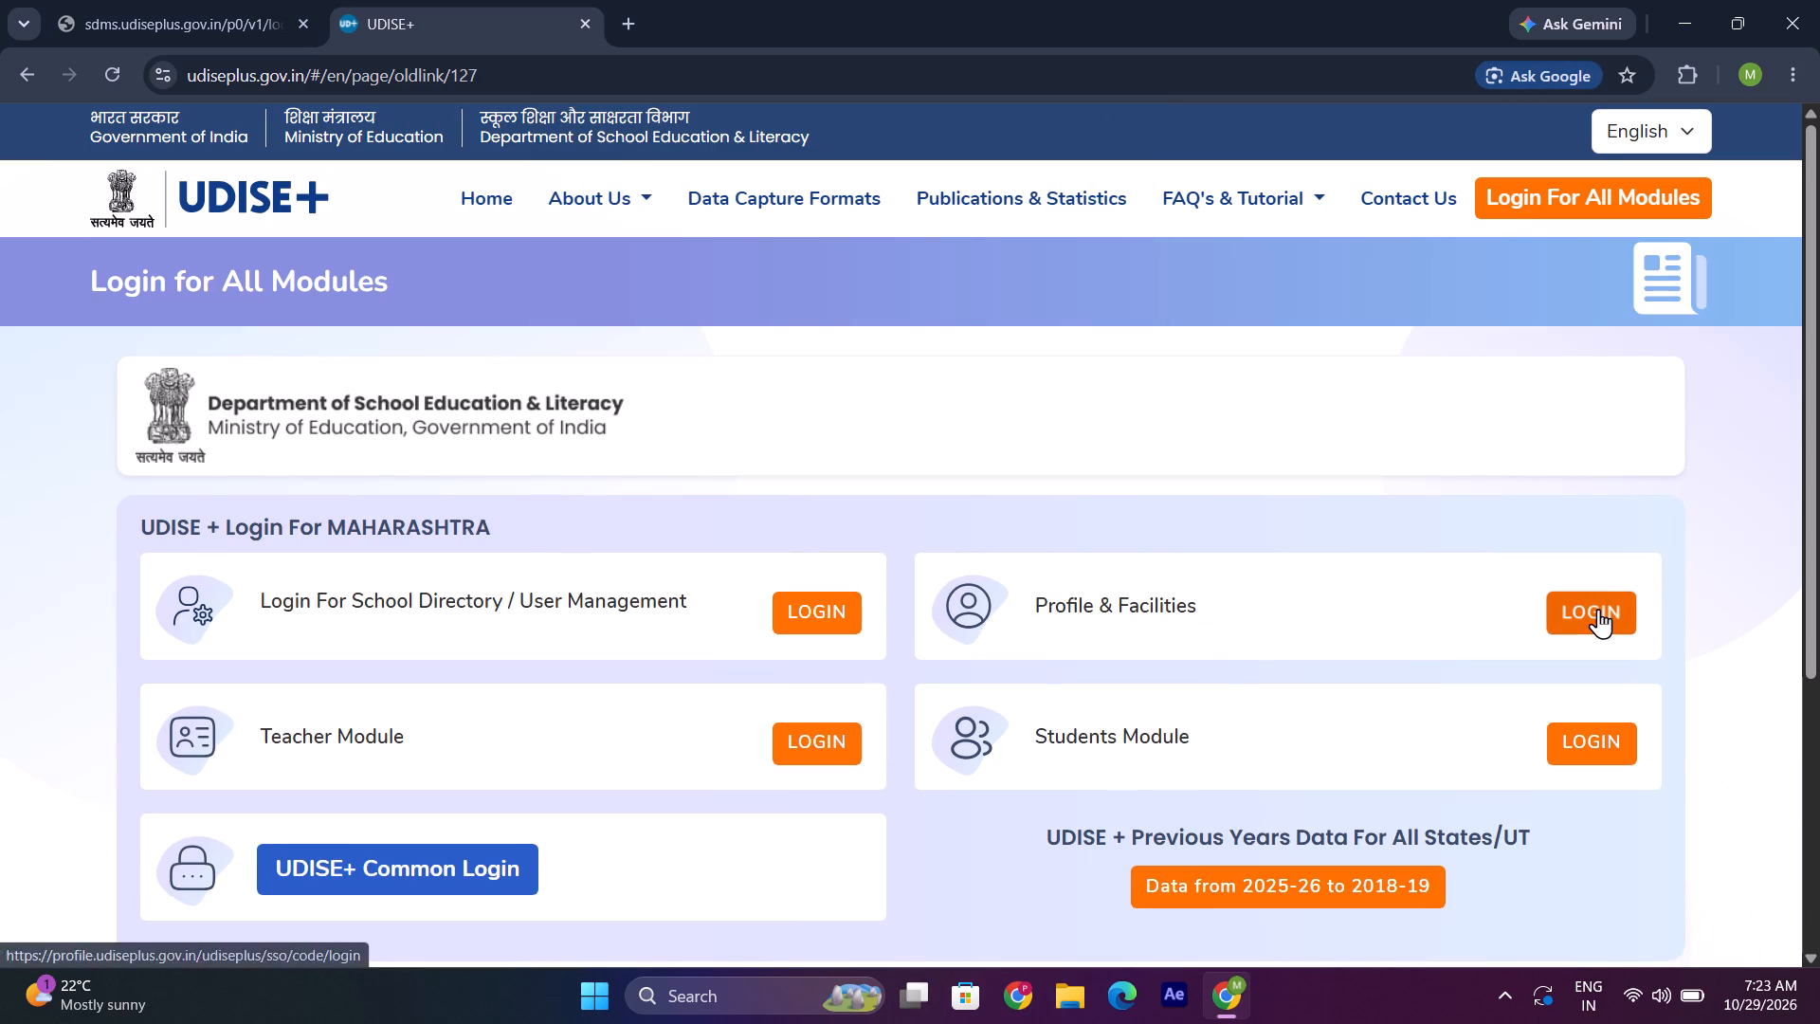
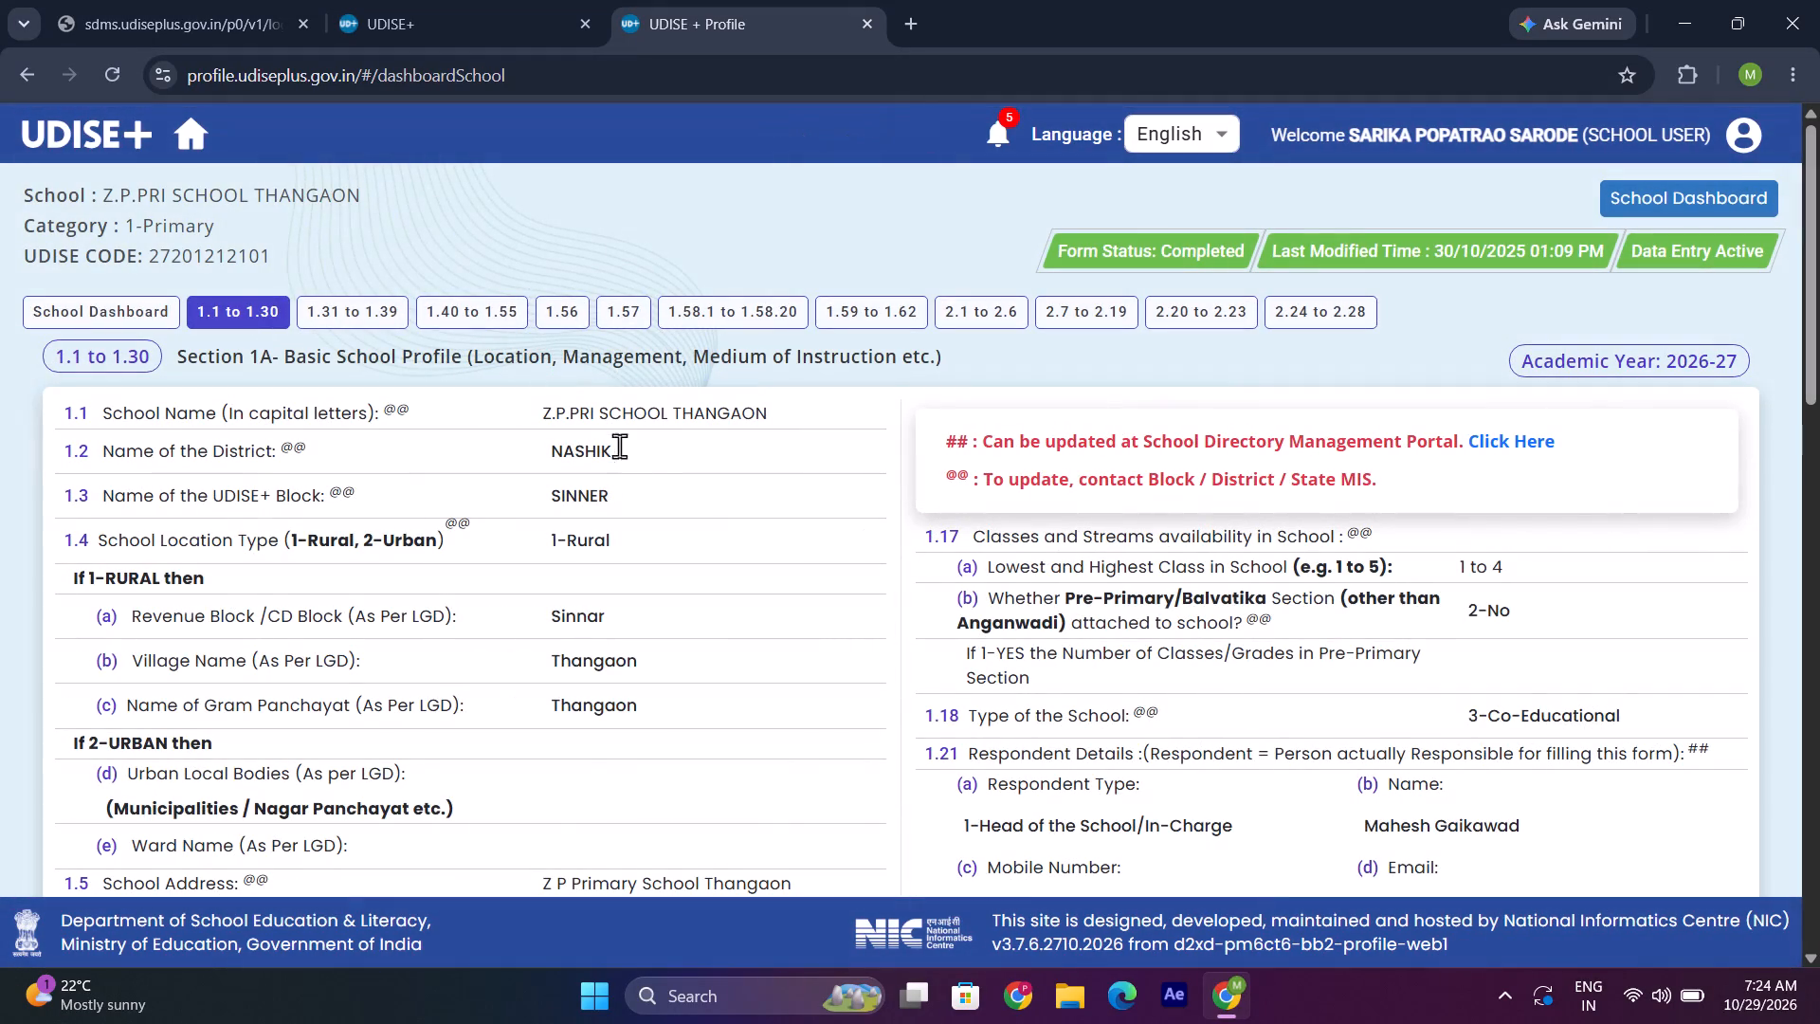
Review the location, respondent, recognition, medium of instruction and school contact details in the Basic School Profile section 1.1 to 1.30.
left_click(888, 639)
key("Down")
key("Down")
key("Down")
key("Down")
key("Down")
key("Down")
key("Down")
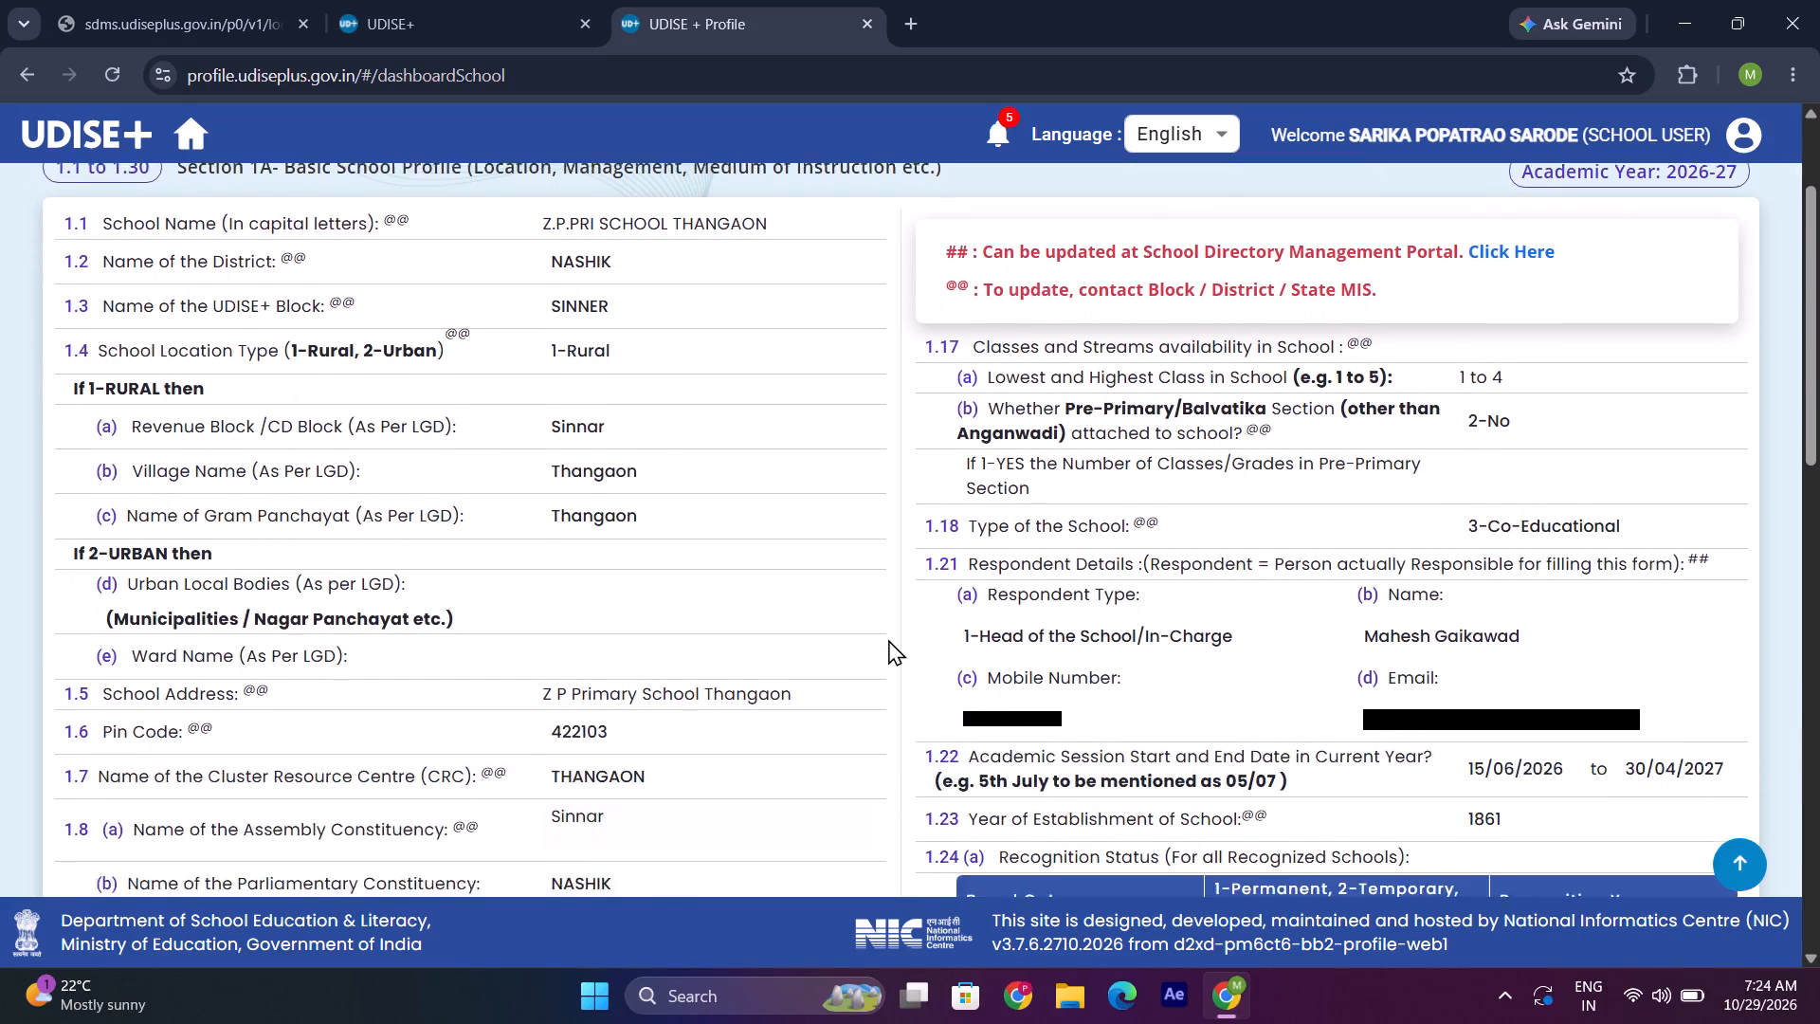
key("Down")
key("Down")
key("Down")
key("Down")
key("Down")
key("Down")
key("Down")
key("Down")
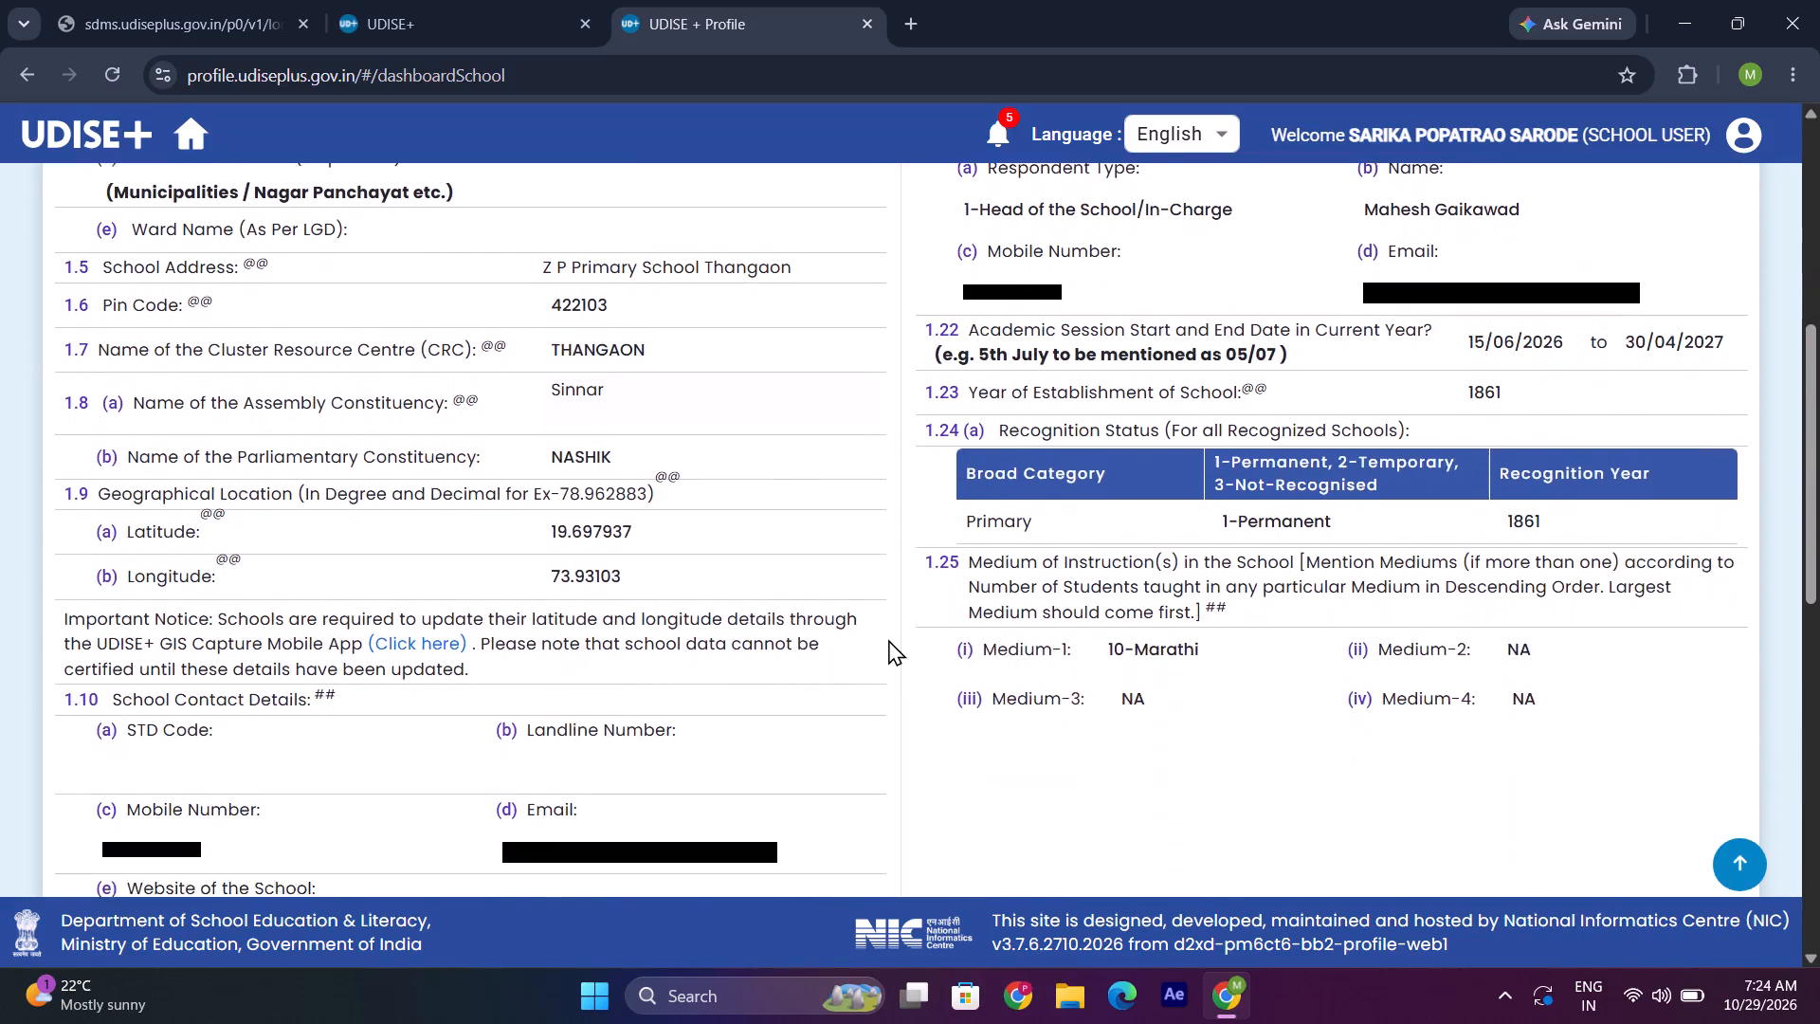
key("Down")
key("Down")
key("Down")
key("Down")
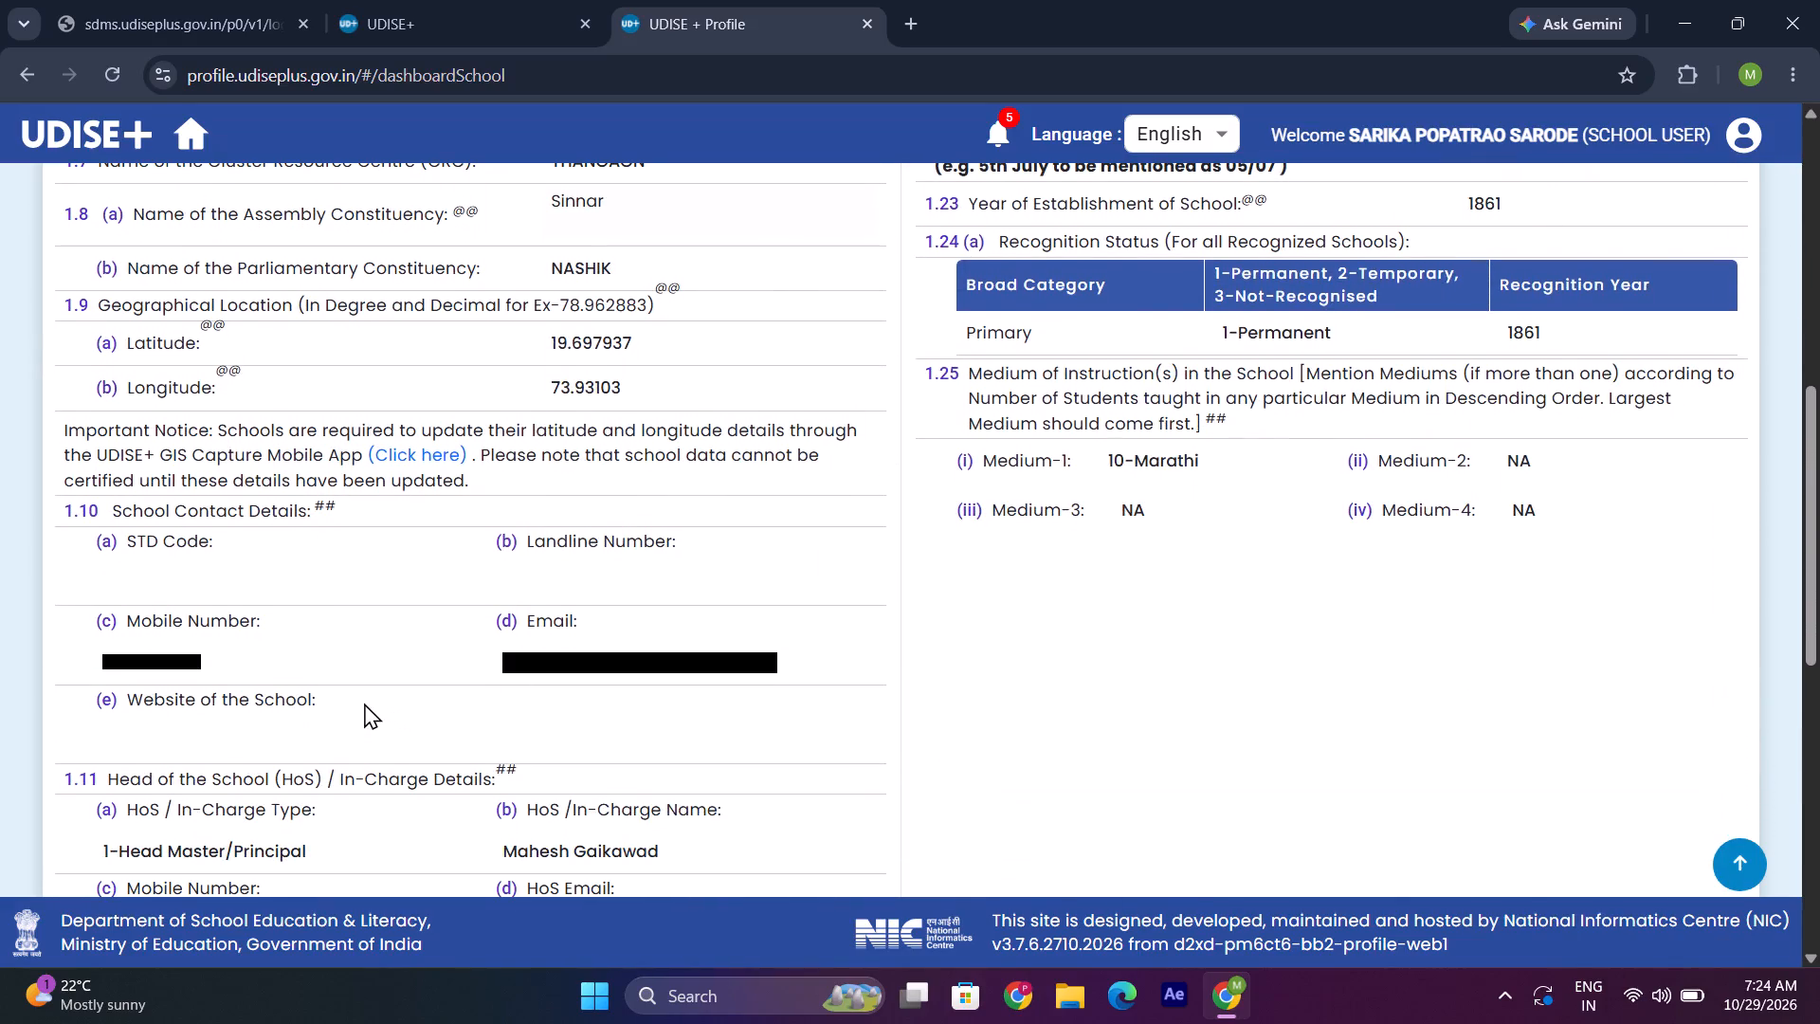
left_click_drag(364, 703, 553, 722)
left_click(553, 722)
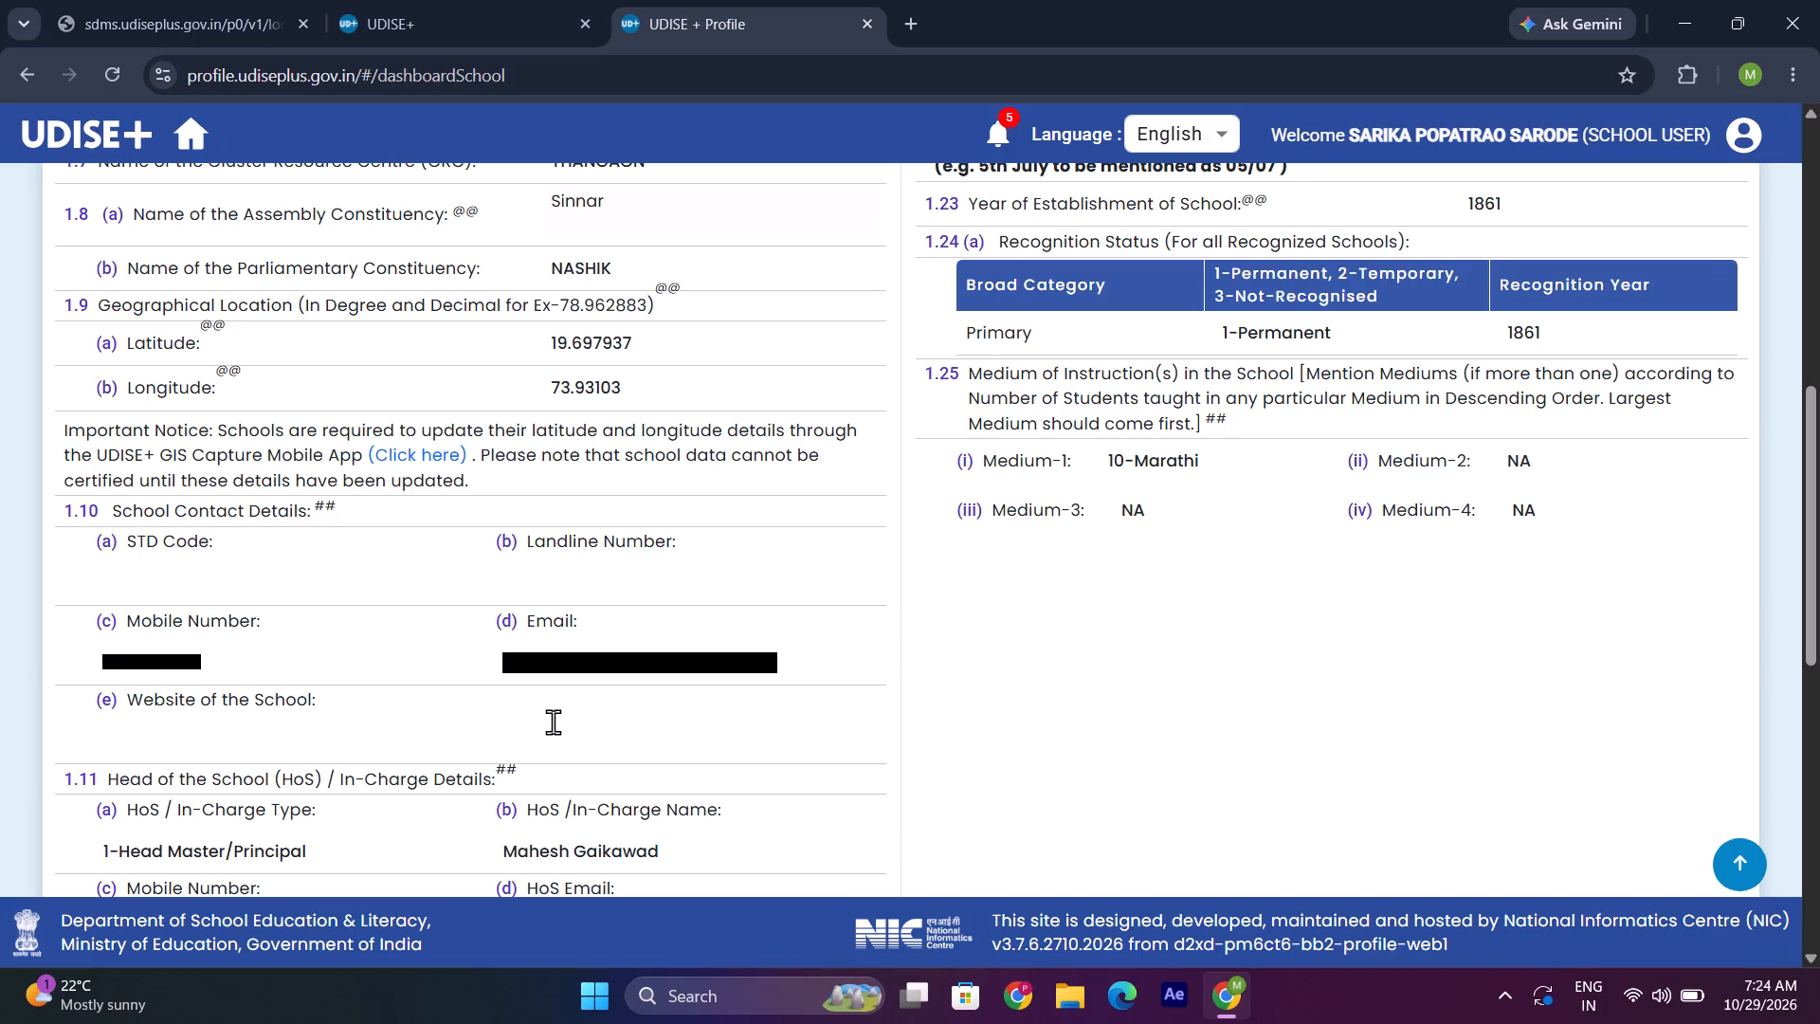
left_click(553, 722)
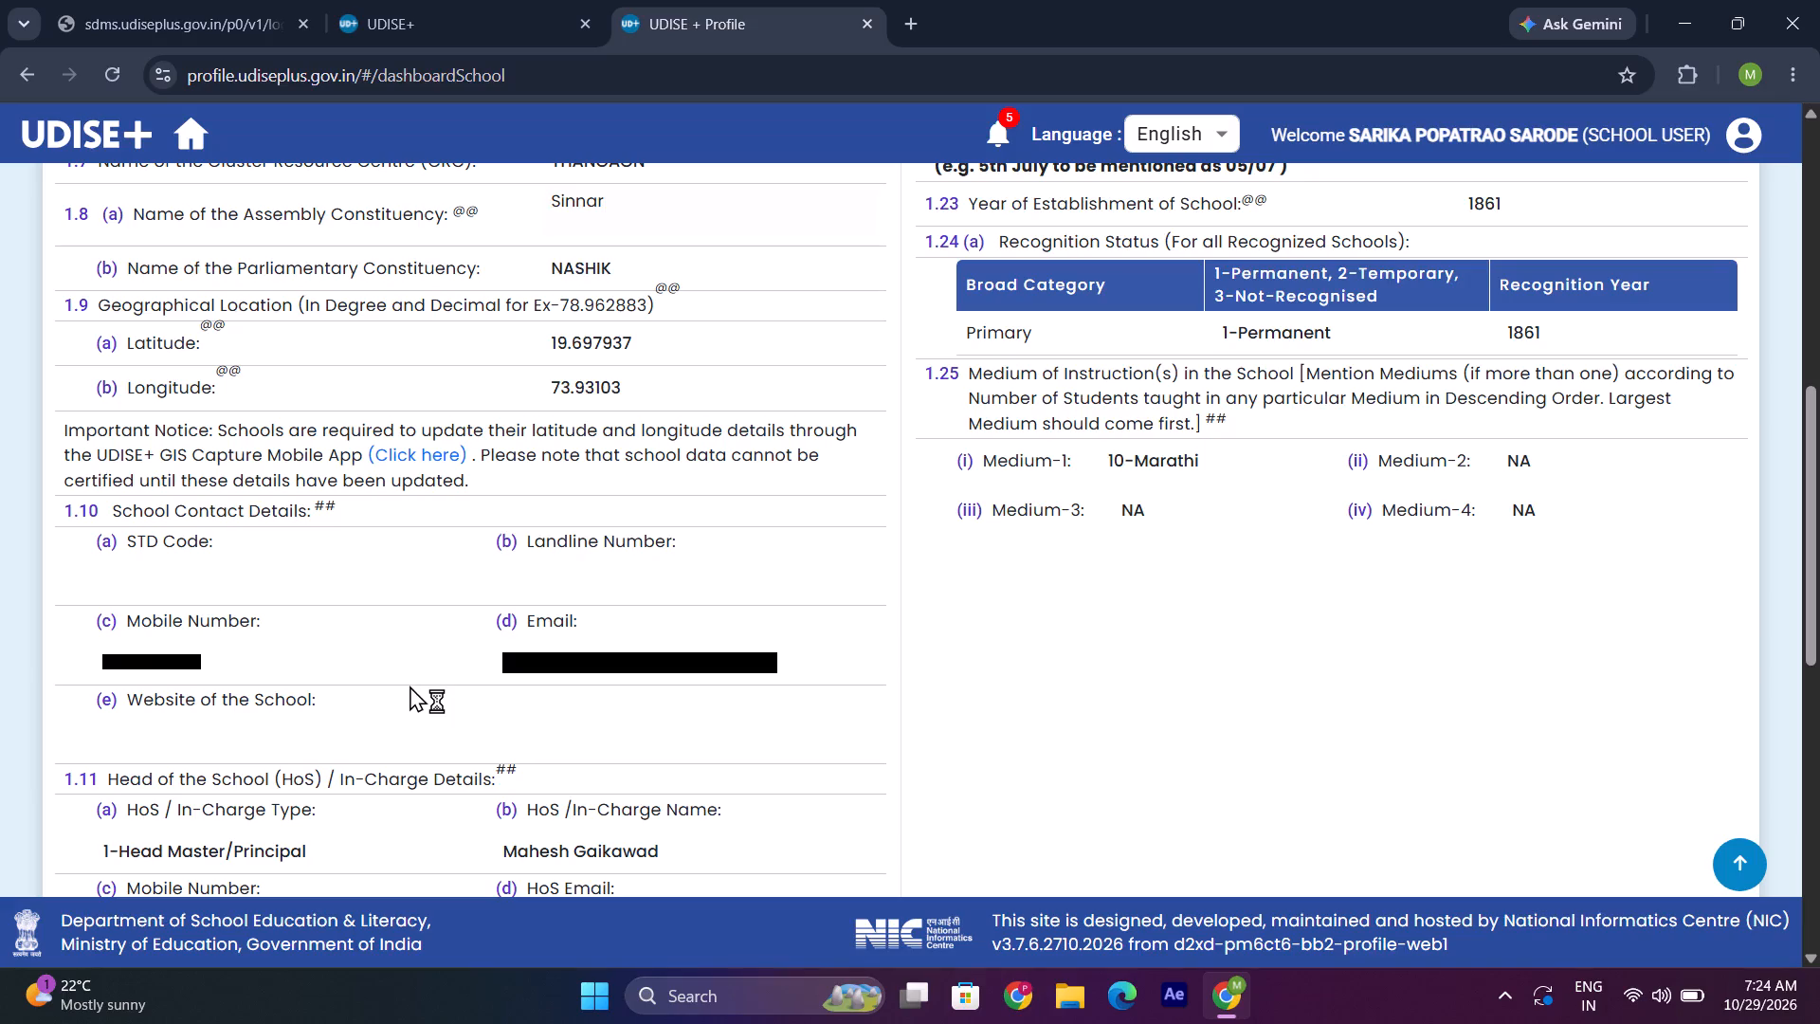
left_click(409, 686)
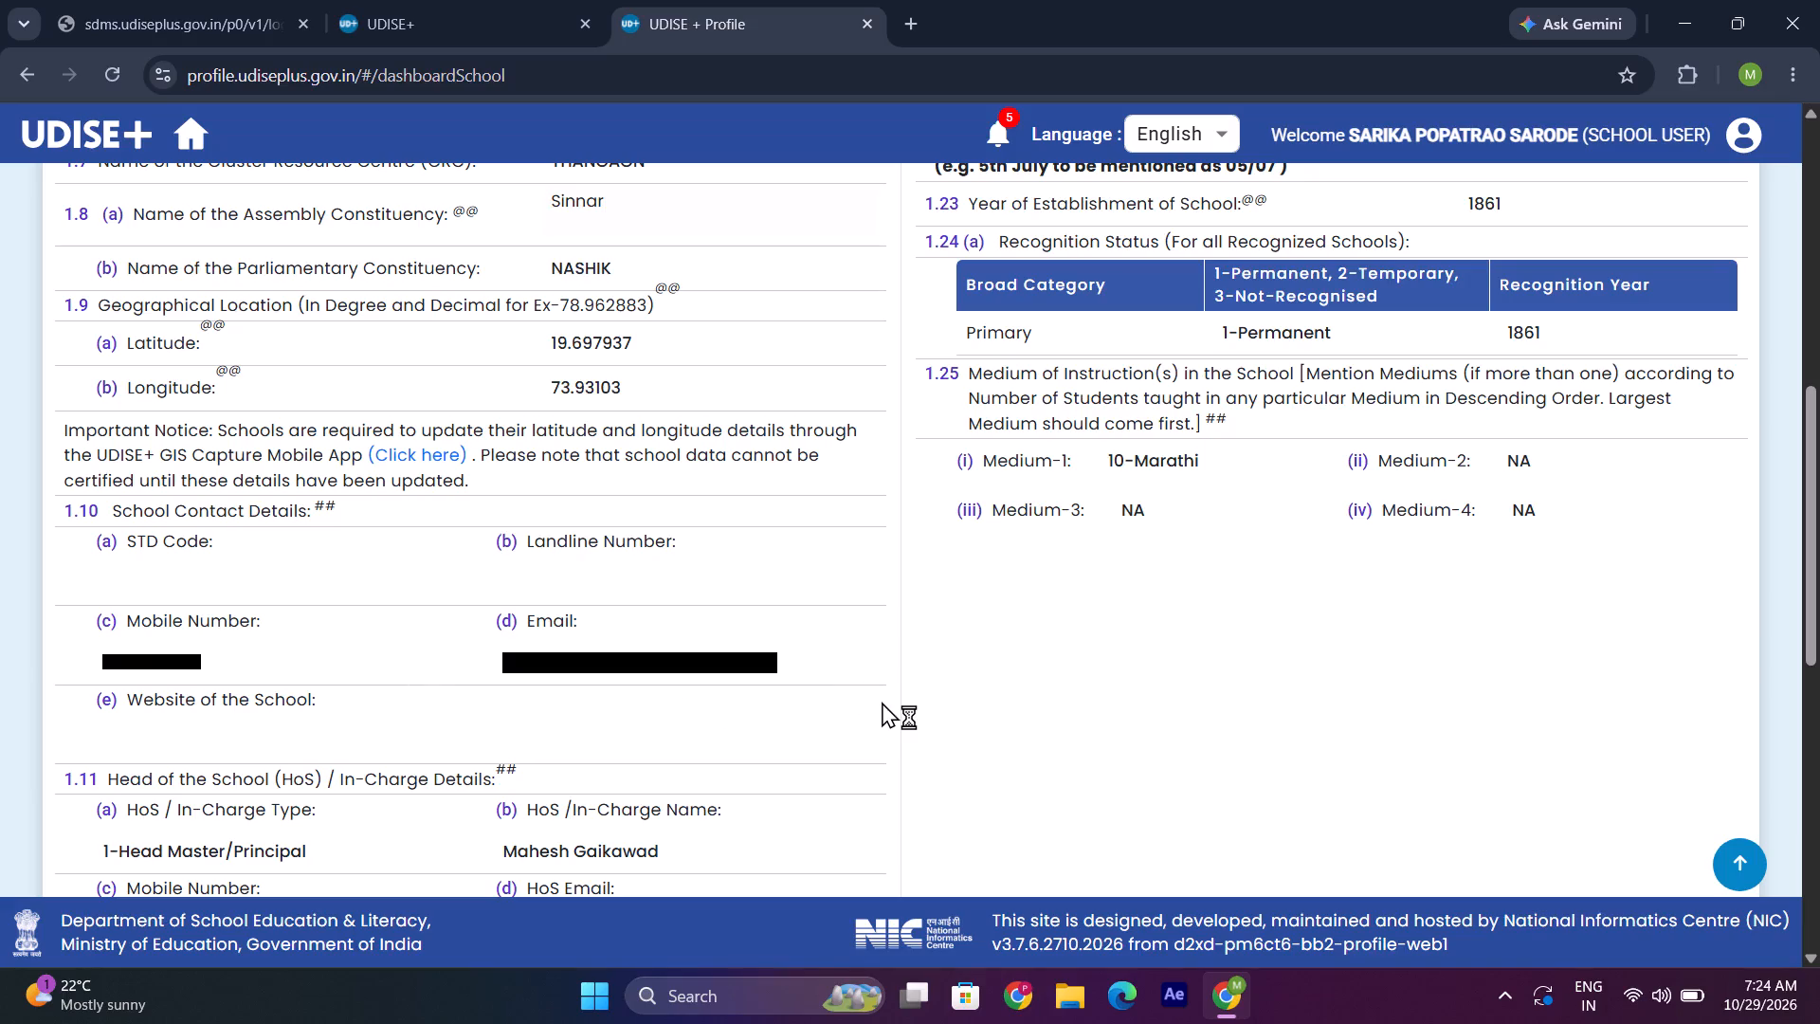
Review the head of school, management, classification, language subject and curriculum entries in the rest of section 1.1 to 1.30.
left_click(886, 702)
key("Down")
key("Down")
key("Down")
key("Down")
key("Down")
key("Down")
key("Down")
key("Down")
key("Down")
key("Down")
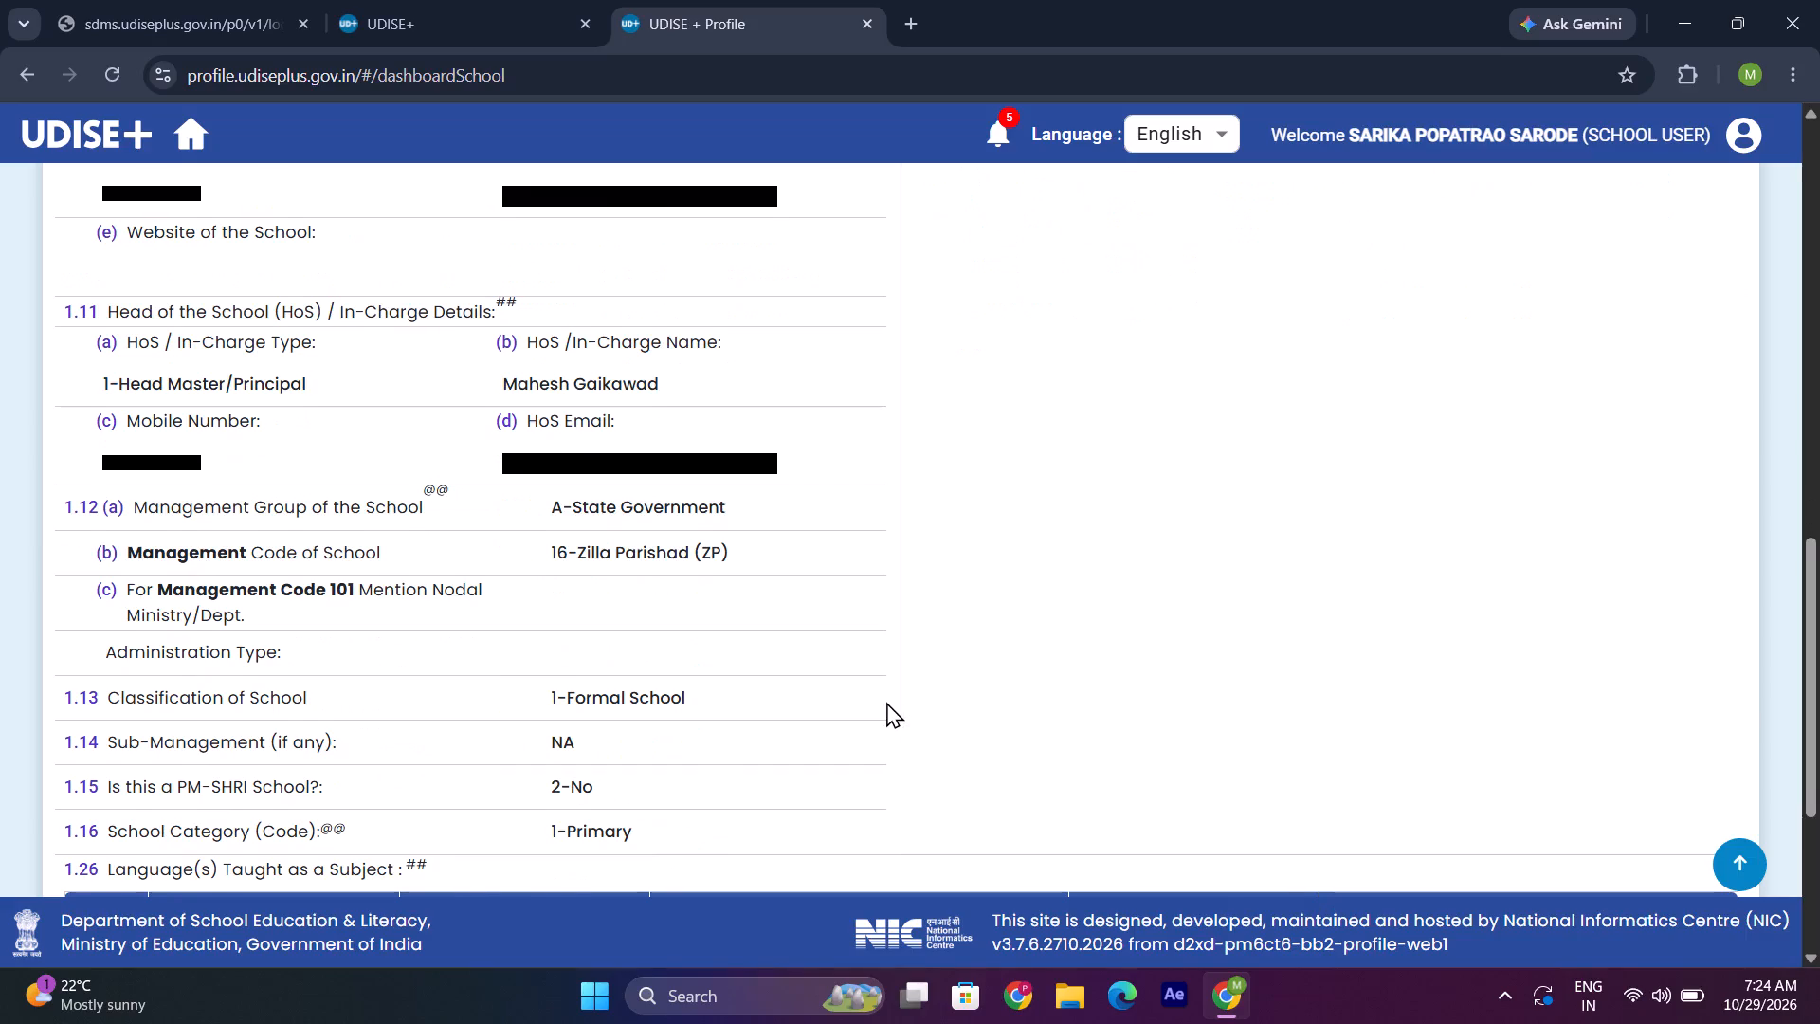
key("Down")
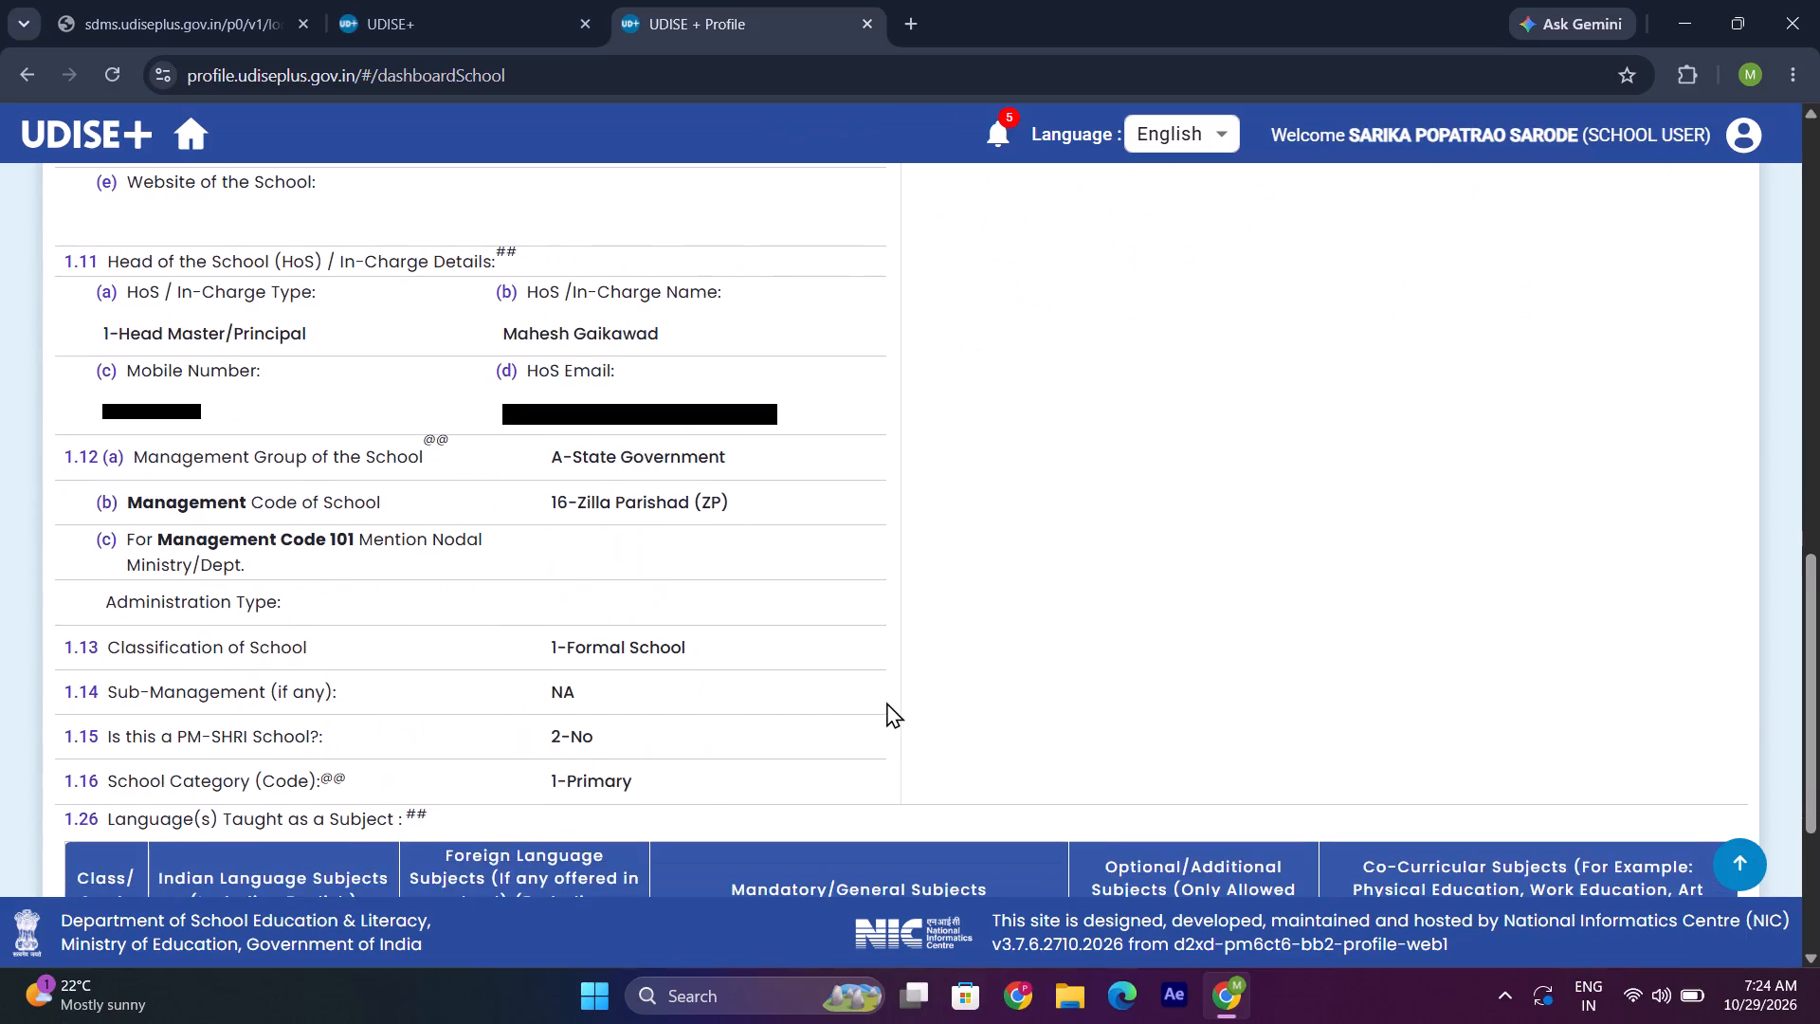
left_click(661, 329)
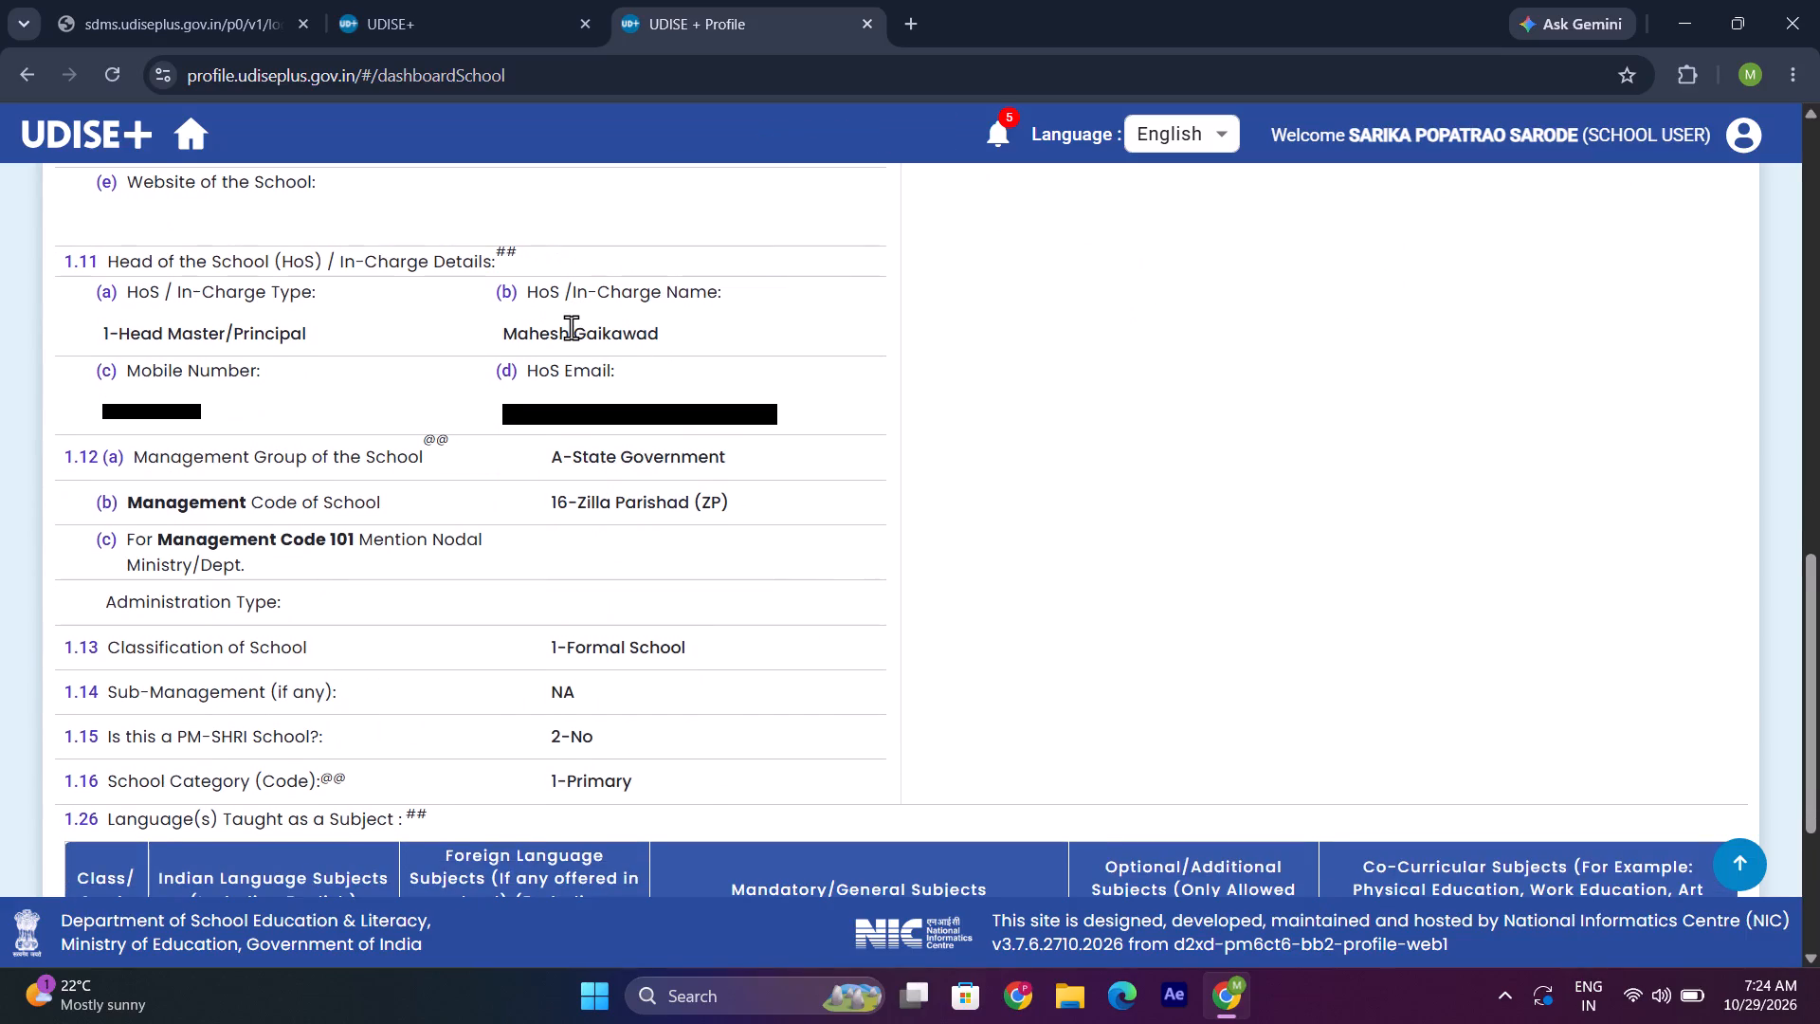
left_click(571, 327)
key("shift+r")
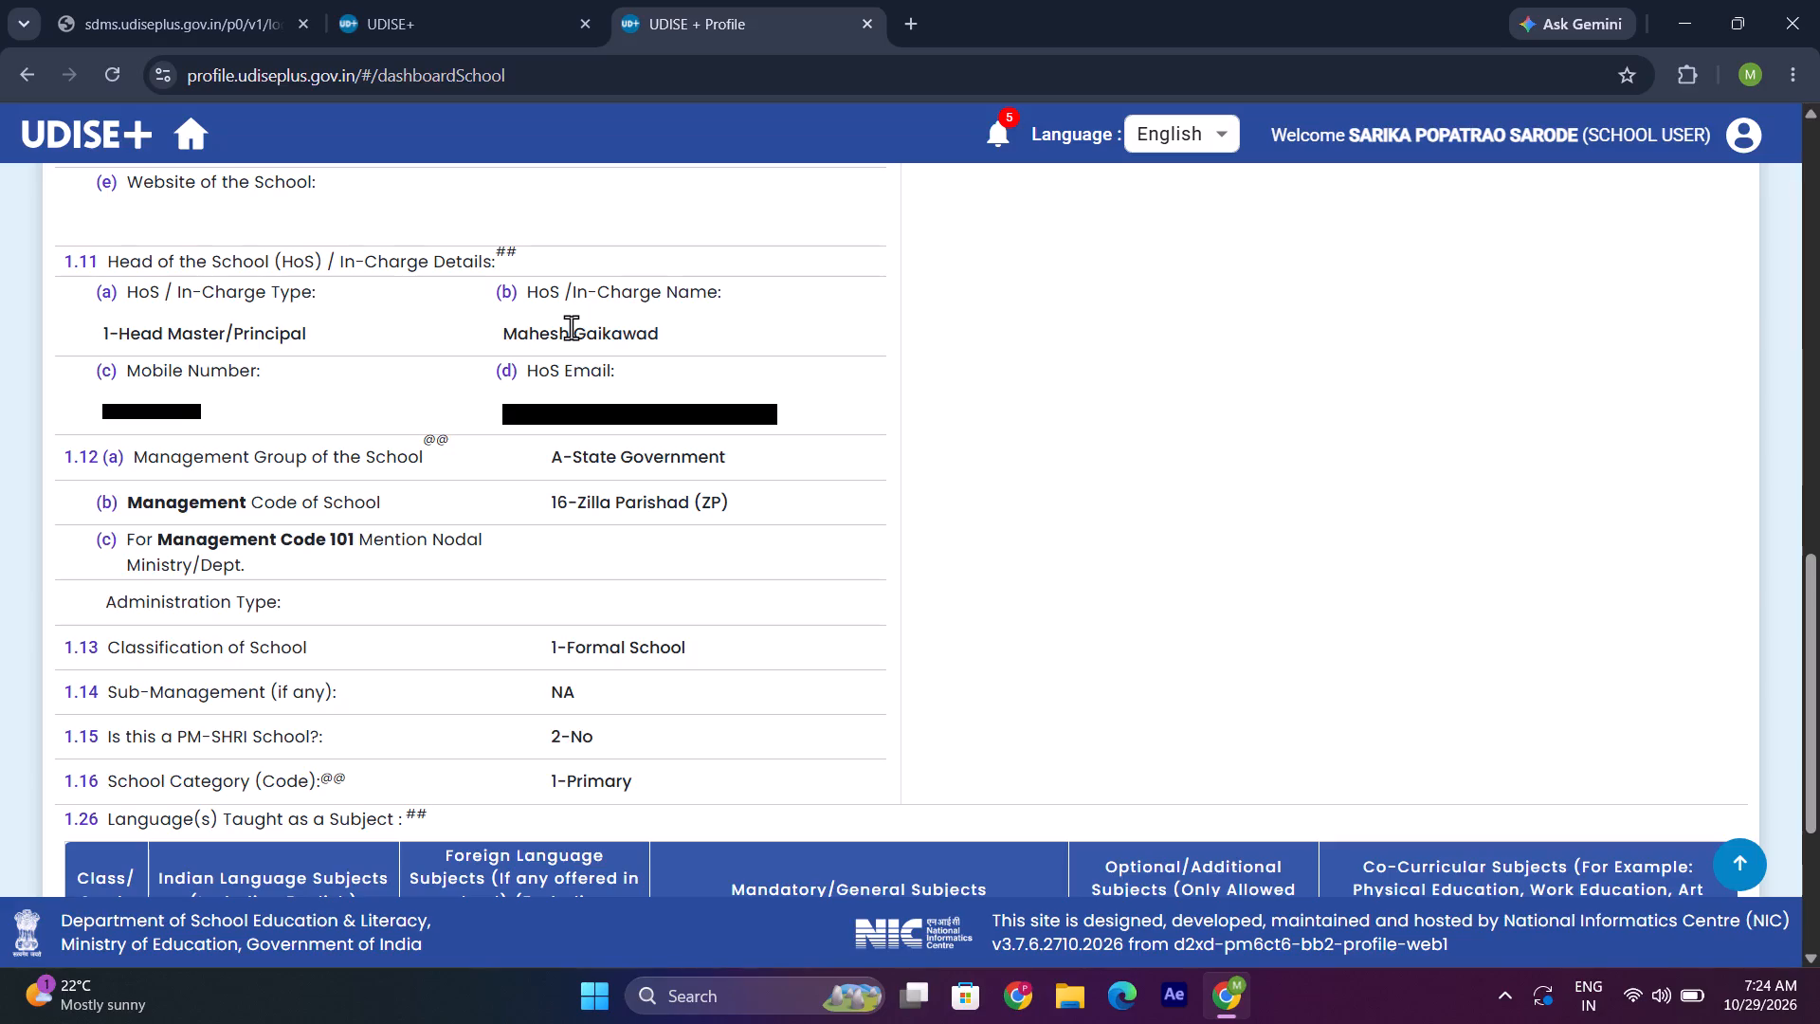
left_click(1081, 530)
key("Down")
key("Down")
key("Down")
key("Down")
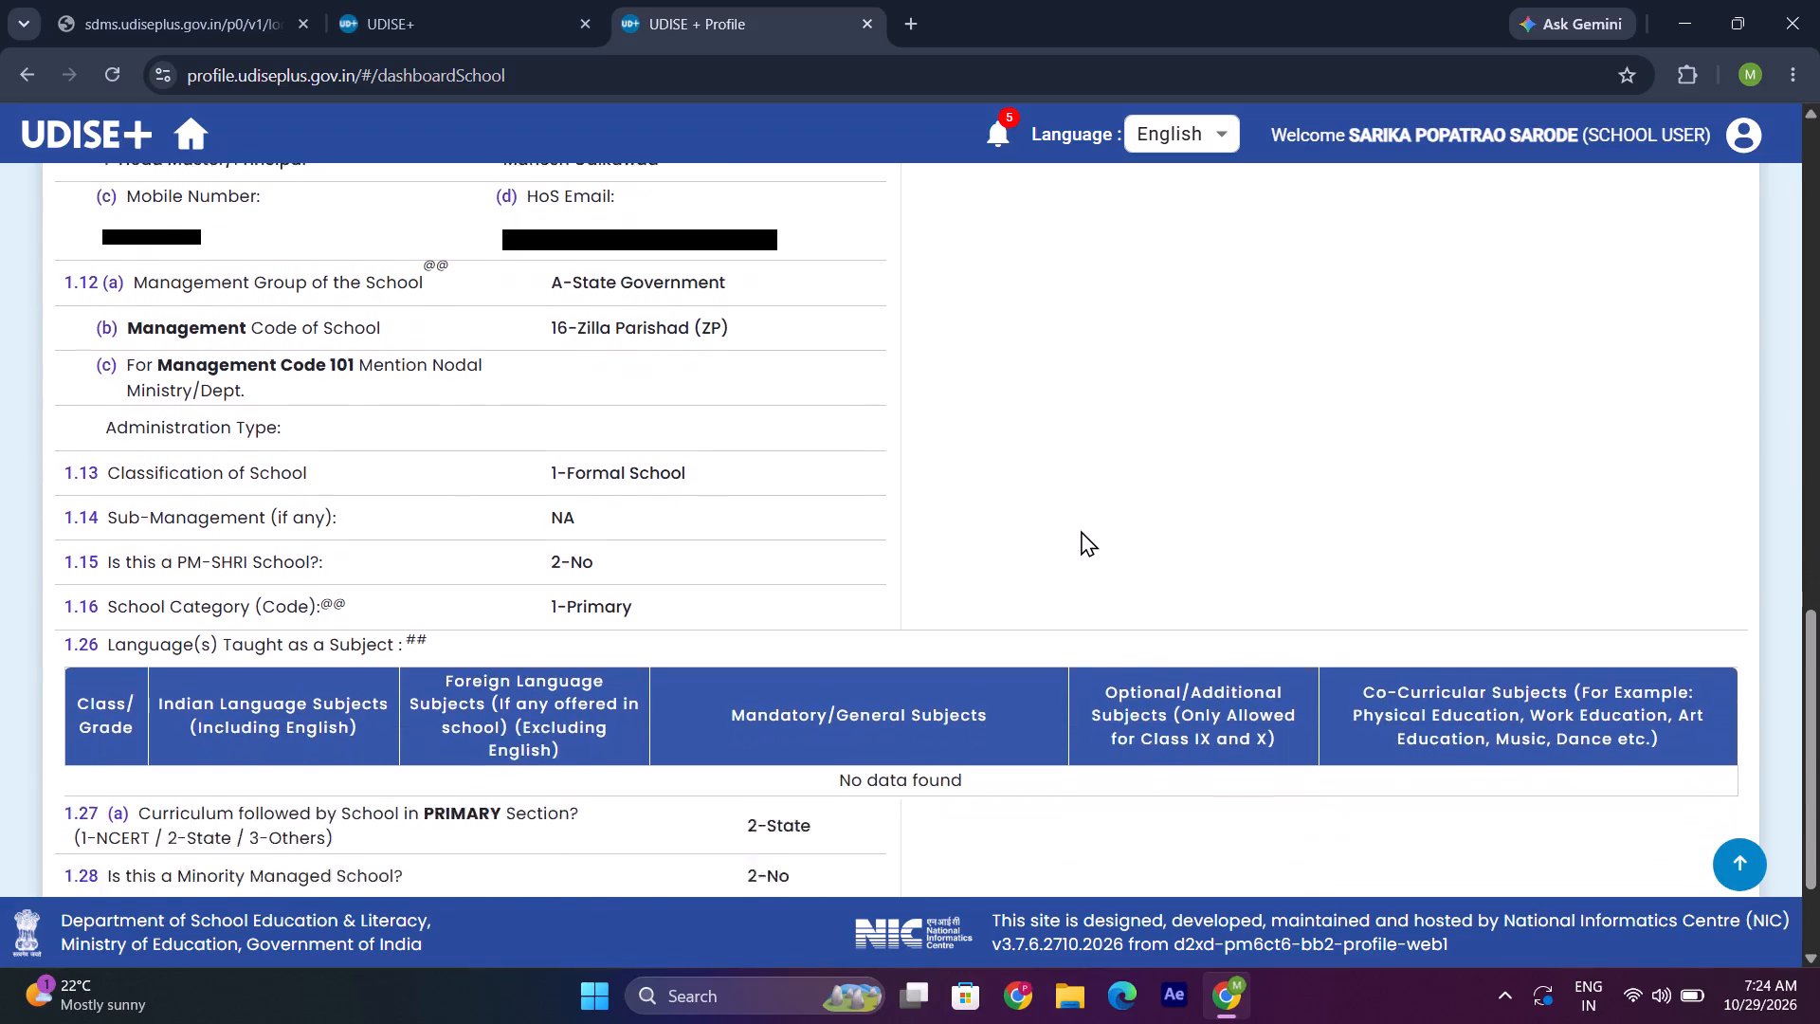
key("Down")
key("Down")
key("Down")
key("Down")
key("Down")
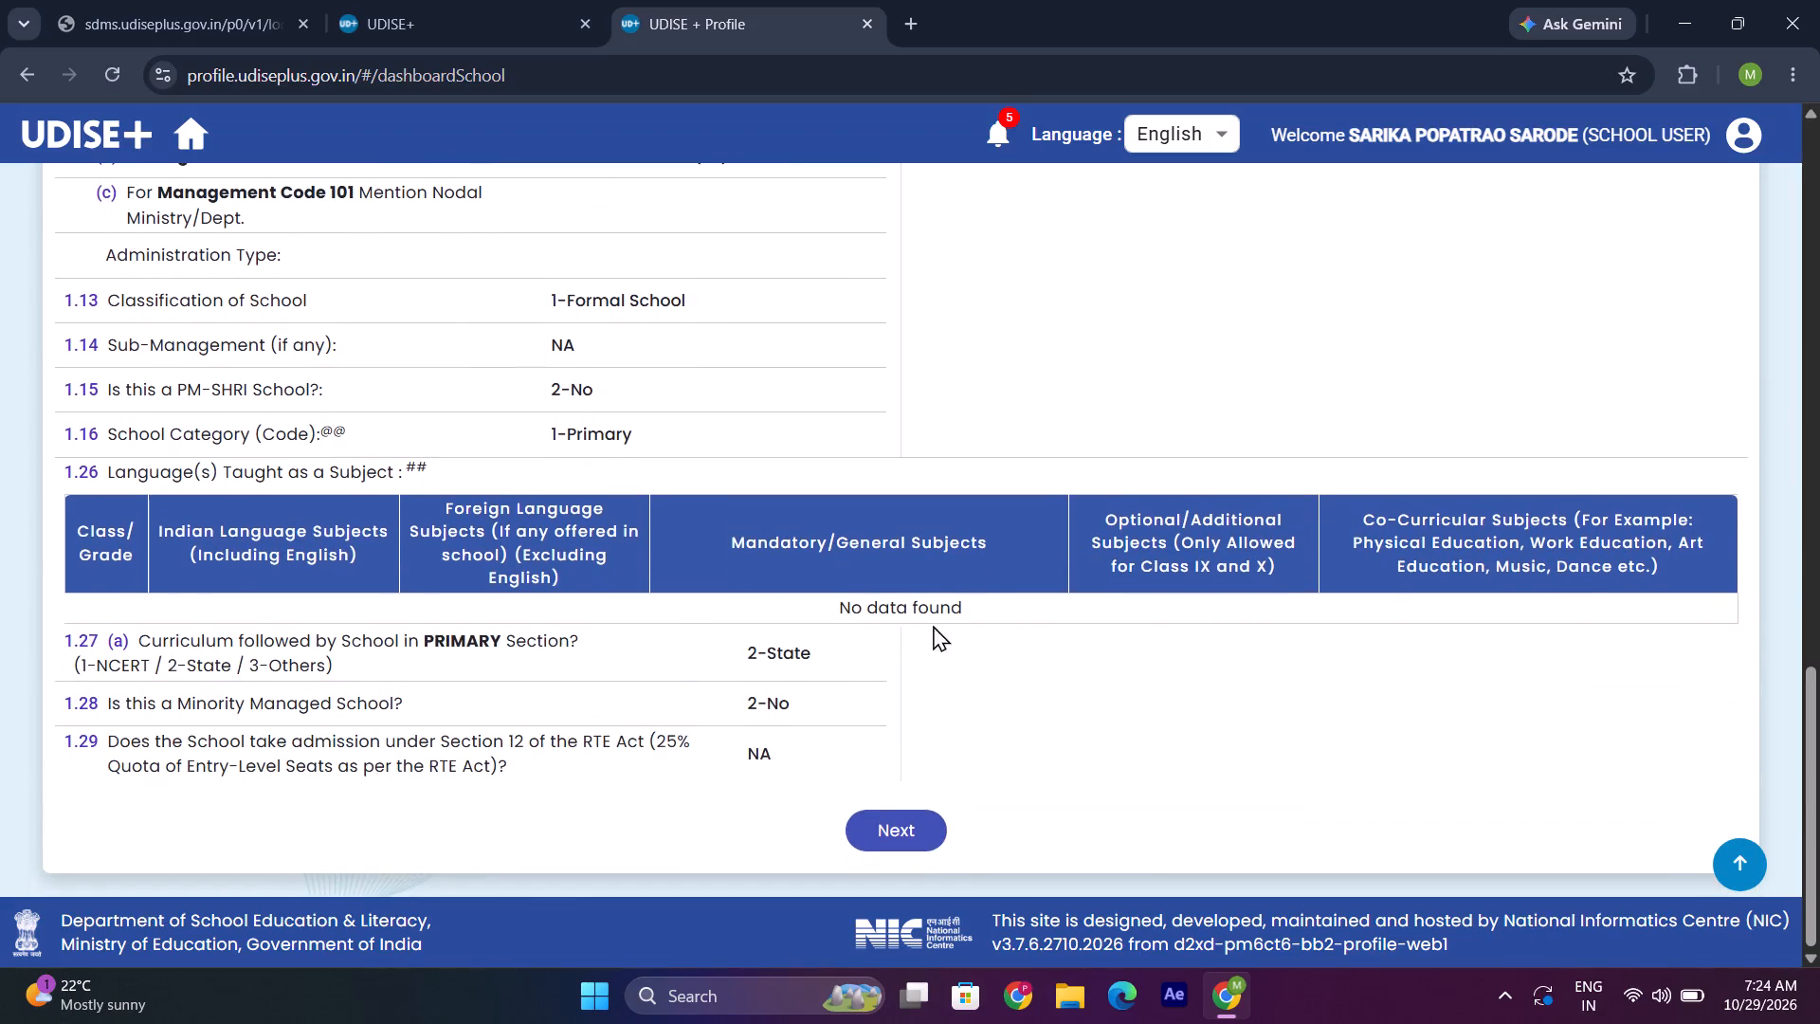
In section 1.31 to 1.39, set question 1.38, instructional days in the previous academic year, to 235.
left_click(905, 828)
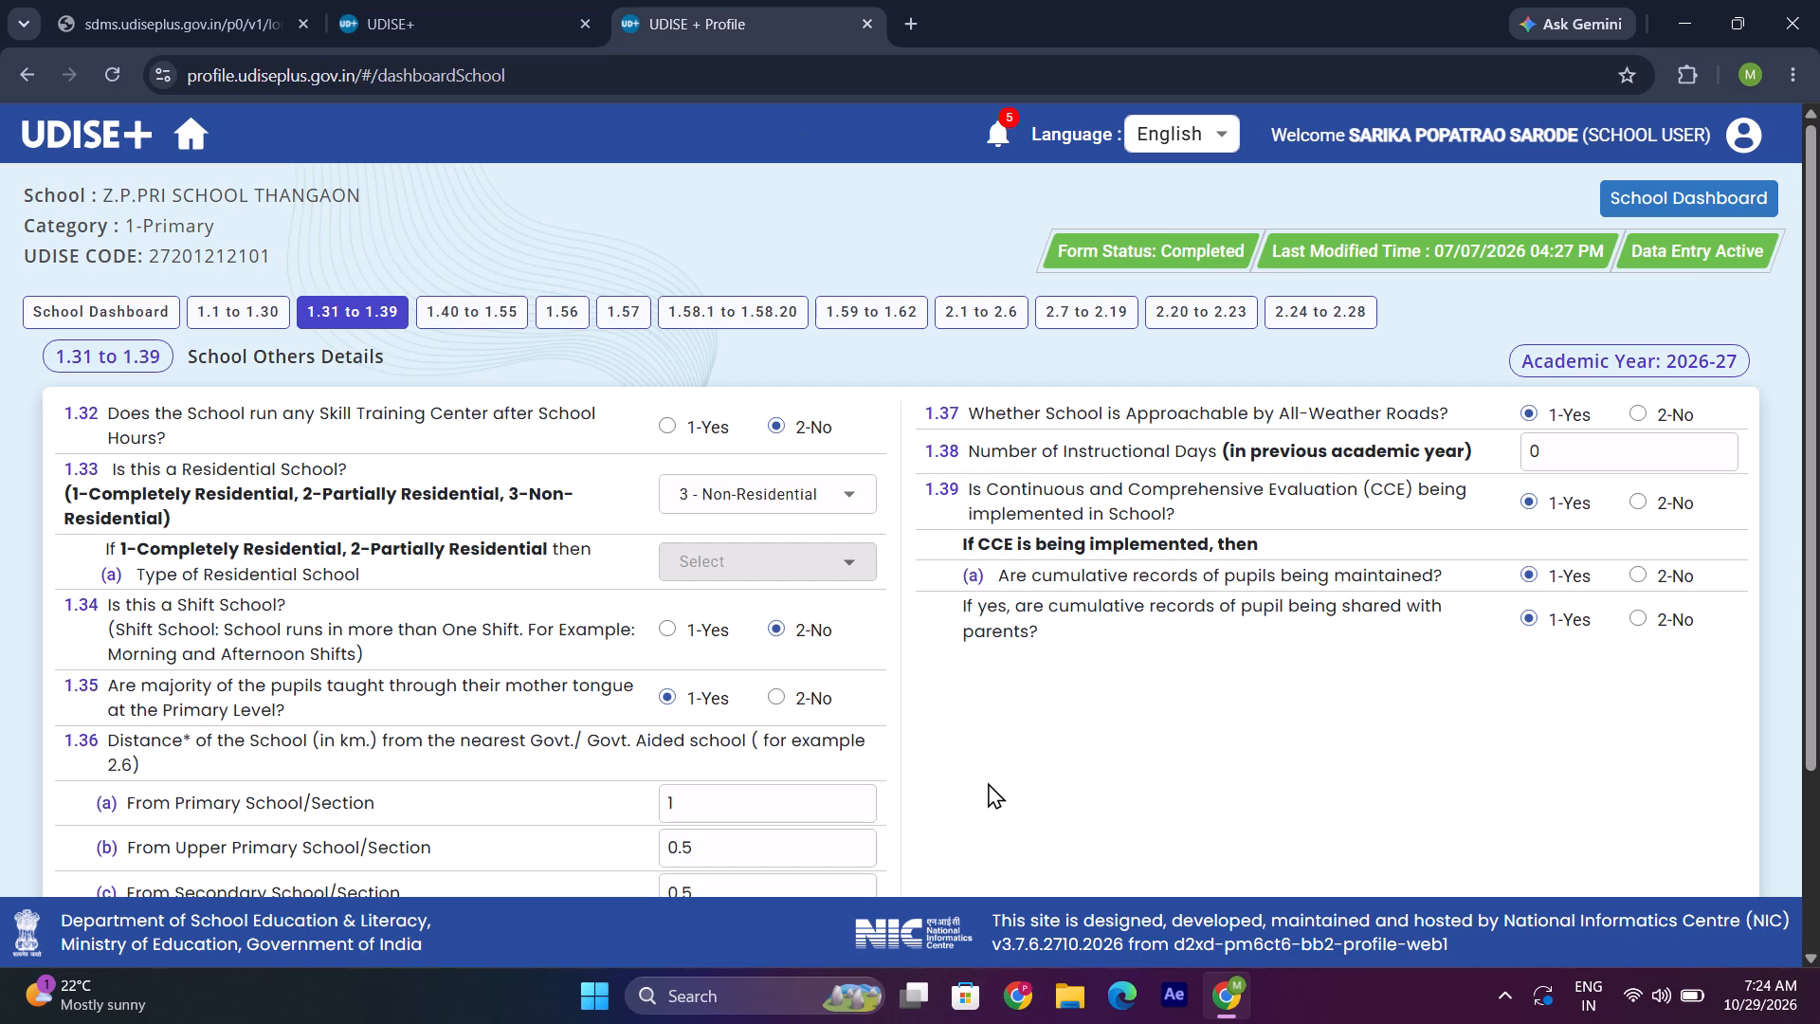
left_click(975, 753)
key("Down")
key("Down")
key("Down")
key("Down")
key("Down")
key("Down")
key("Down")
key("Down")
key("Down")
key("Down")
key("Down")
key("Down")
key("Down")
key("Down")
key("Down")
key("Down")
key("Down")
key("Down")
key("Down")
key("Down")
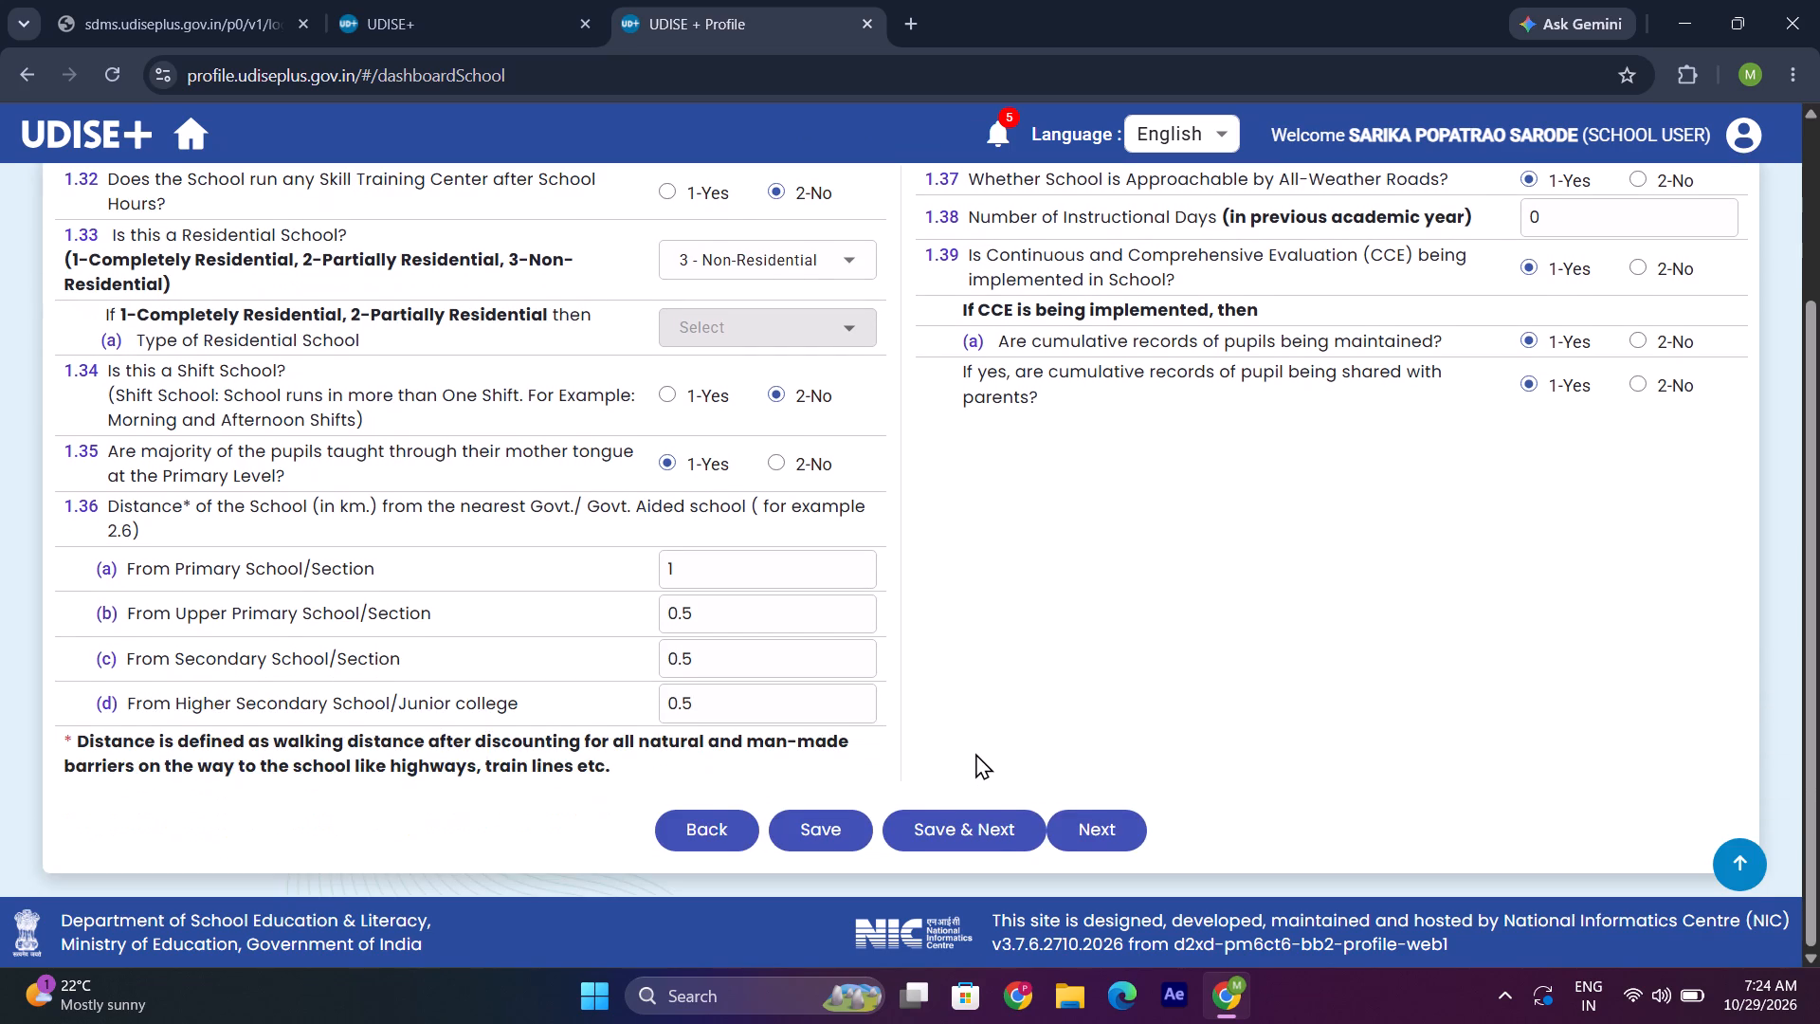
key("Up")
key("Up")
key("Up")
key("Up")
key("Up")
key("Up")
key("Up")
key("Up")
key("Up")
key("Up")
key("Up")
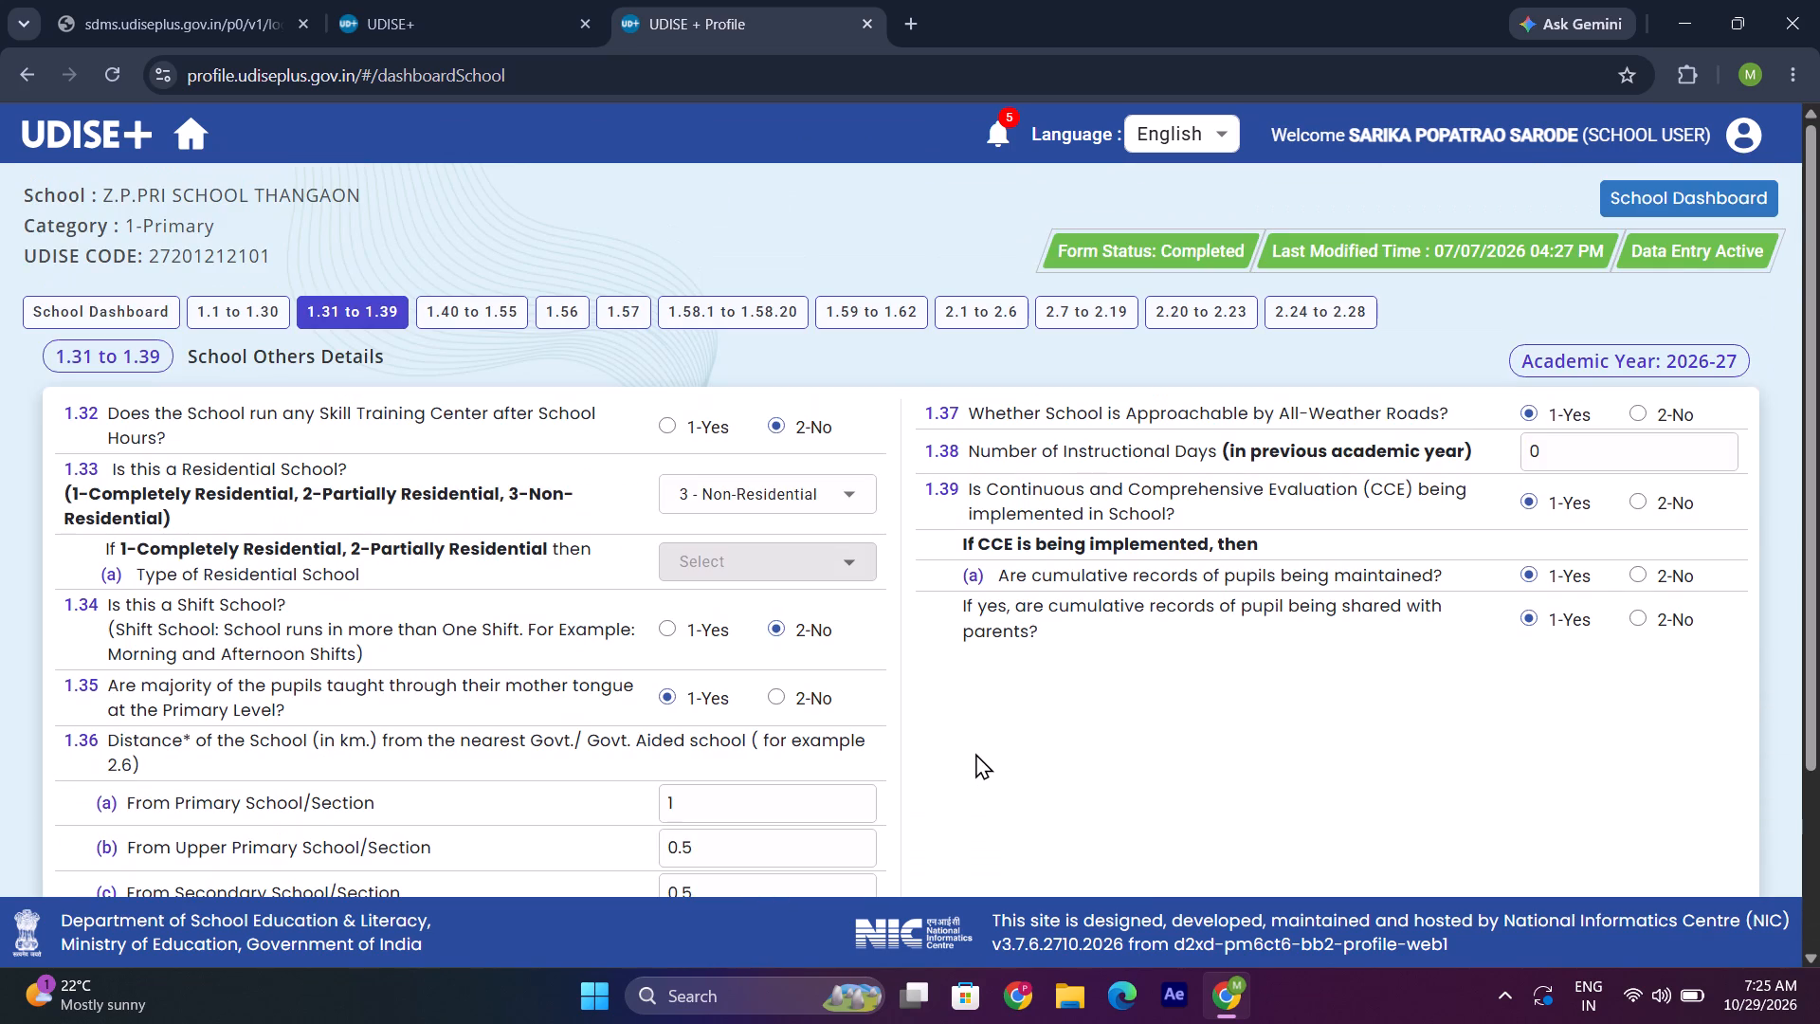
left_click(1556, 451)
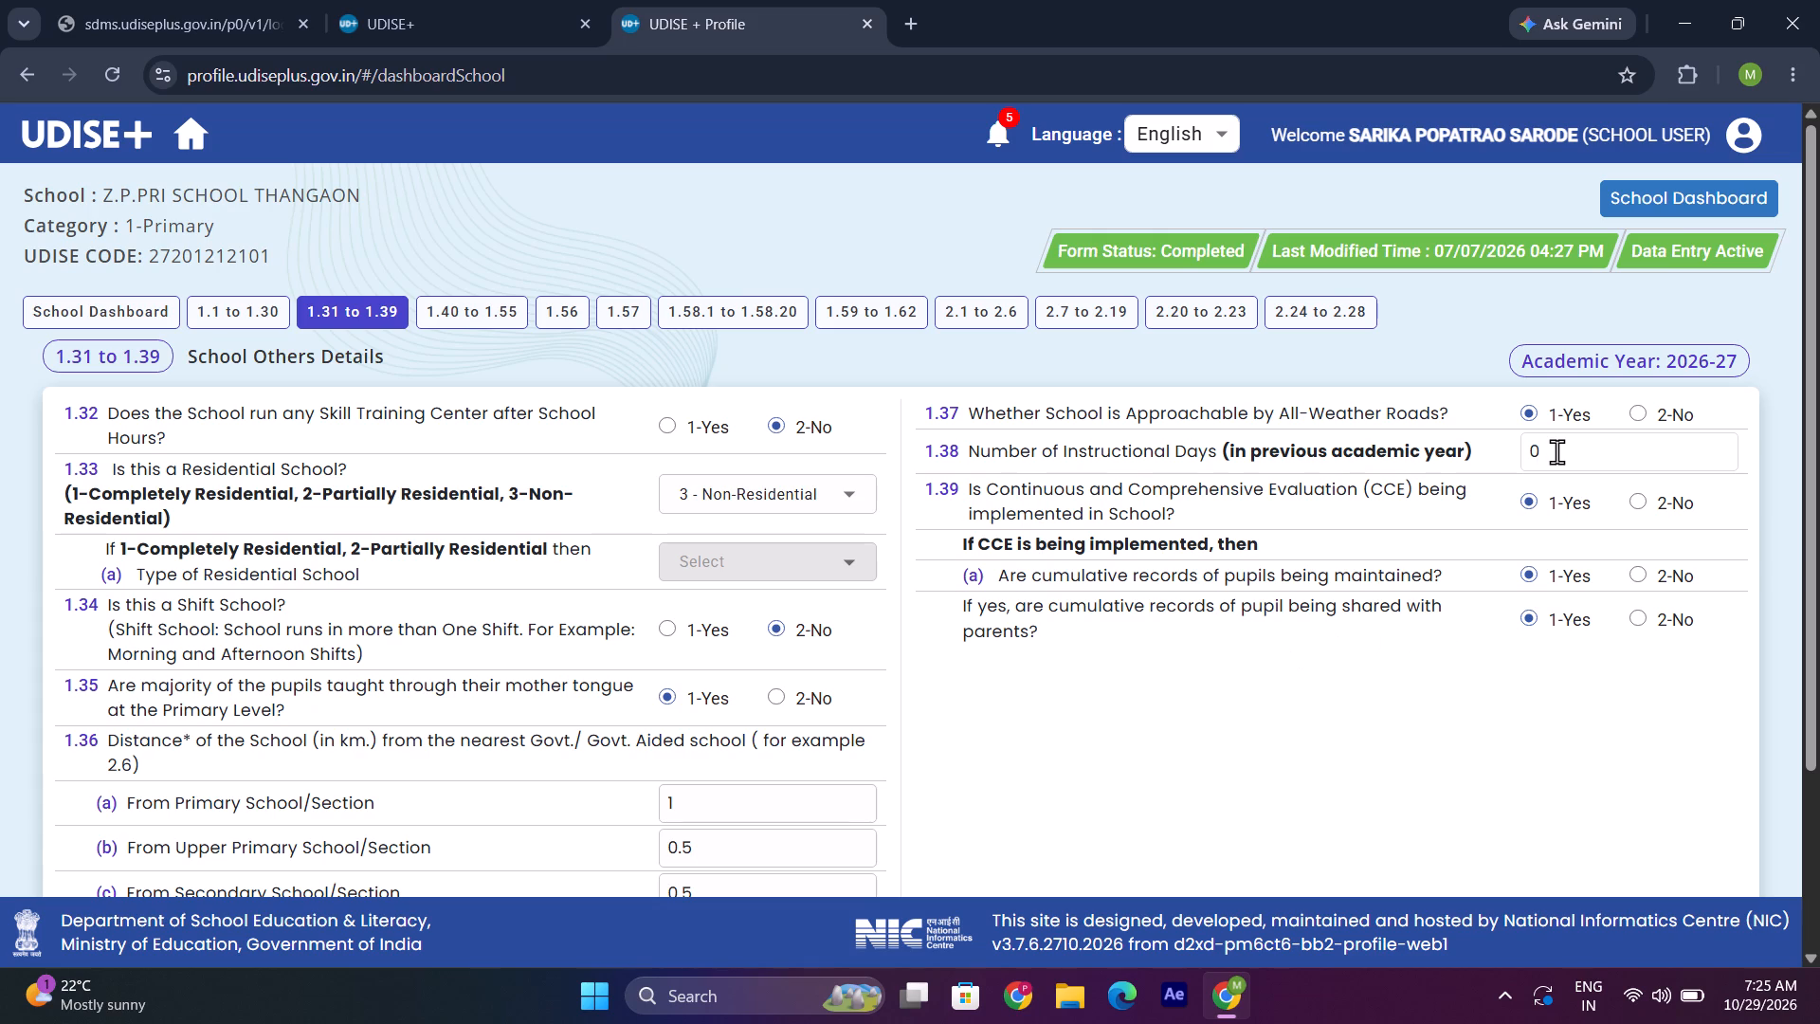
key("BackSpace")
type("235")
Save section 1.31 to 1.39 and continue to the Anganwadi, SMC/SMDC and Others section.
left_click(1312, 797)
key("Down")
key("Down")
key("Down")
key("Down")
key("Down")
key("Down")
key("Down")
key("Down")
key("Down")
key("Down")
key("Down")
key("Down")
key("Down")
key("Down")
key("Down")
key("Down")
key("Down")
key("Down")
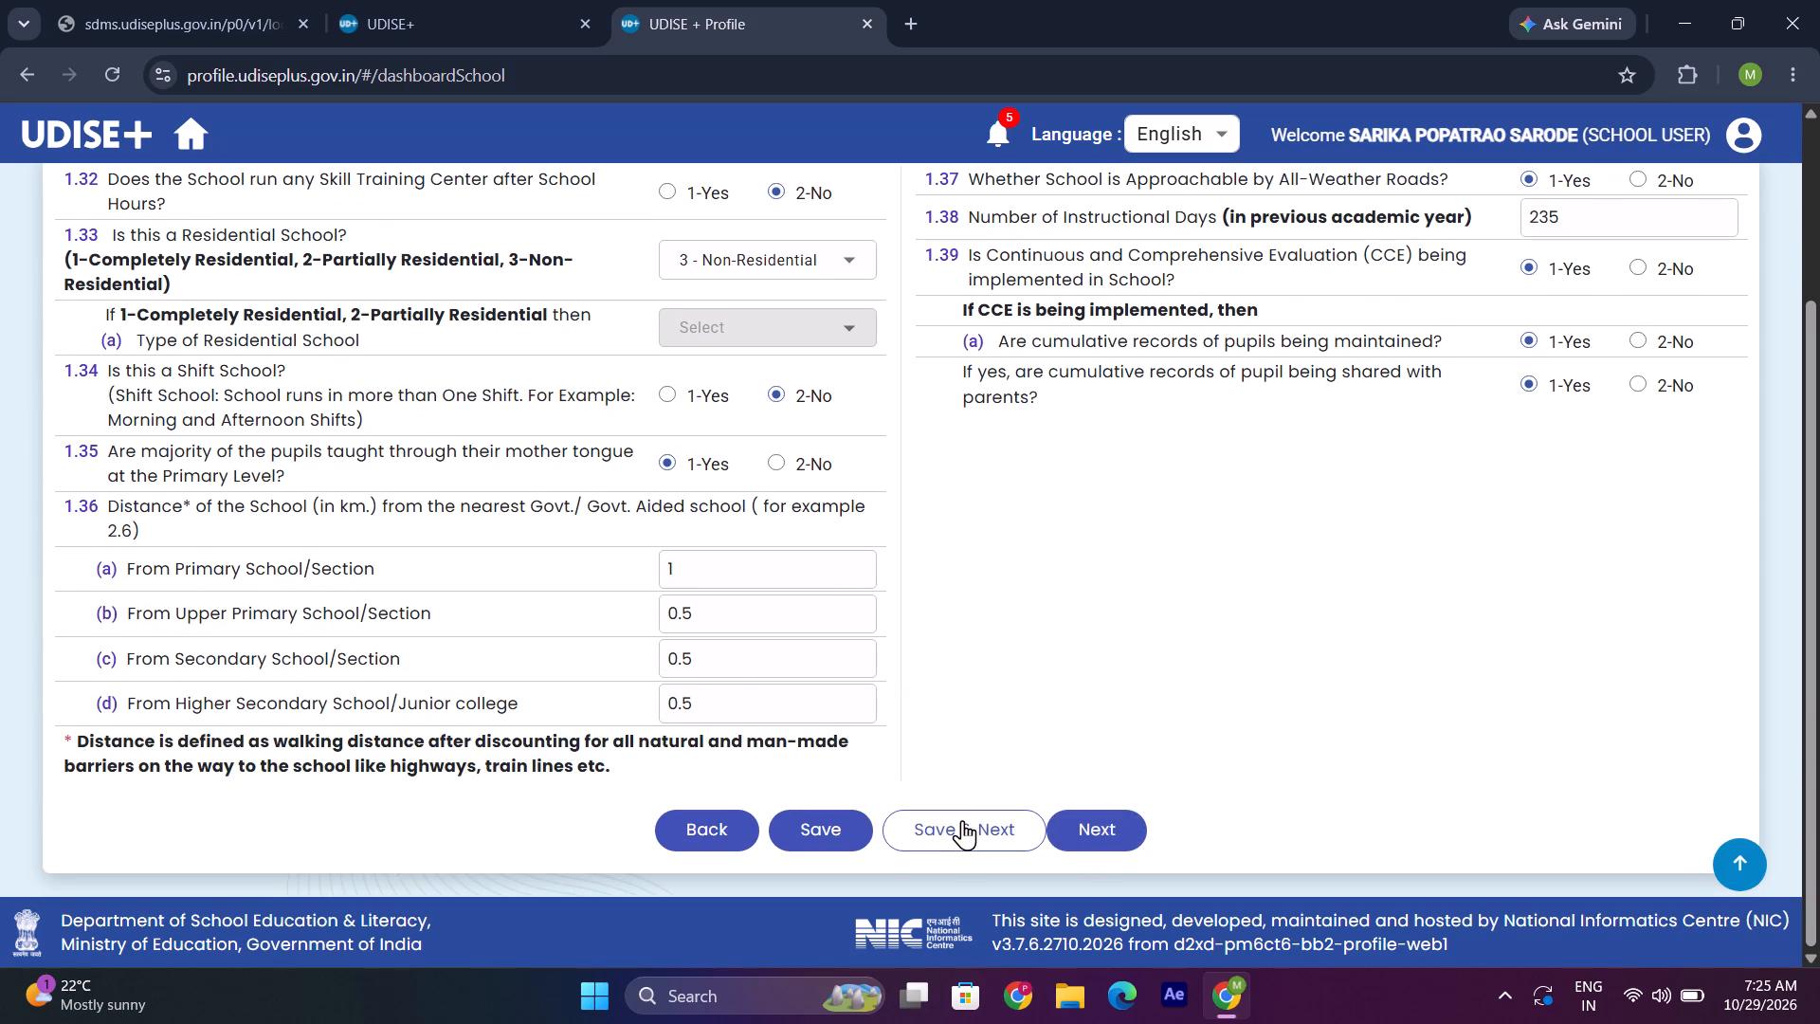
left_click(962, 820)
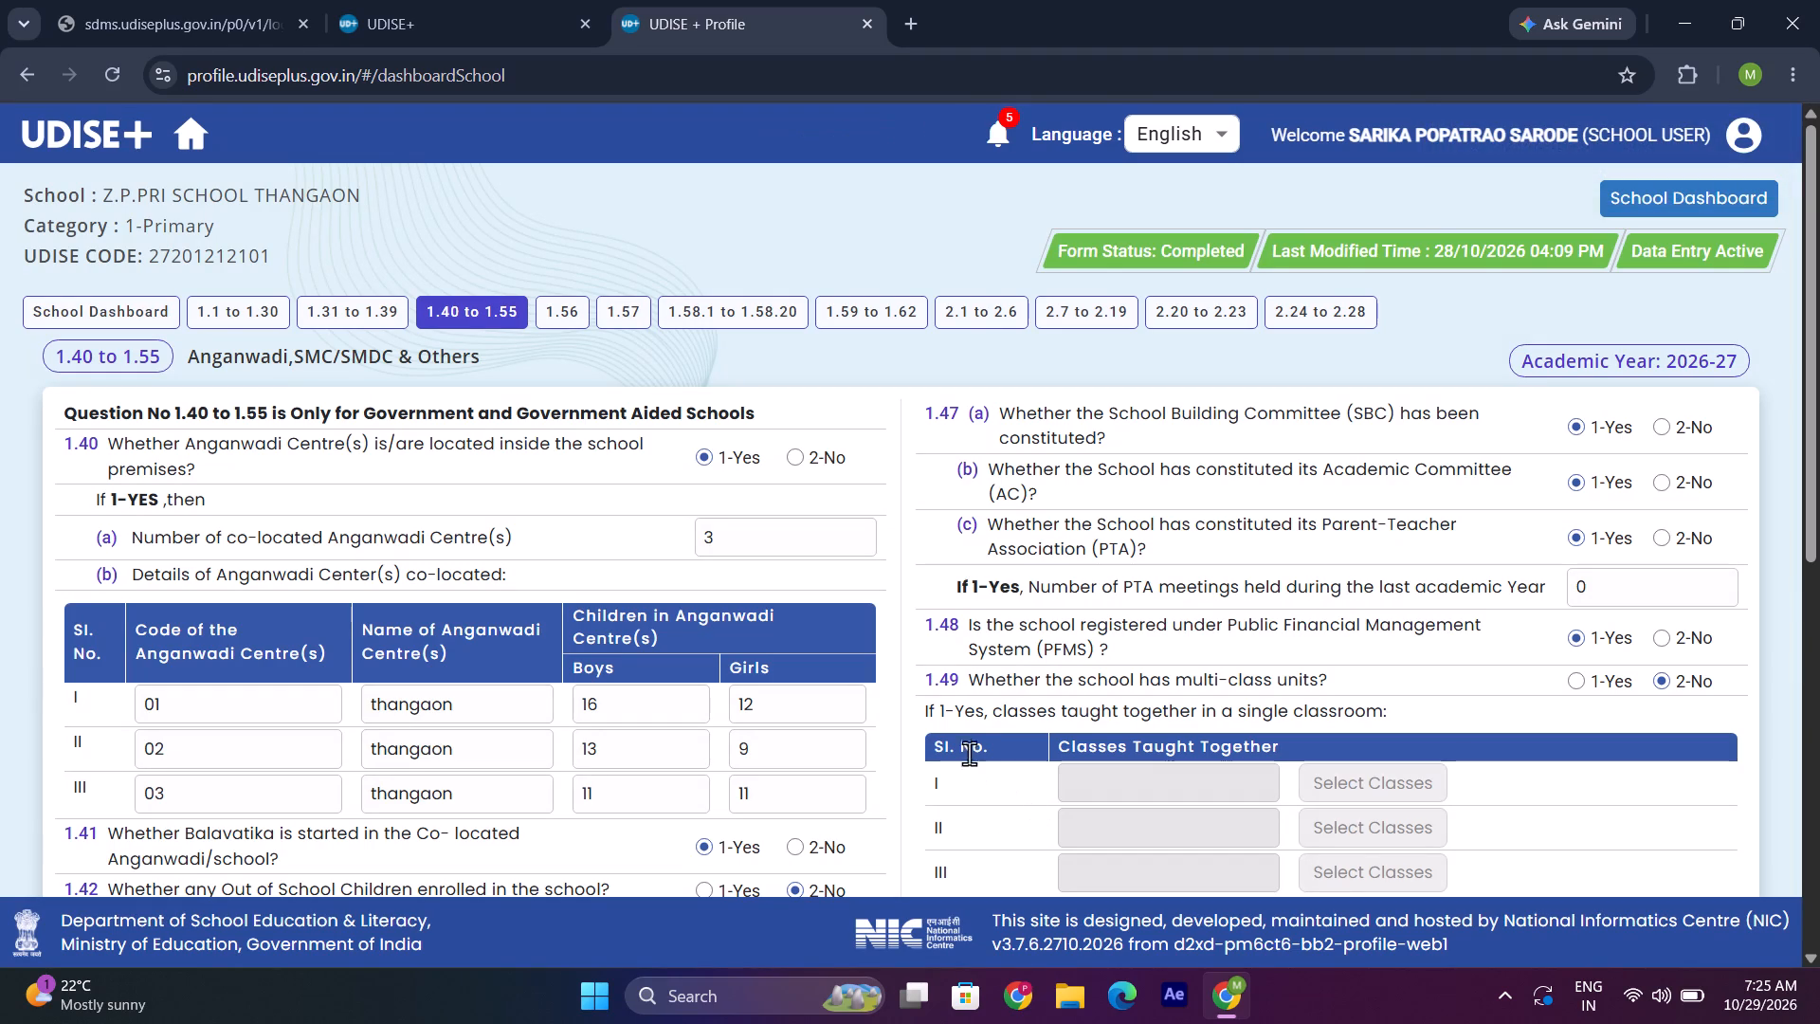
Set question 1.46 (c), the number of SMC/SDMC meetings conducted in the previous academic year, to 09.
left_click(886, 752)
key("Down")
key("Down")
key("Down")
key("Down")
key("Down")
key("Down")
key("Down")
key("Down")
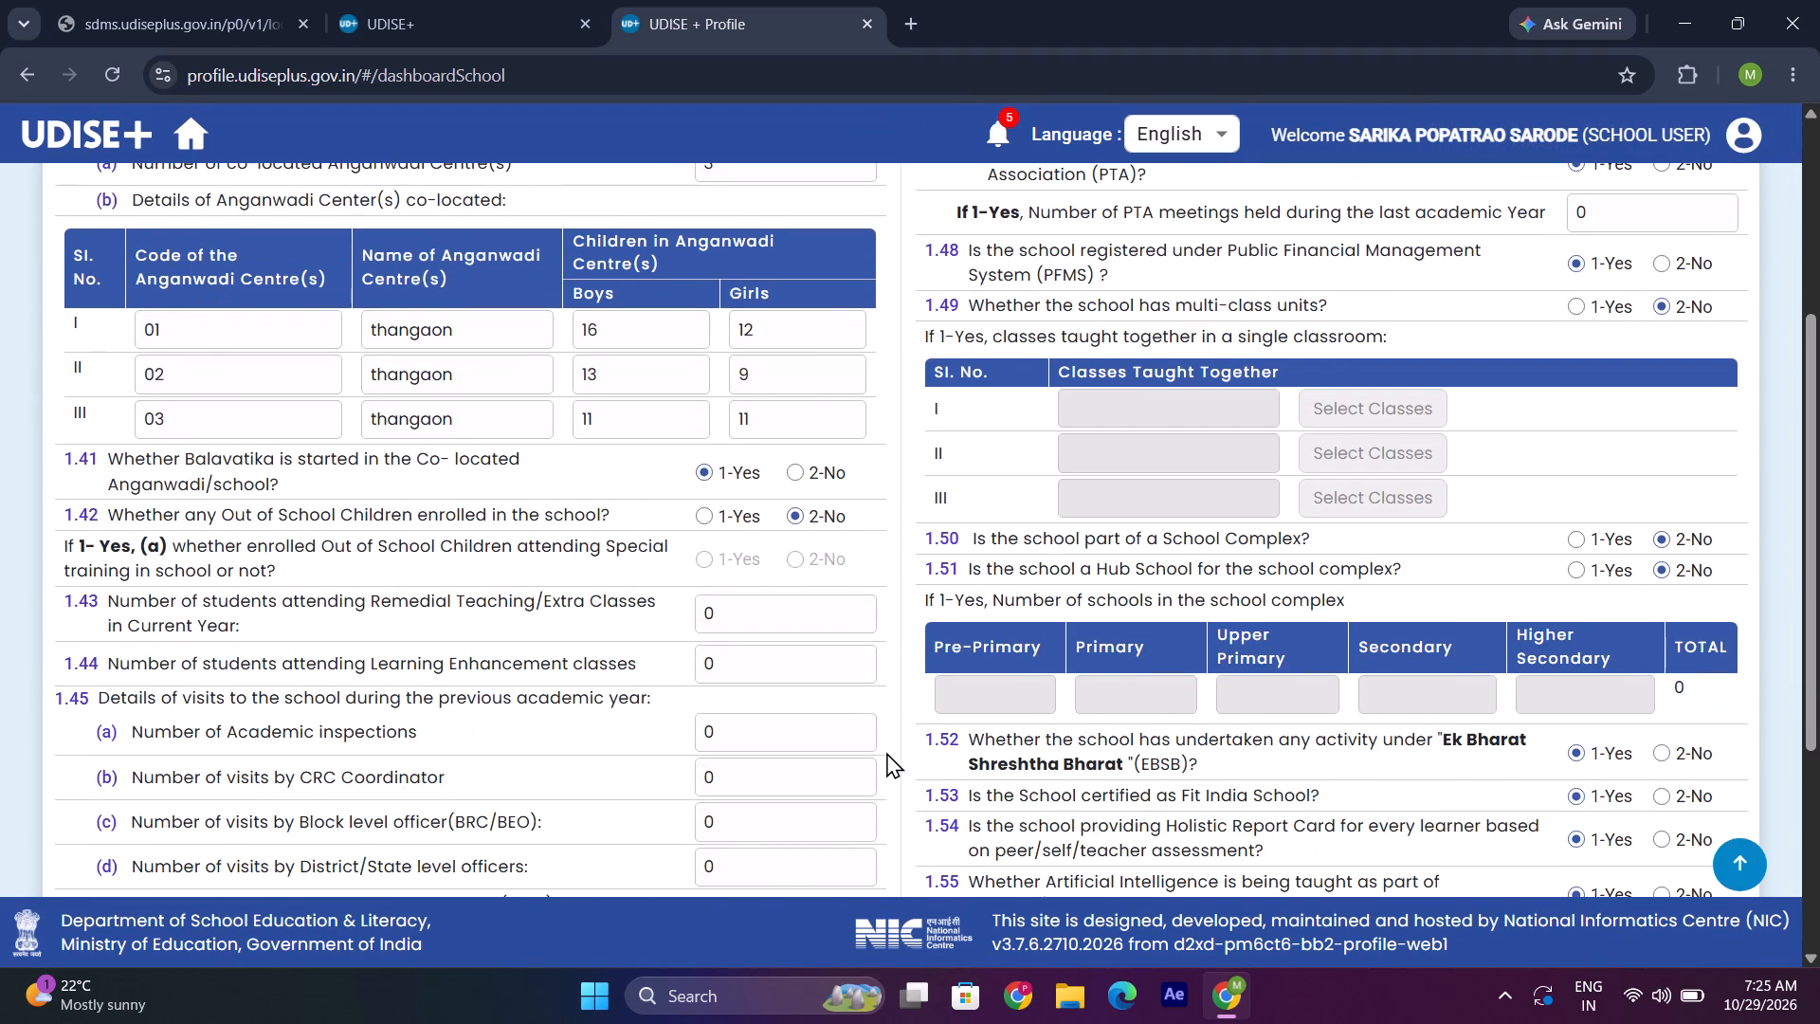
key("Down")
key("Down")
key("Down")
key("Down")
key("Down")
key("Down")
key("Down")
key("Down")
key("Down")
key("Down")
key("Down")
key("Down")
key("Down")
key("Down")
key("Down")
key("Down")
key("Down")
key("Down")
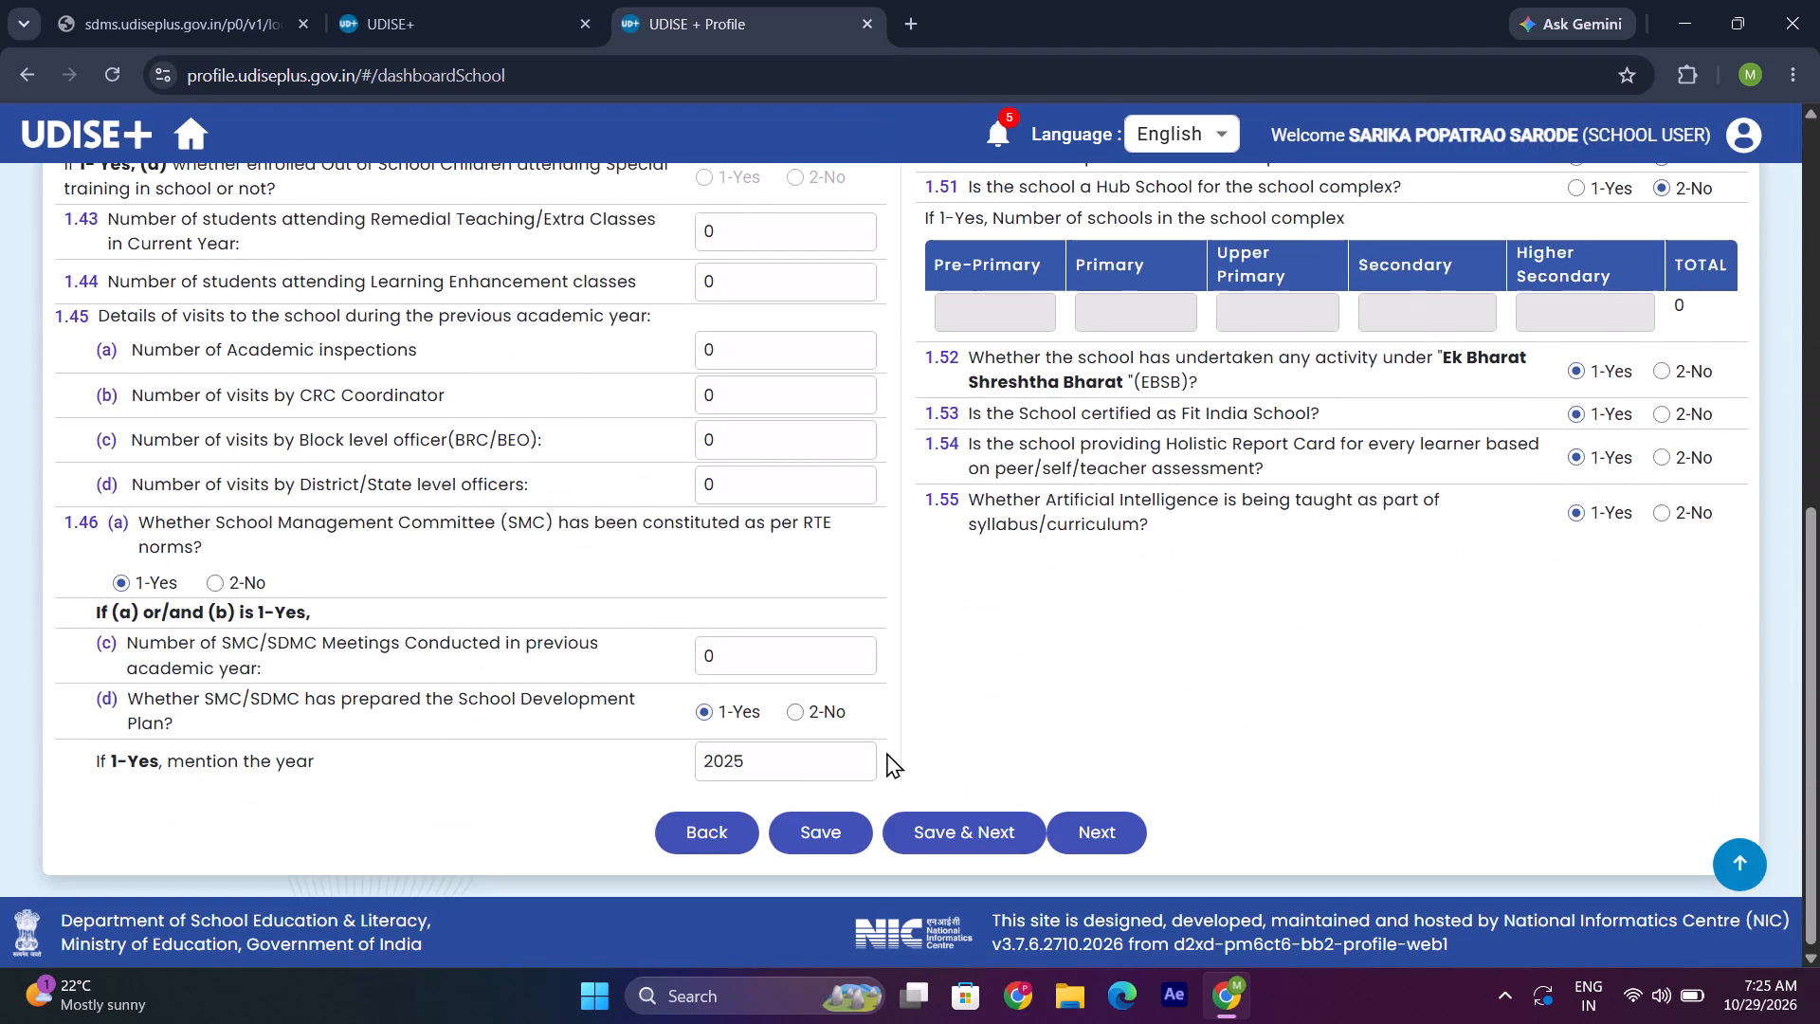
left_click(736, 646)
key("BackSpace")
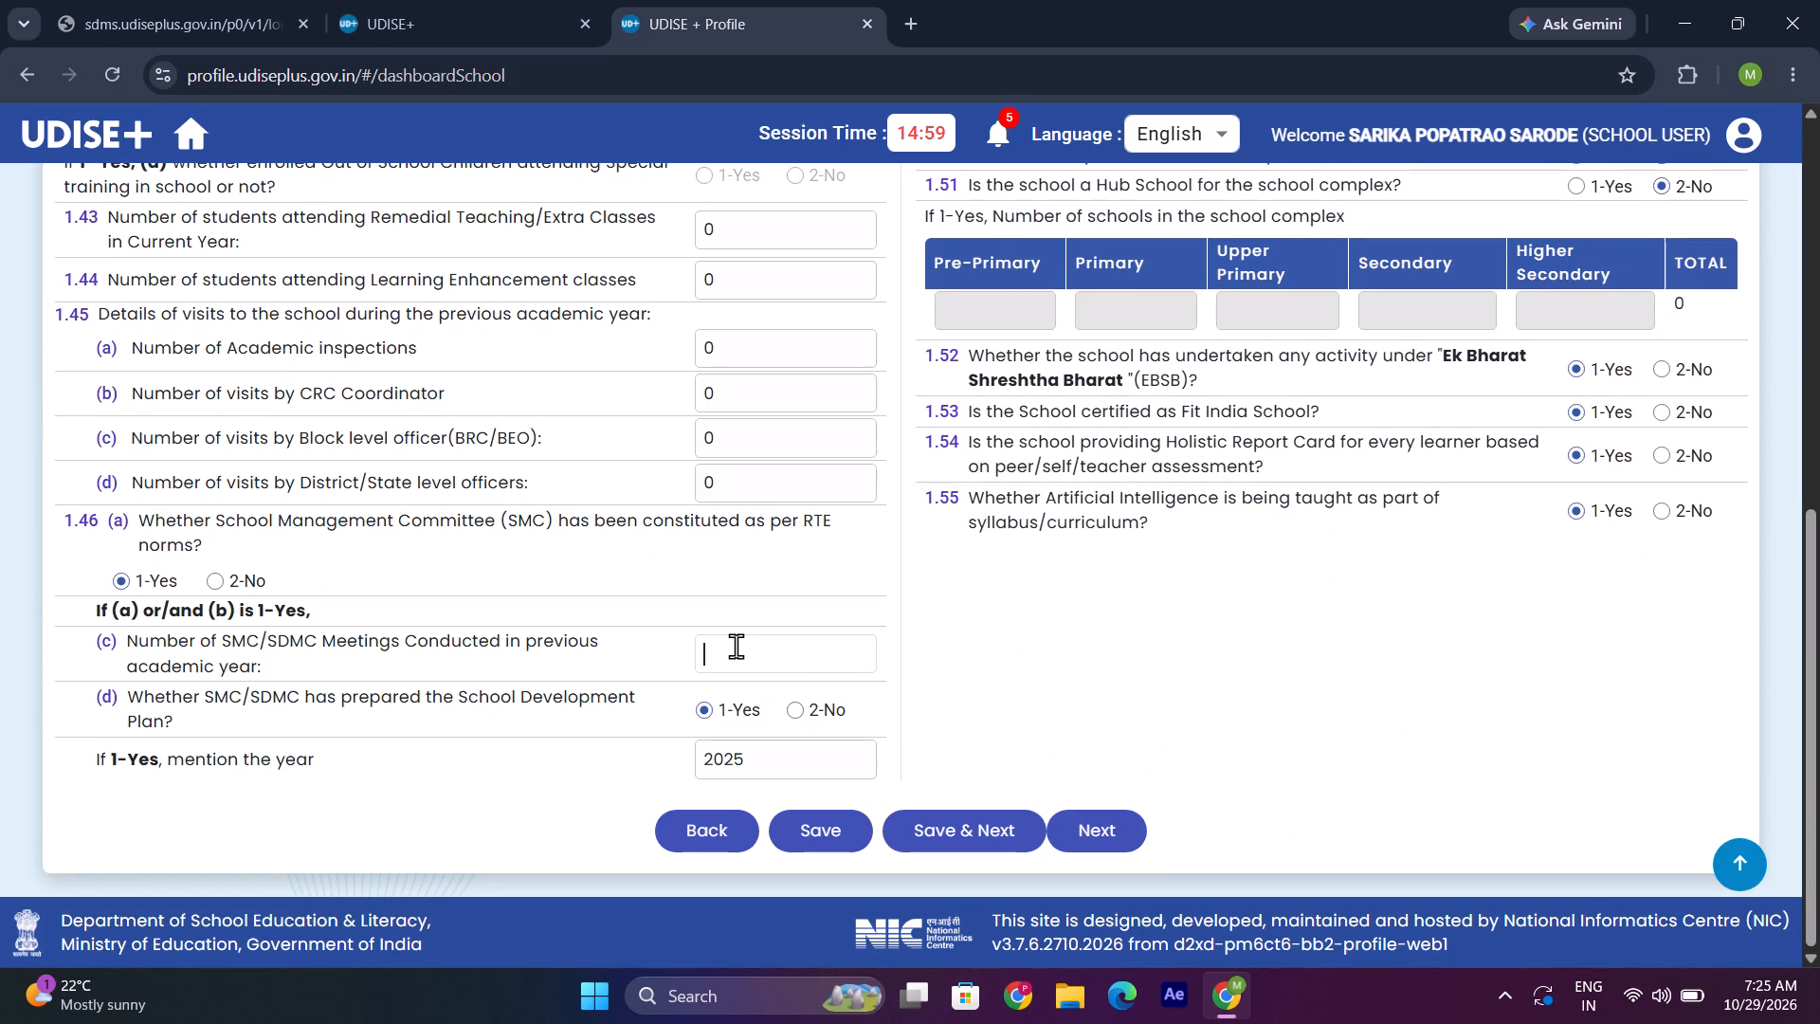
type("09")
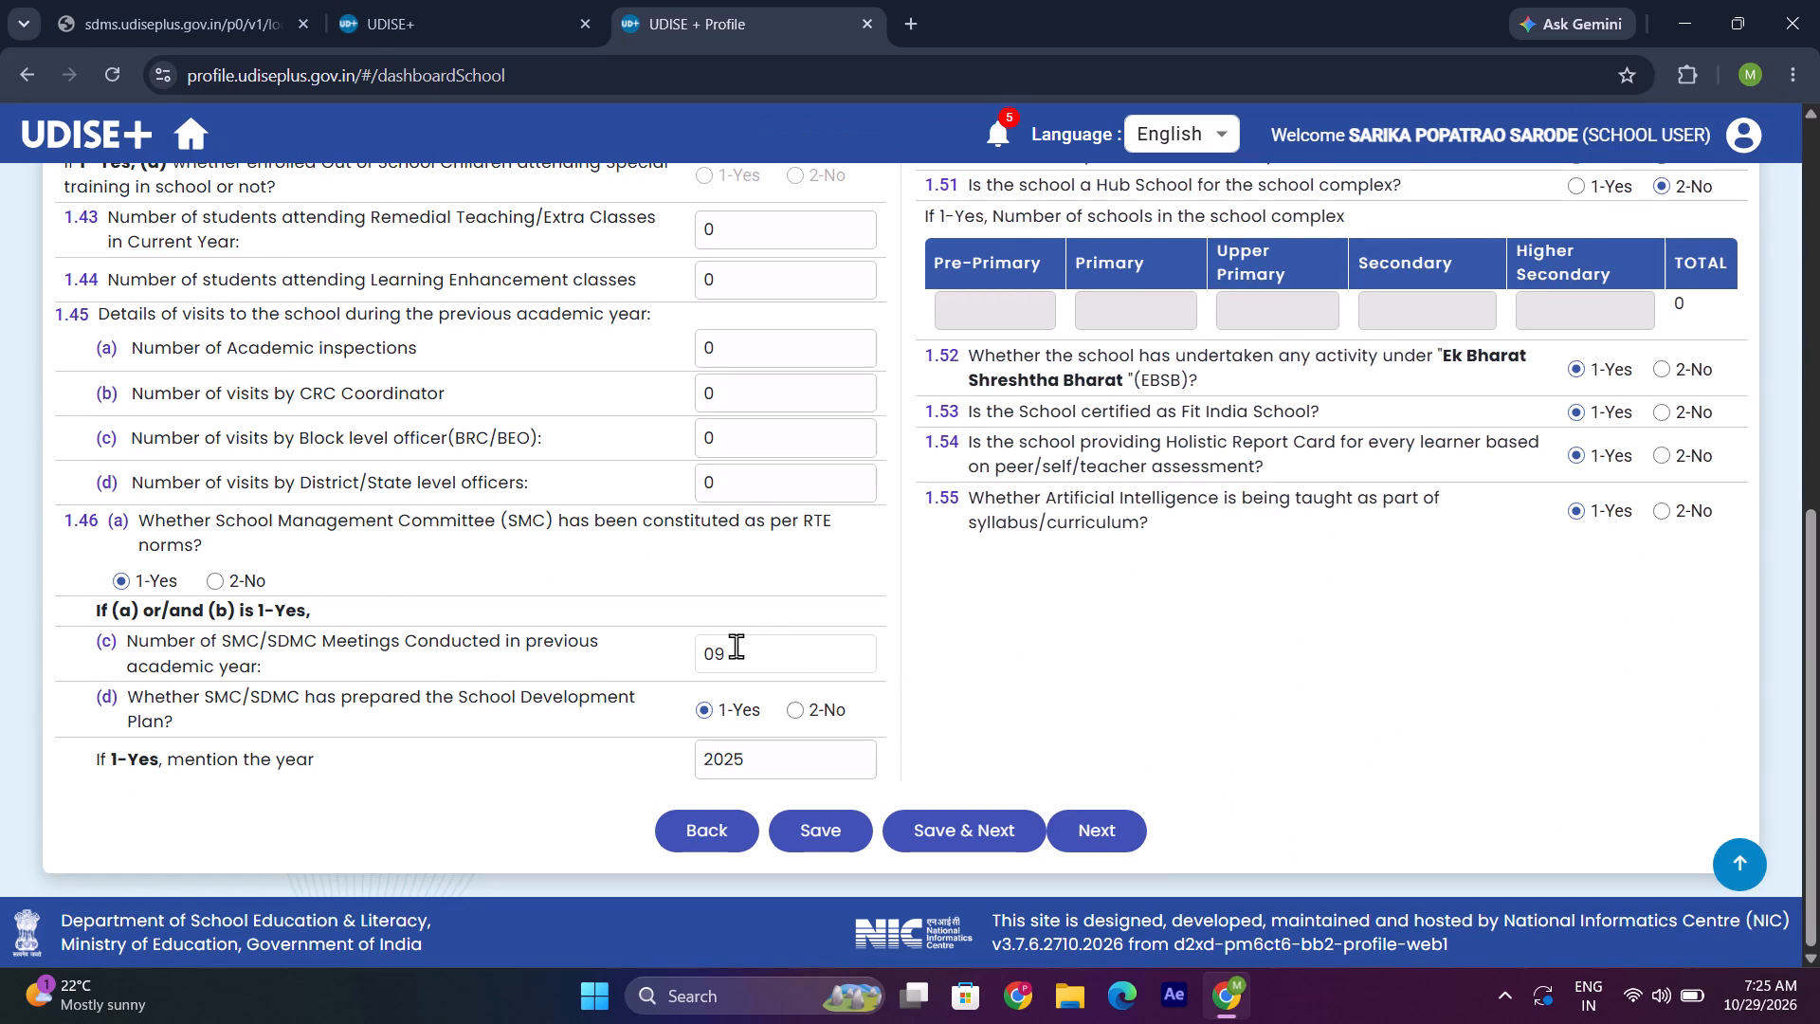
Set the School Development Plan year under question 1.46 (d) to 2026.
left_click(755, 761)
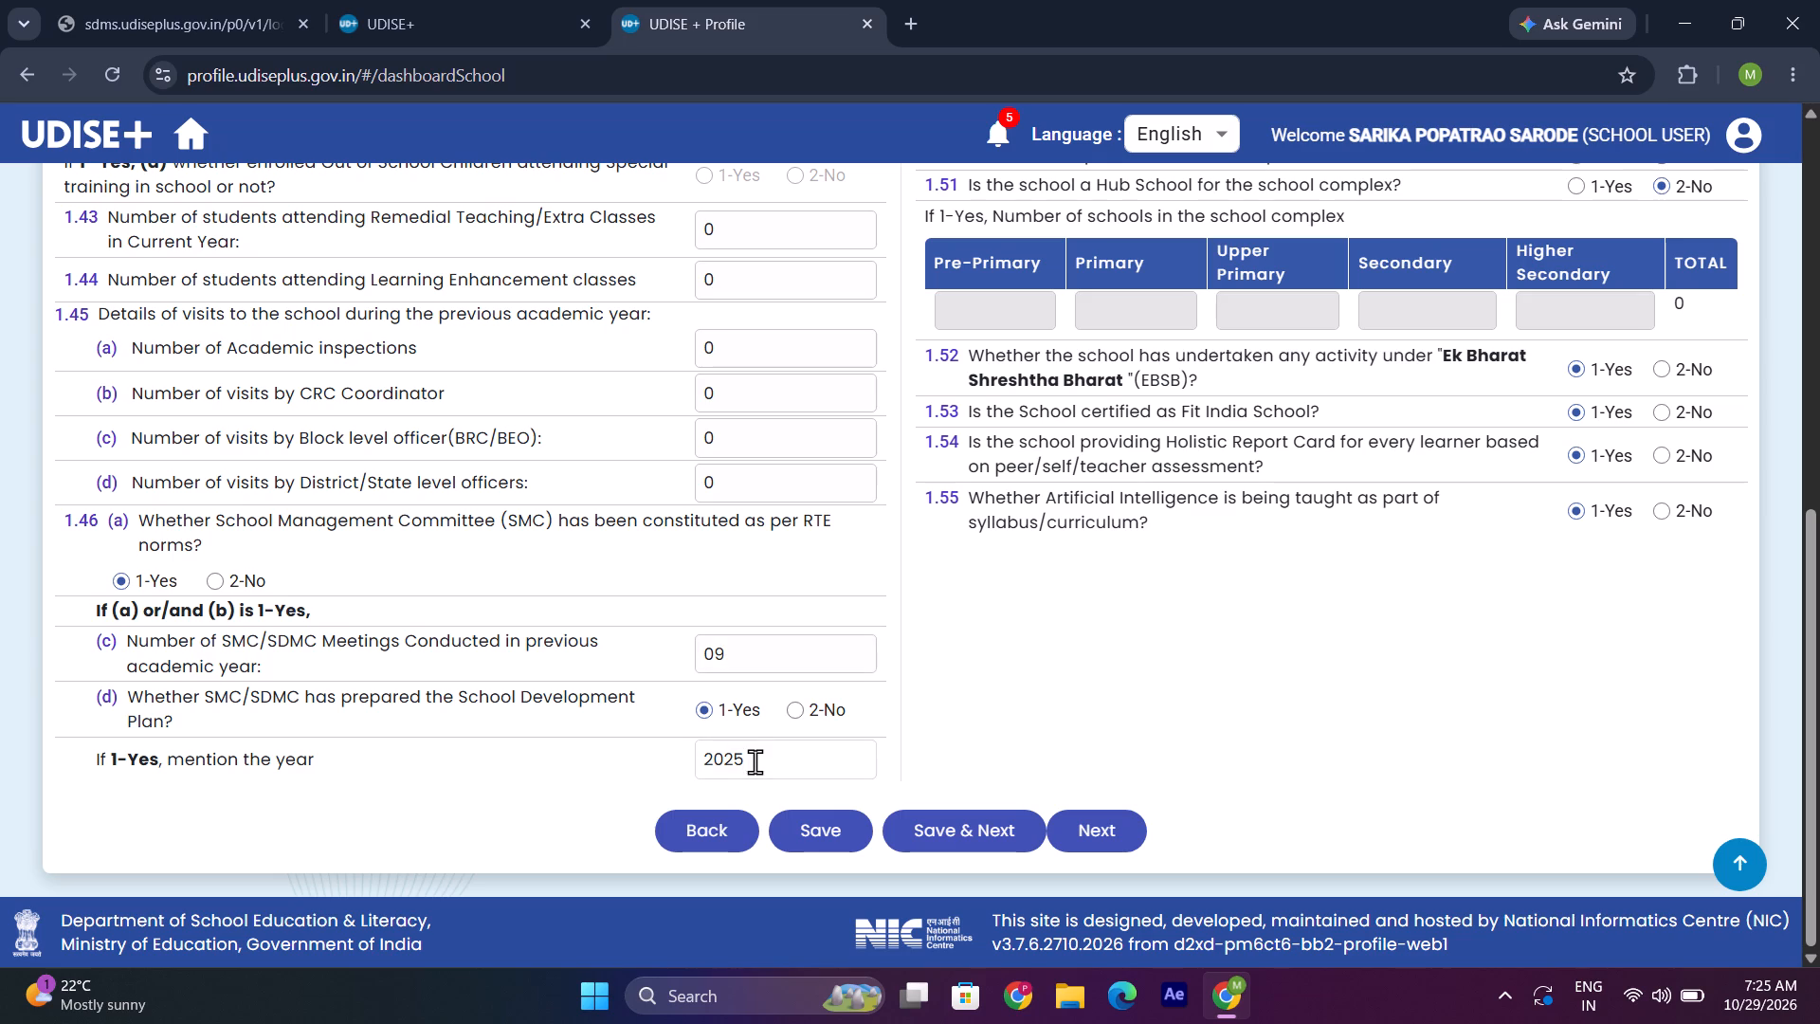
key("BackSpace")
key("6")
Set the number of PTA meetings held during the last academic year under question 1.47 (c) to 4.
left_click(1293, 701)
key("Up")
key("Up")
key("Up")
key("Up")
key("Up")
key("Up")
key("Up")
key("Up")
key("Up")
key("Up")
key("Up")
key("Up")
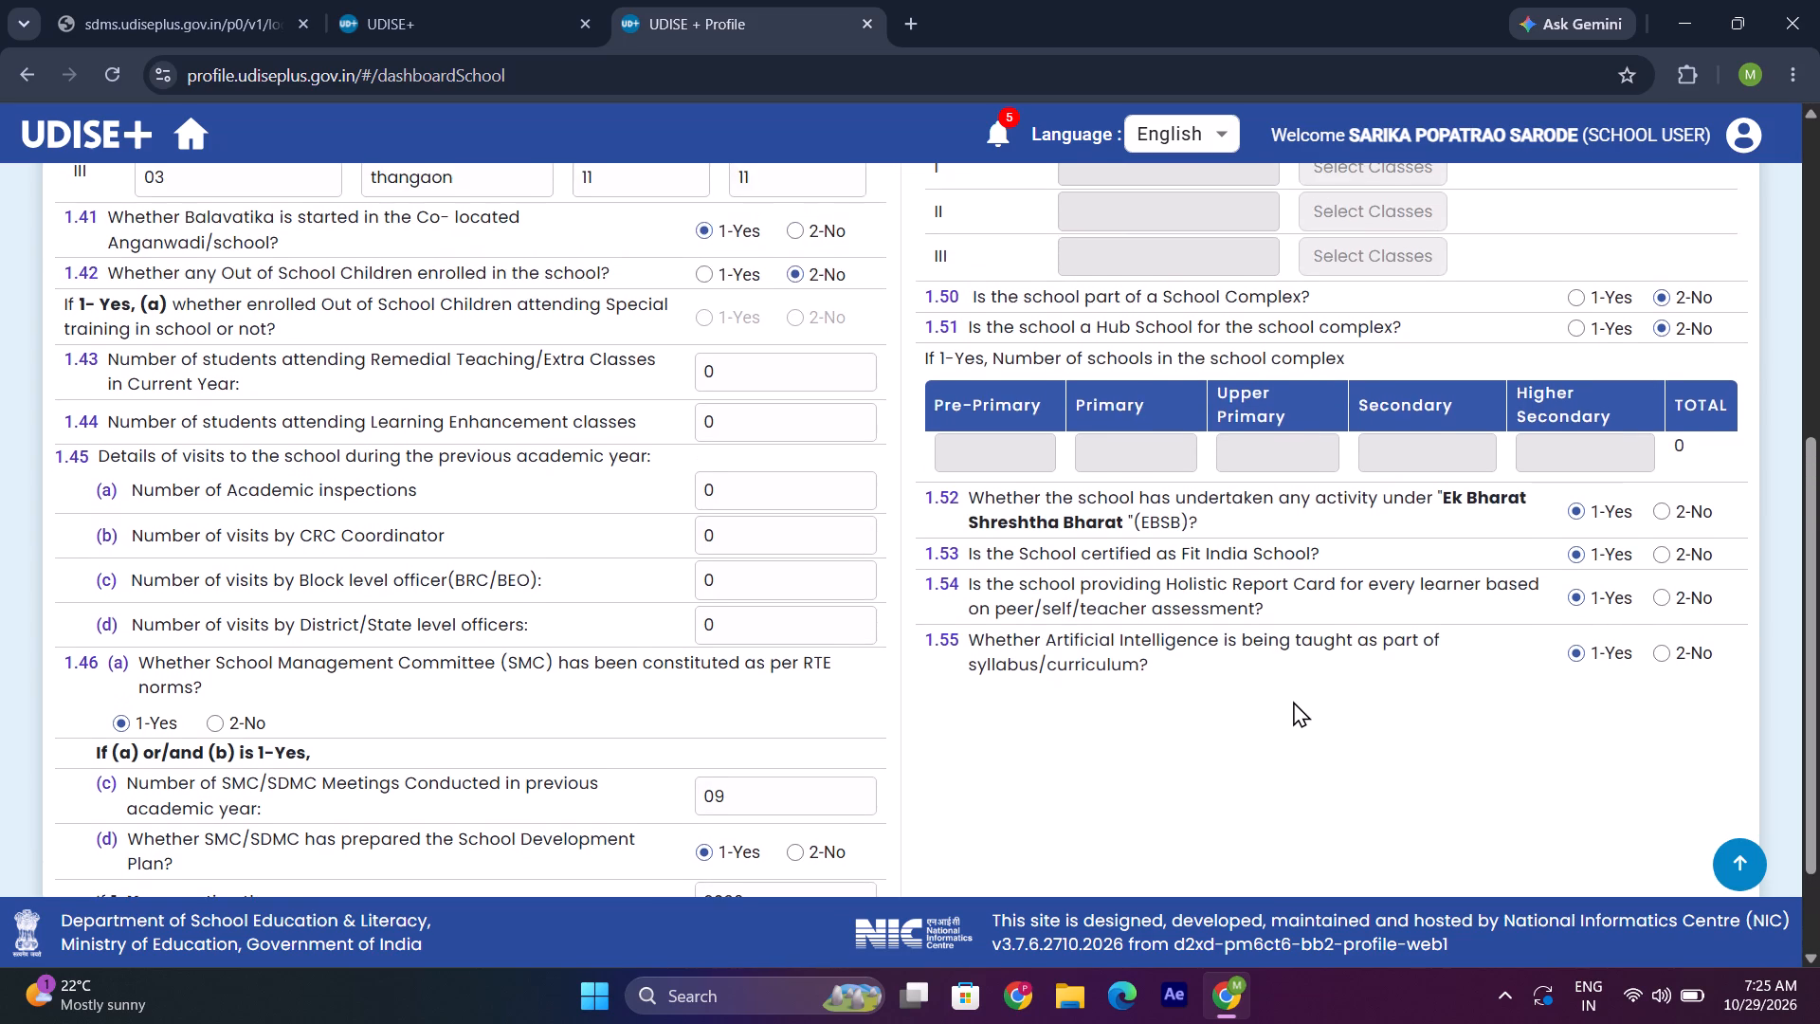
key("Up")
key("Up")
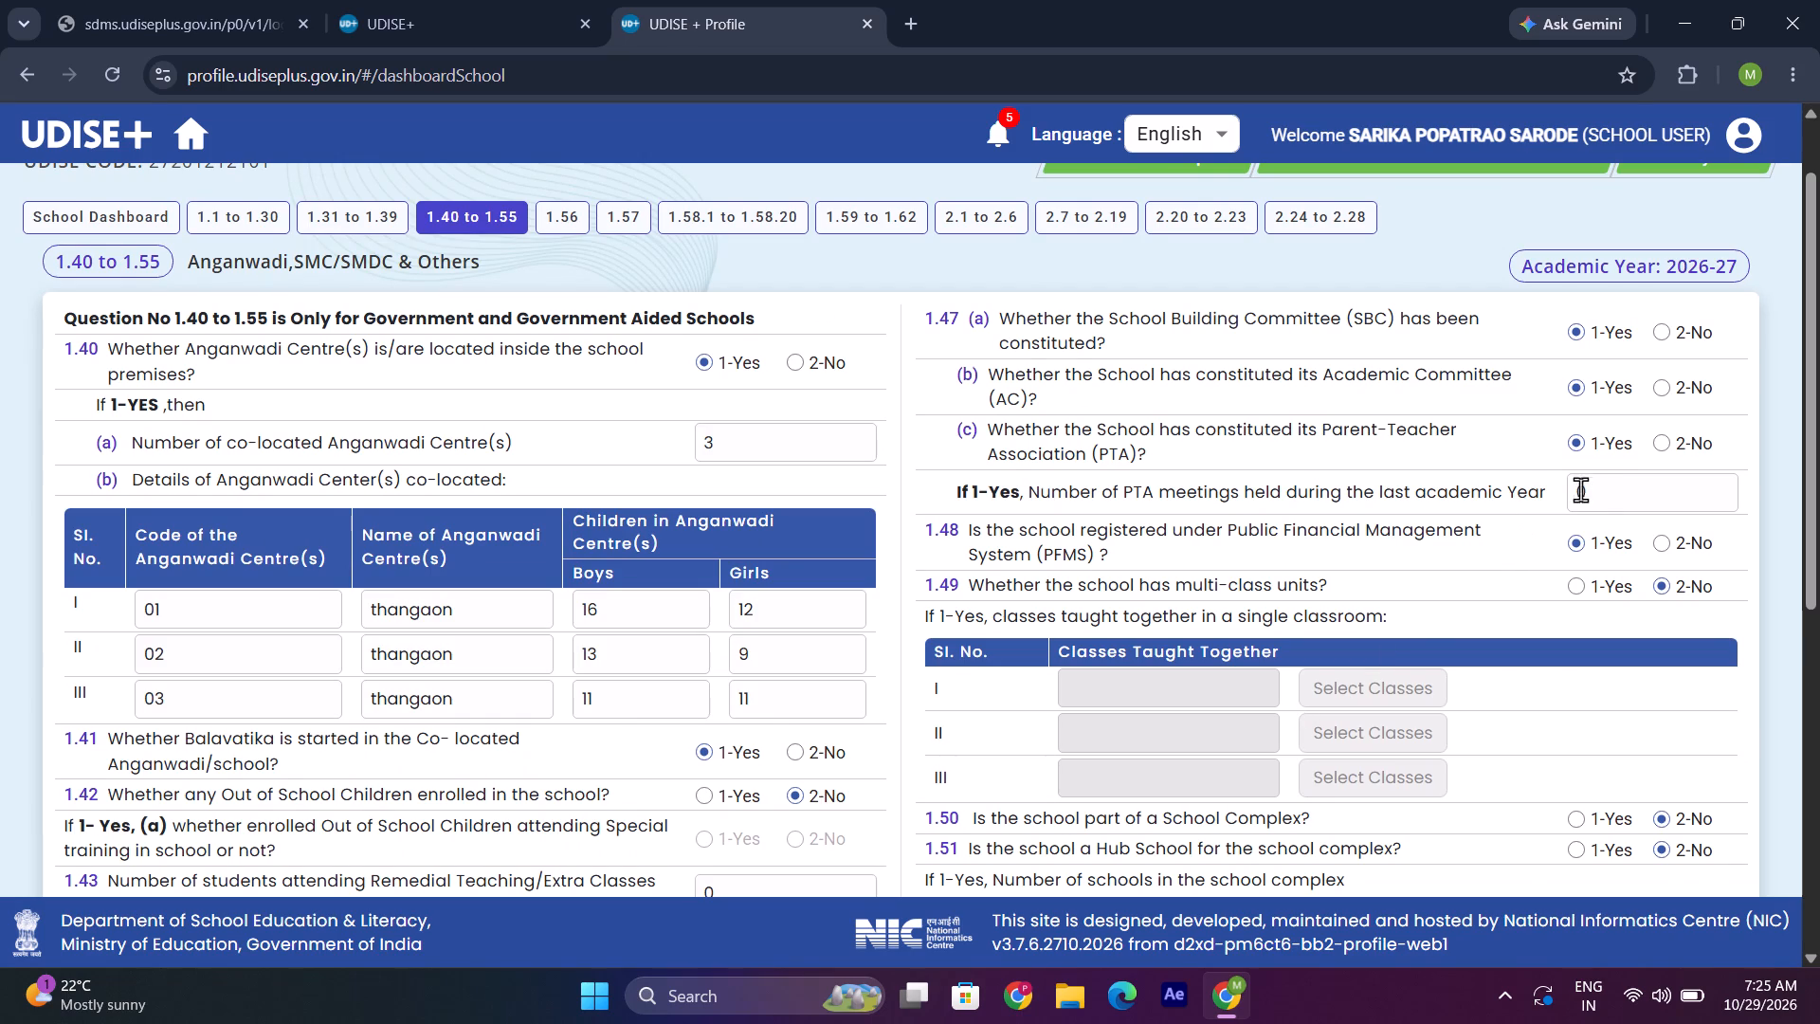
left_click(1604, 483)
key("BackSpace")
key("4")
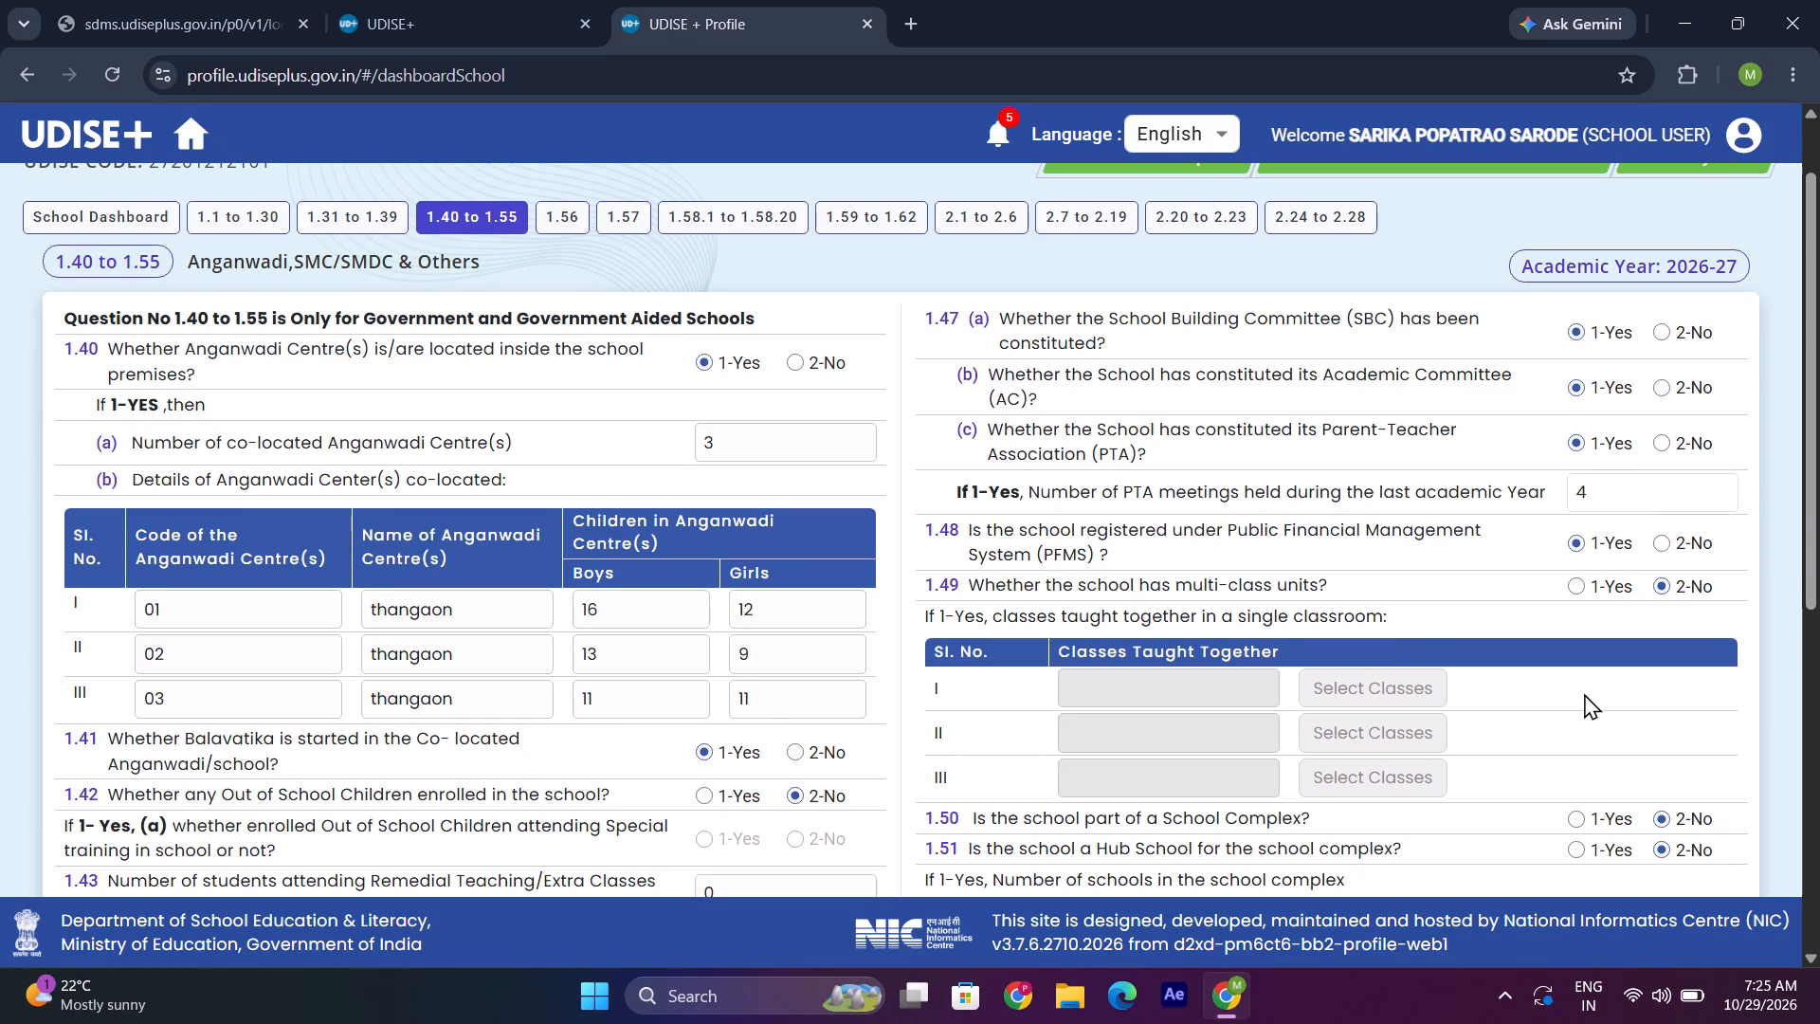
left_click(1573, 703)
Save section 1.40 to 1.55 with its remaining answers as they are and continue to section 1.56.
key("Down")
key("Down")
key("Down")
key("Down")
key("Down")
key("Down")
key("Down")
key("Down")
key("Down")
key("Down")
key("Down")
key("Down")
key("Down")
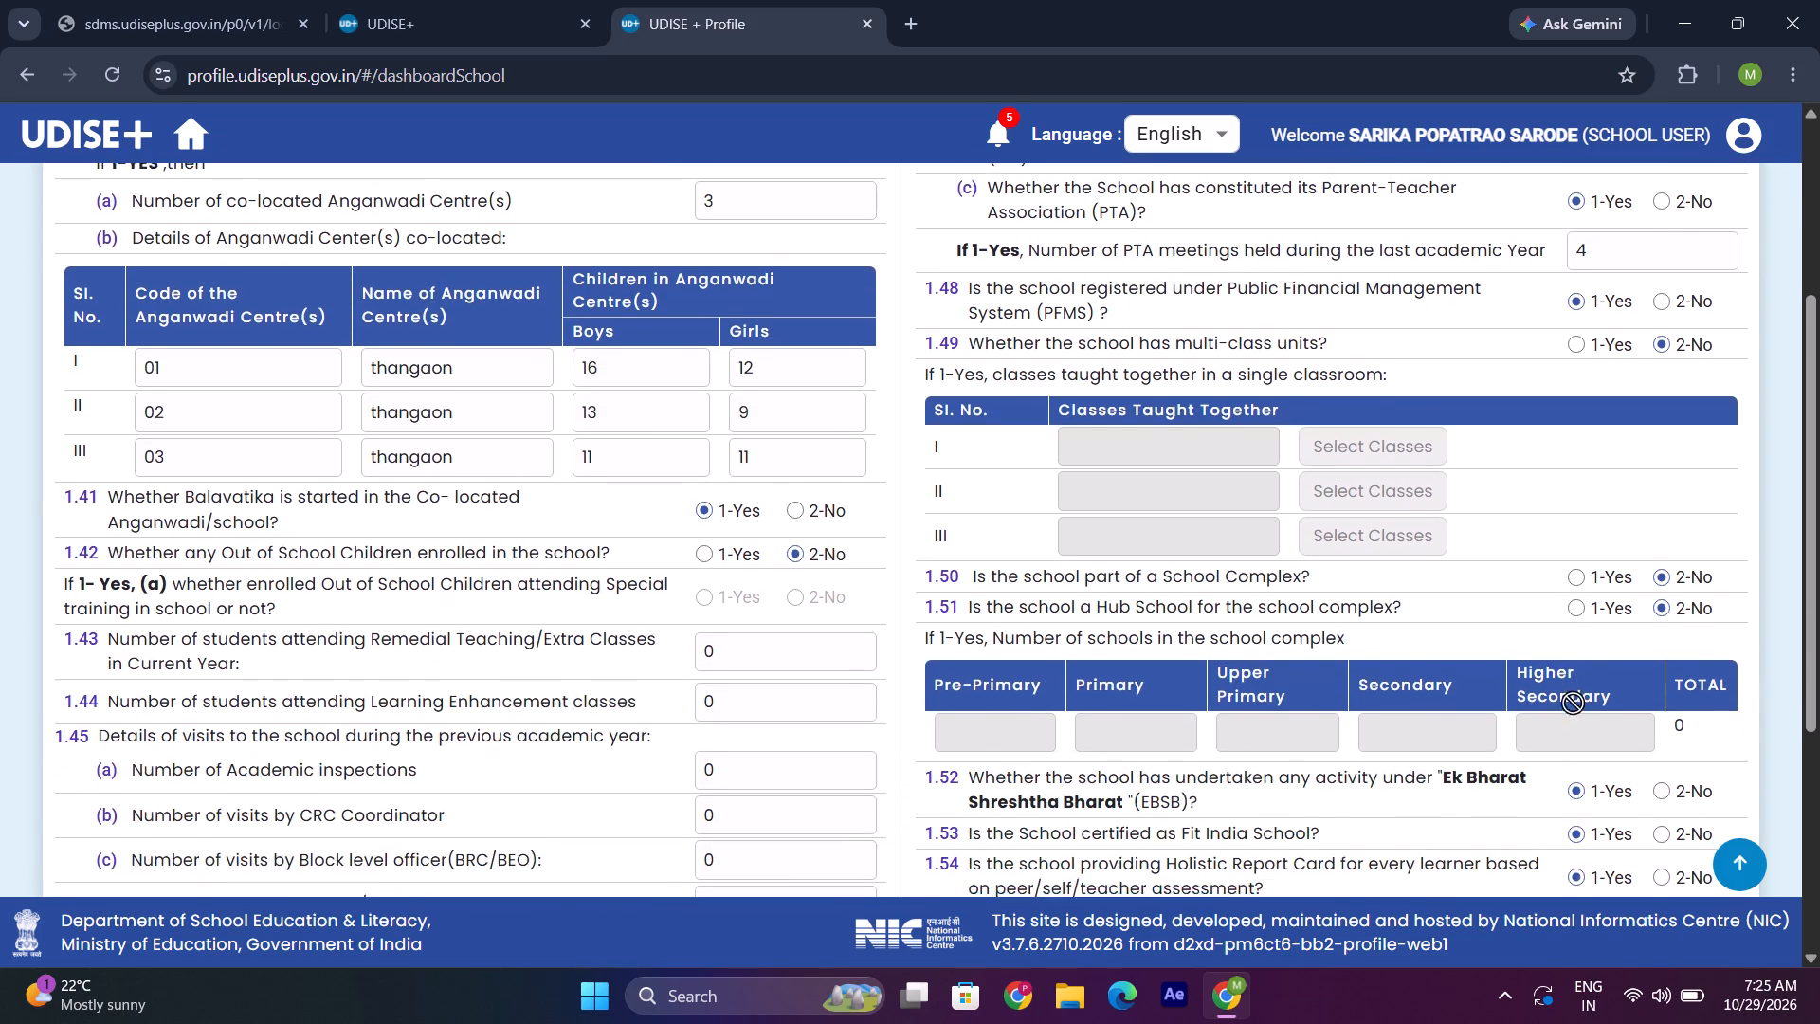
key("Down")
key("Down")
key("Down")
key("Down")
key("Down")
key("Down")
key("Down")
key("Down")
key("Down")
key("Down")
key("Down")
key("Down")
key("Down")
key("Down")
key("Down")
key("Down")
key("Down")
key("Down")
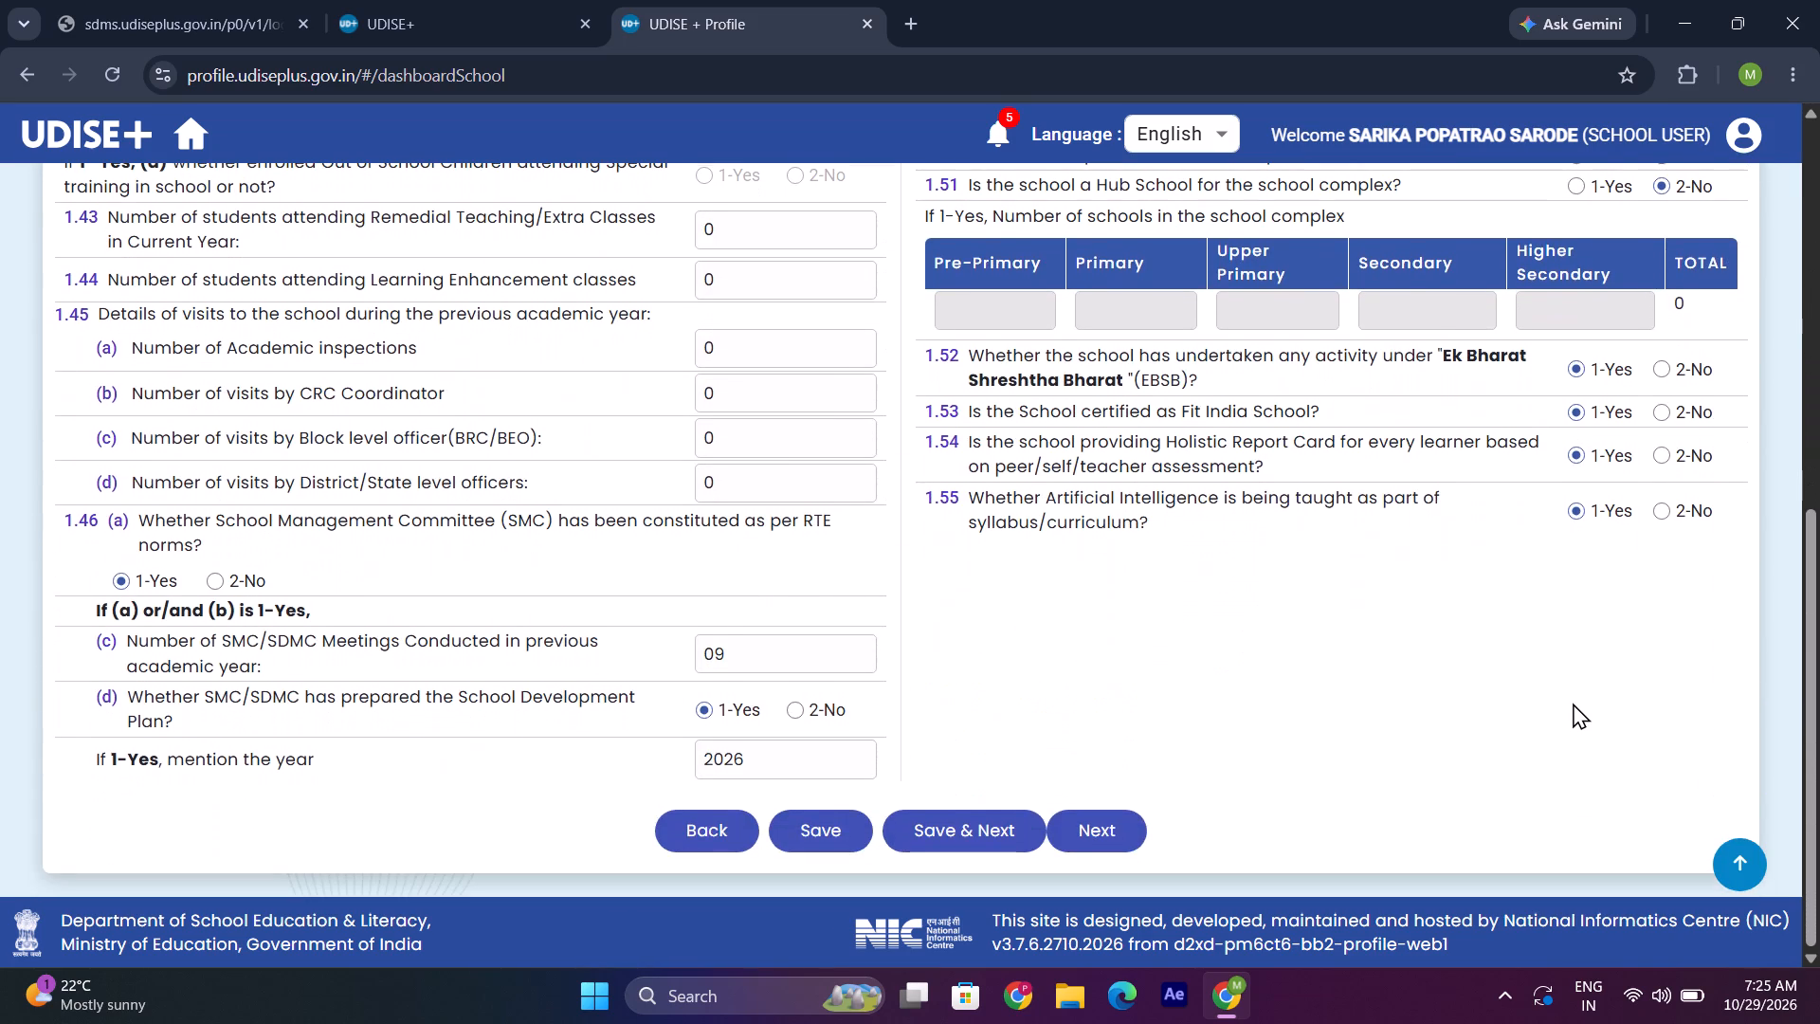
left_click(967, 832)
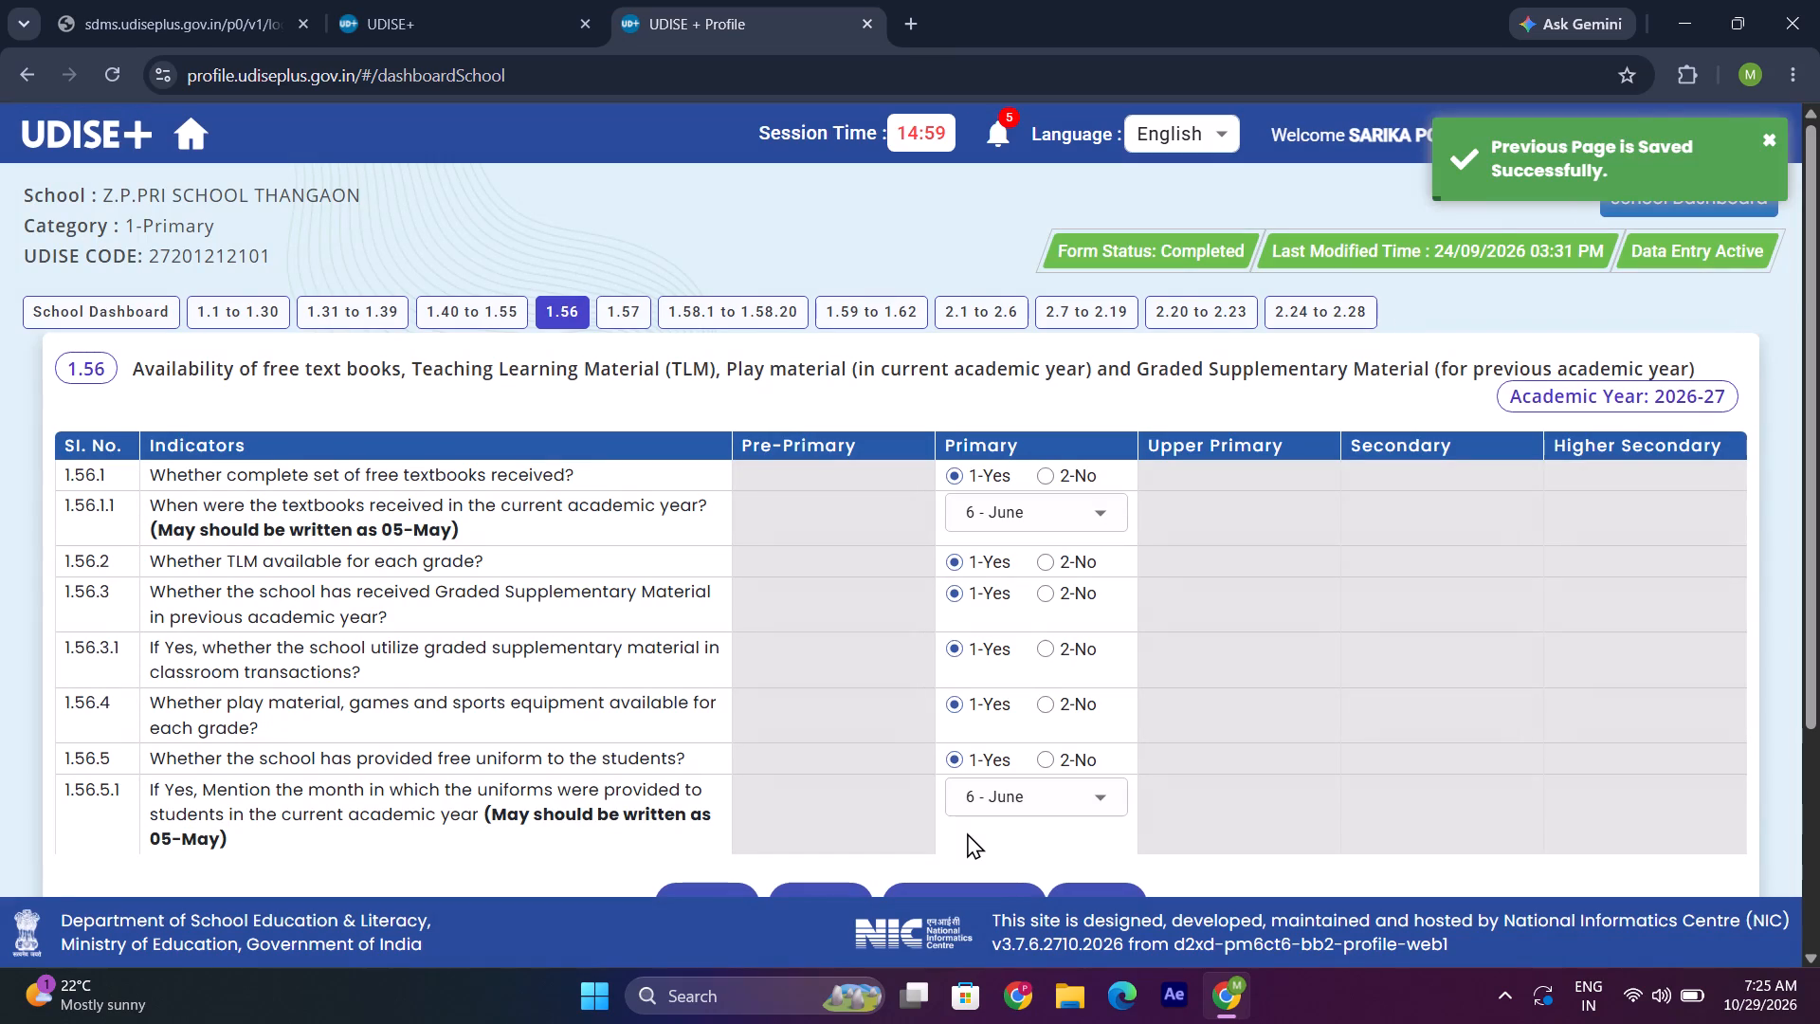
Go through section 1.56 on free textbooks and teaching material and continue to section 1.57.
left_click(1272, 808)
key("Down")
key("Down")
key("Down")
key("Down")
key("Down")
key("Down")
key("Down")
key("Down")
key("Down")
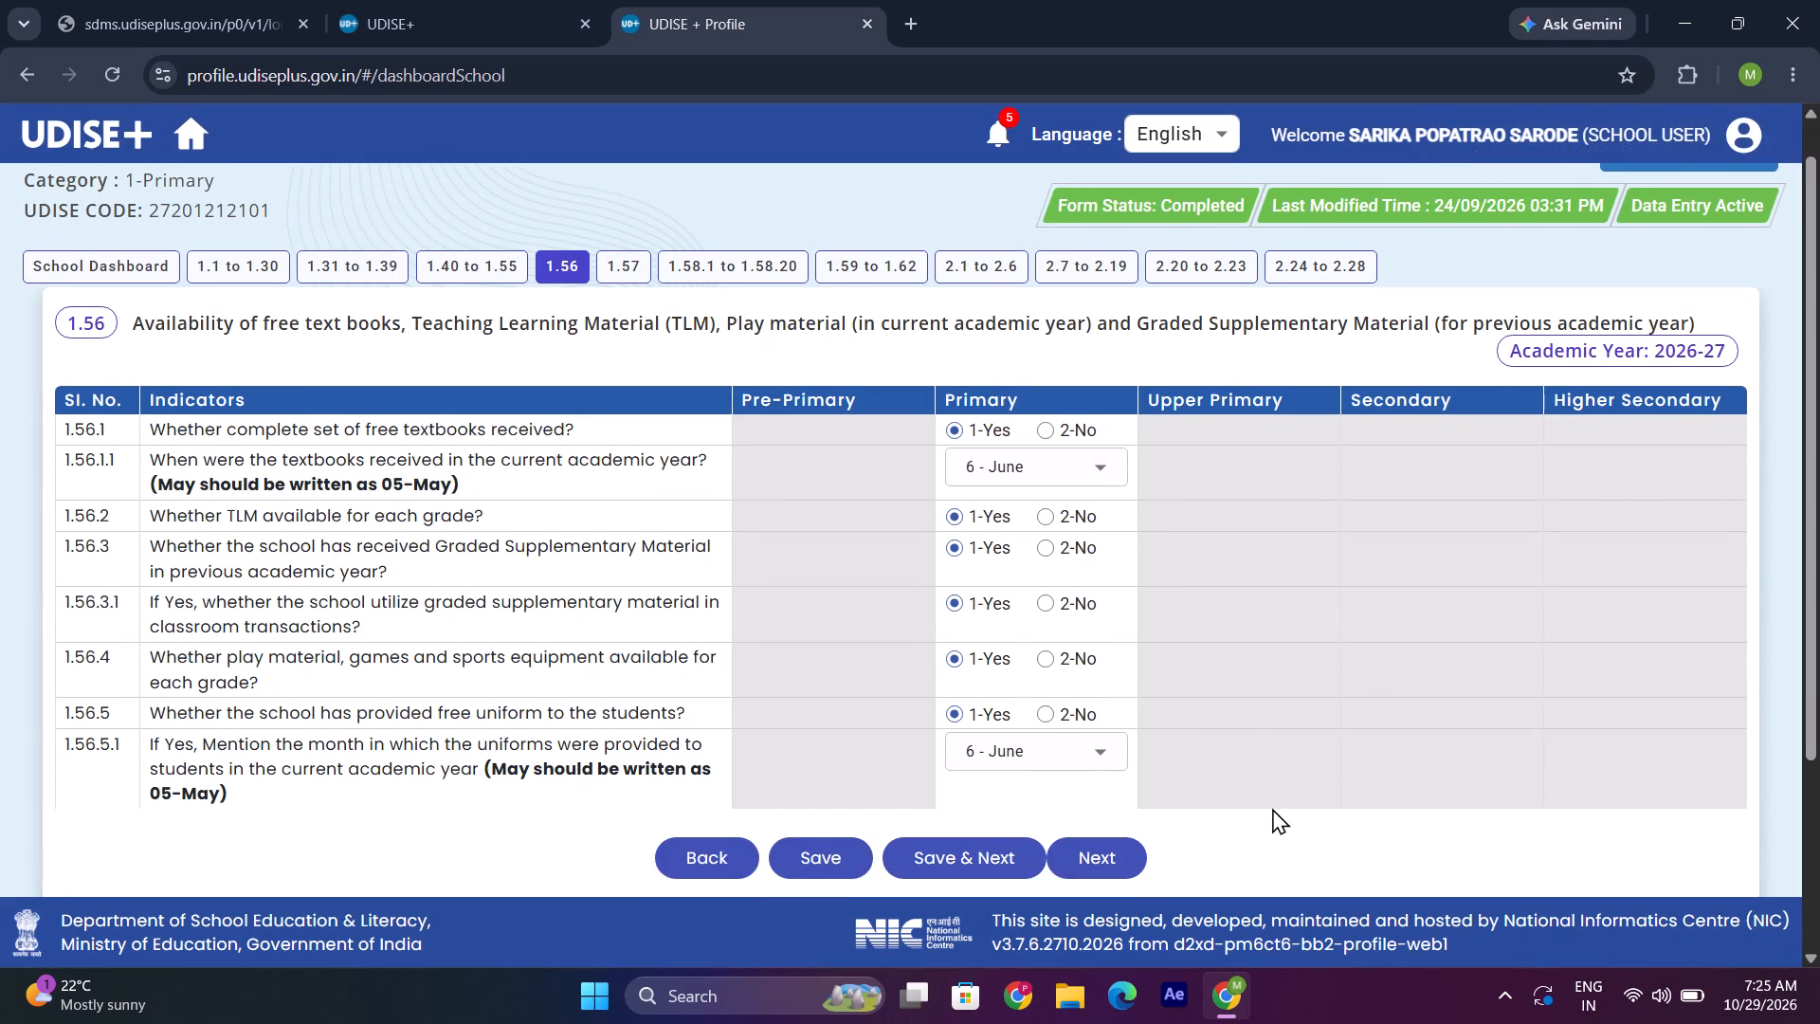
left_click(992, 595)
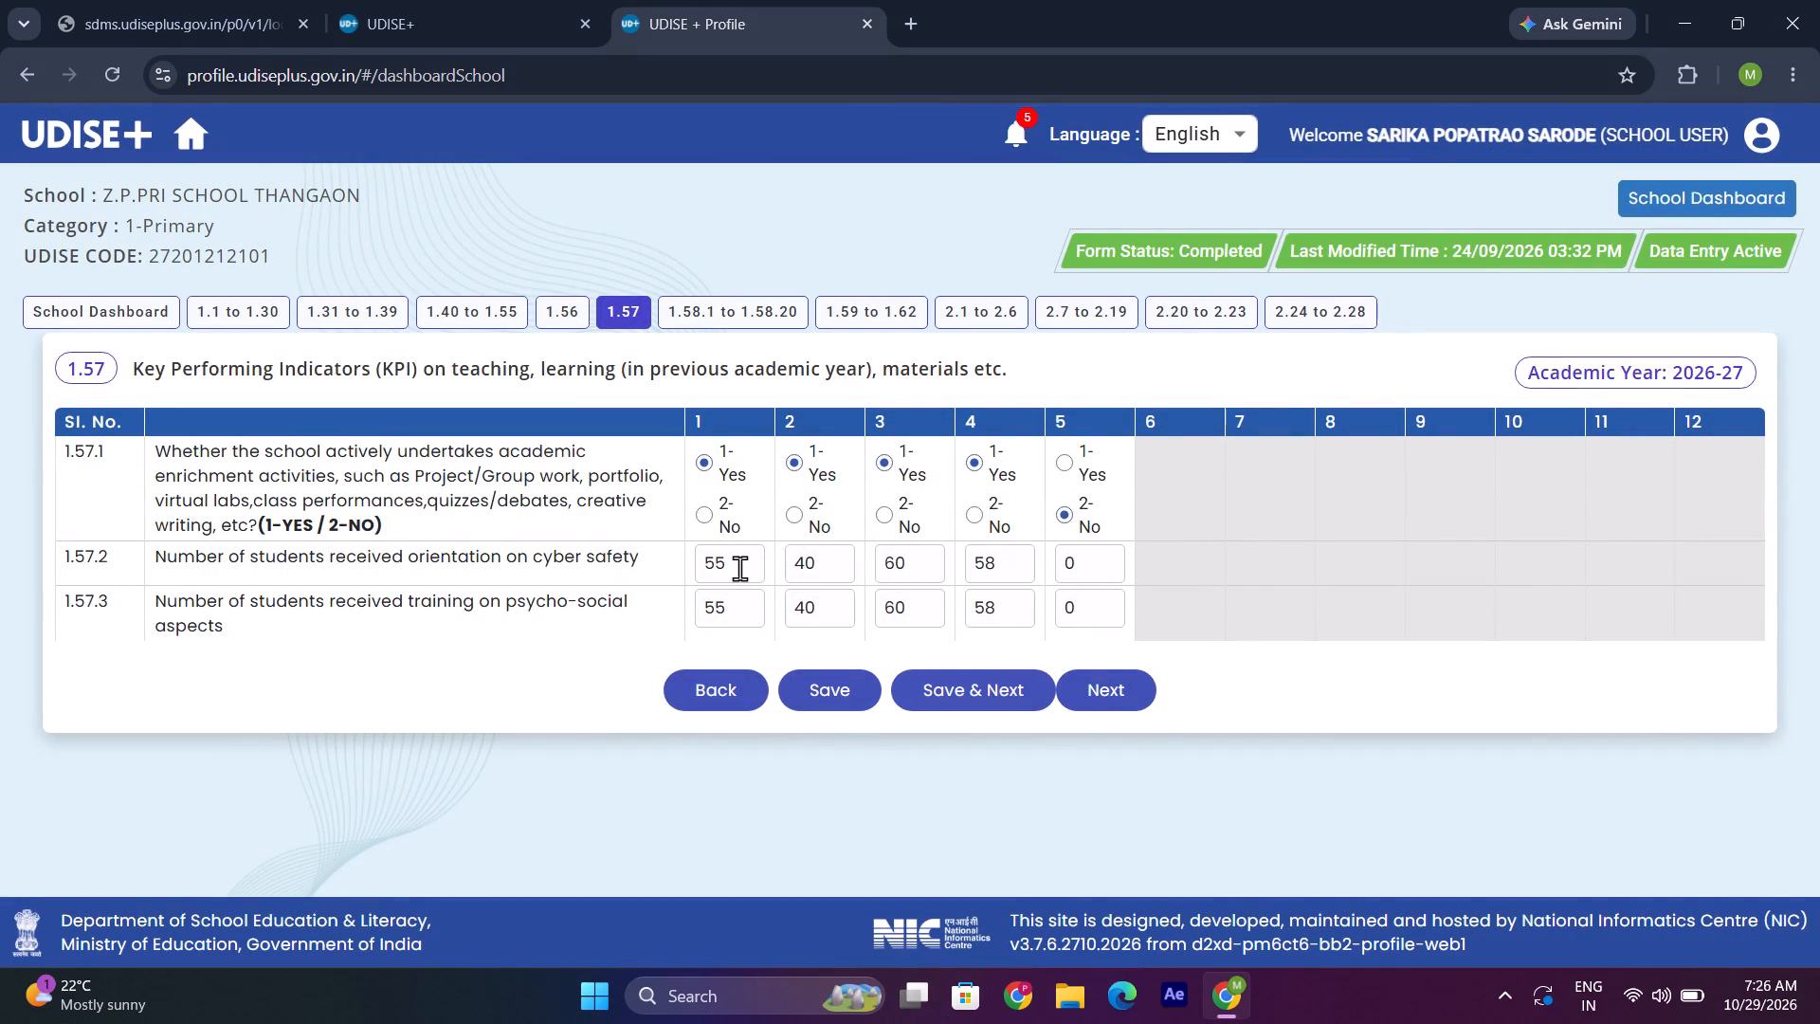
Set the class 2 student counts for cyber safety orientation (1.57.2) and psycho-social training (1.57.3) to 45.
left_click(831, 563)
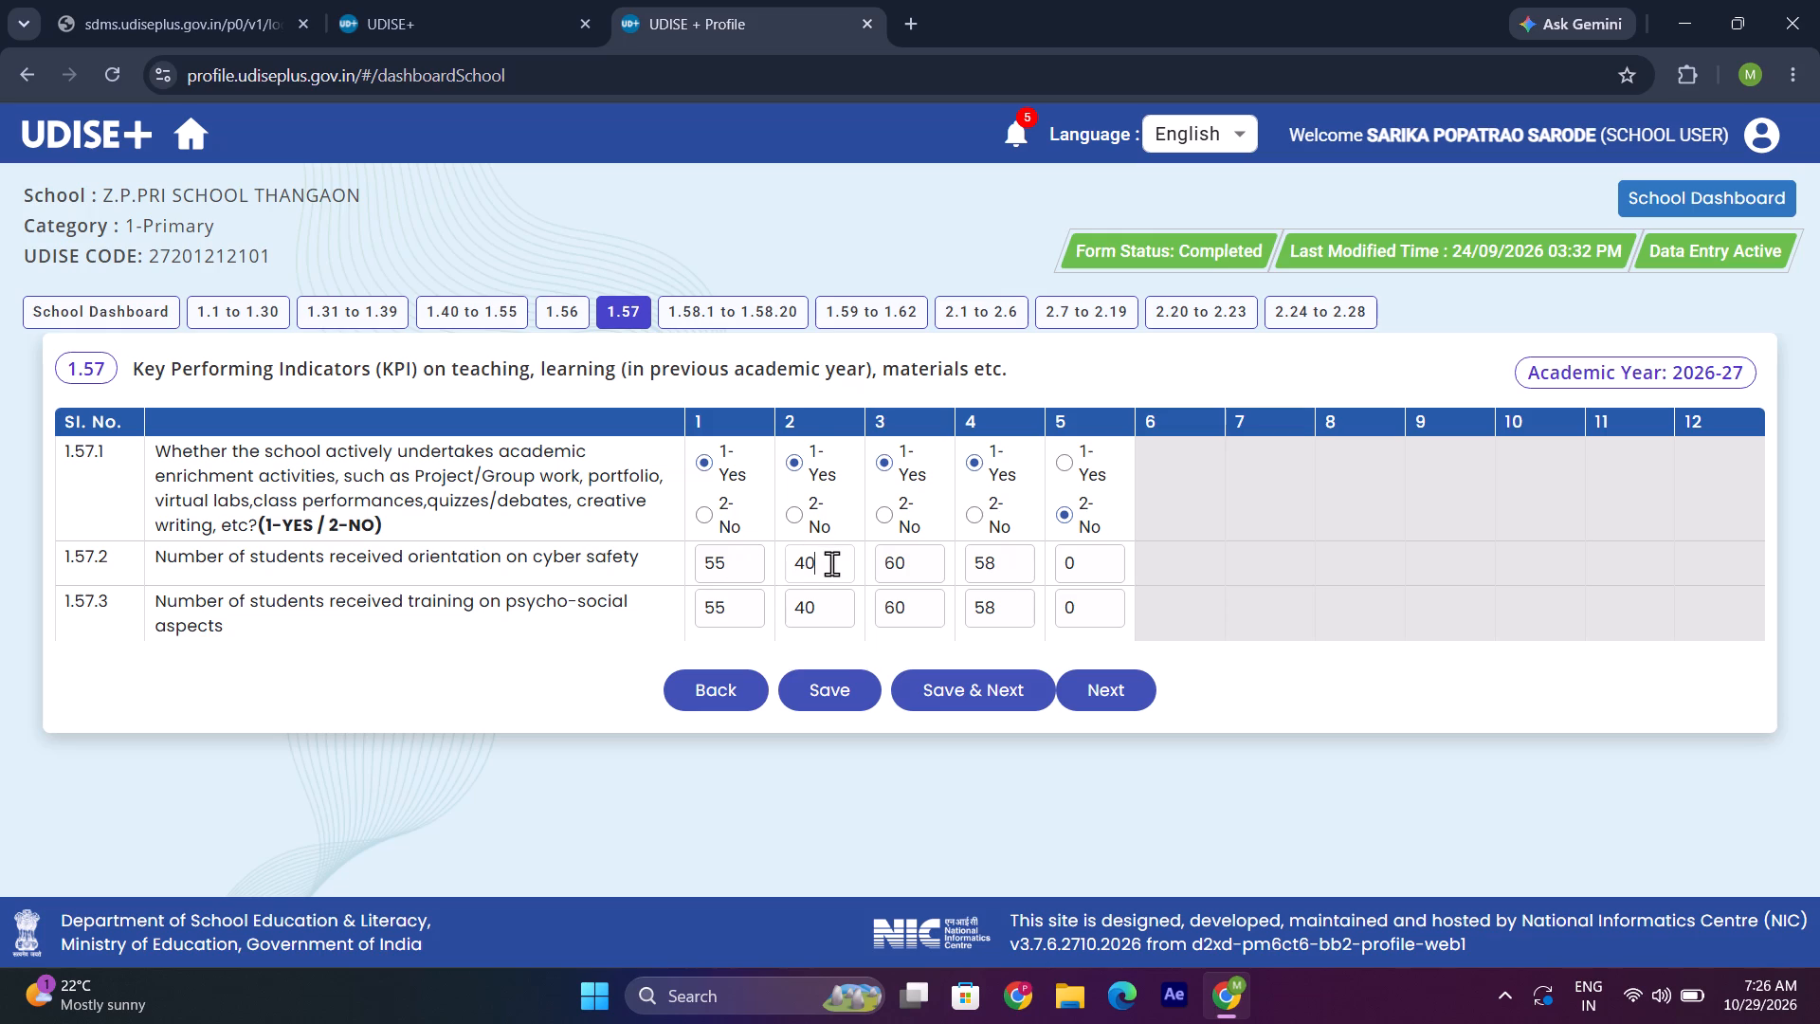
key("BackSpace")
key("5")
left_click(832, 602)
key("BackSpace")
key("5")
Set the class 3 student counts for cyber safety orientation (1.57.2) and psycho-social training (1.57.3) to 61.
left_click(918, 559)
key("BackSpace")
key("1")
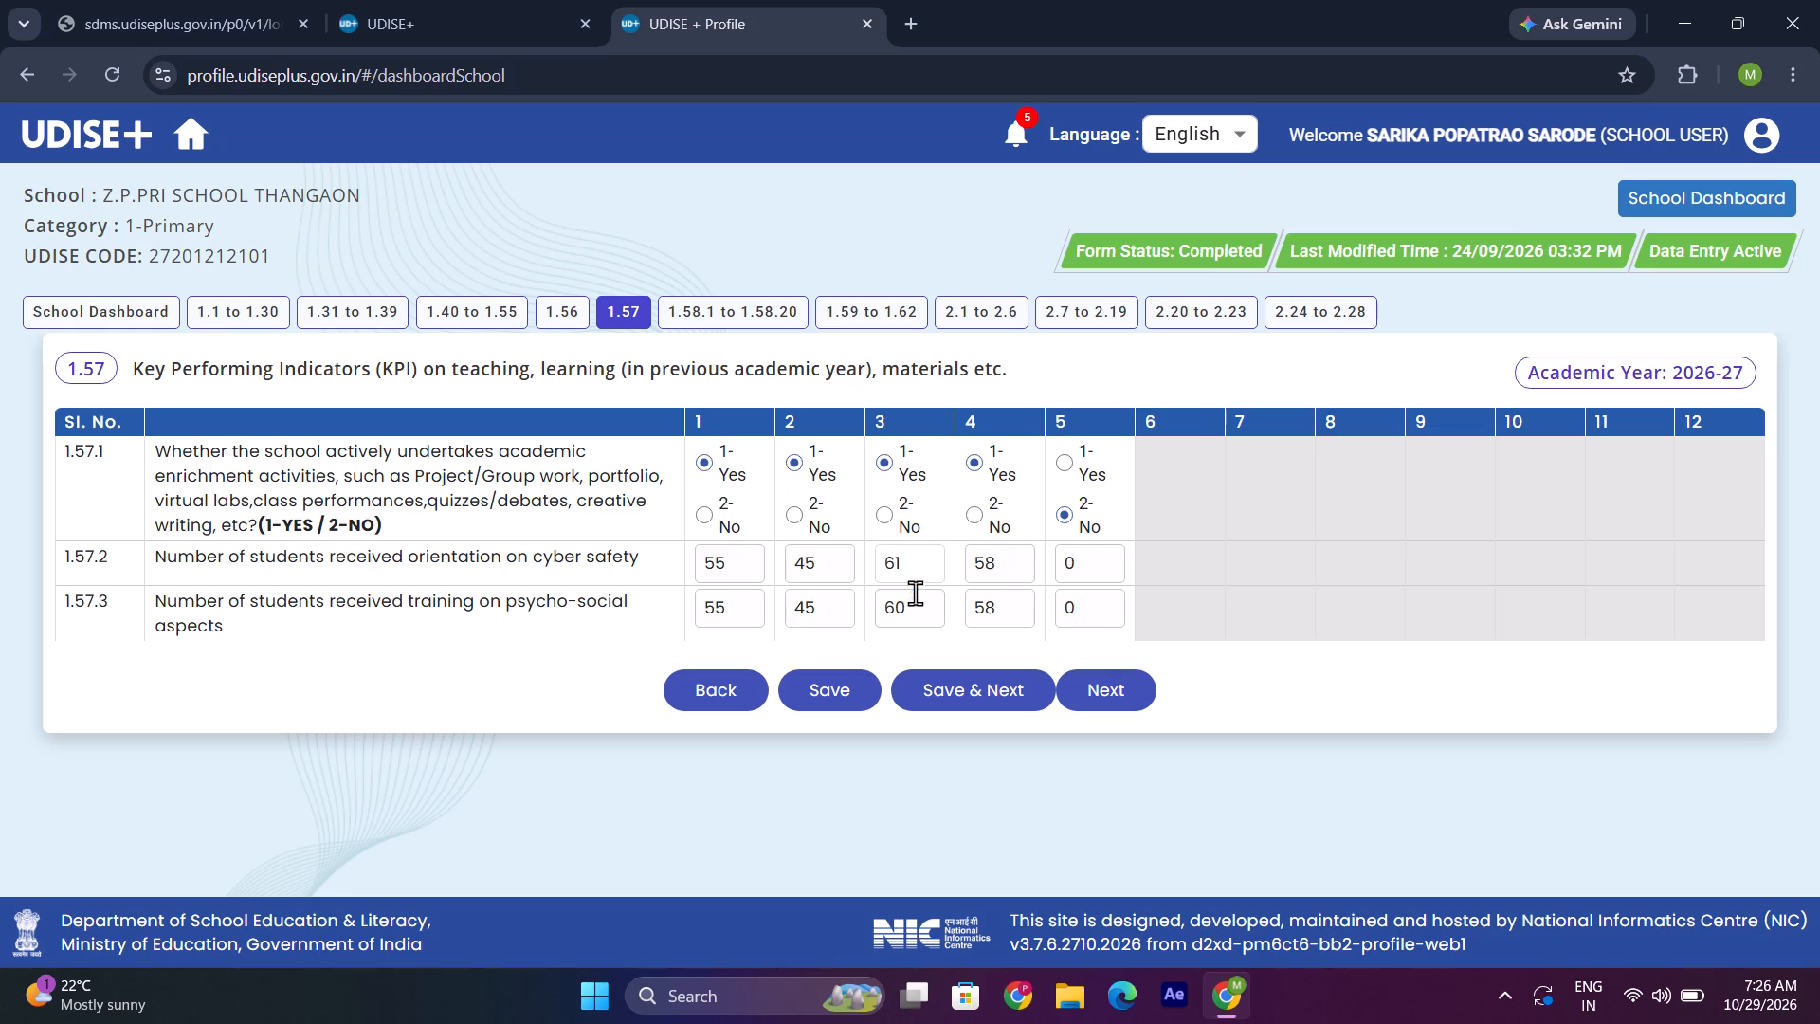
left_click(907, 602)
key("BackSpace")
key("1")
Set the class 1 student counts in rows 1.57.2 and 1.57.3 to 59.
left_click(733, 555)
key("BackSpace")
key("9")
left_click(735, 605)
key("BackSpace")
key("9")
Set the class 1 student counts for cyber safety orientation (1.57.2) and psycho-social training (1.57.3) to 58.
left_click(733, 569)
key("BackSpace")
key("8")
left_click(732, 603)
key("BackSpace")
key("8")
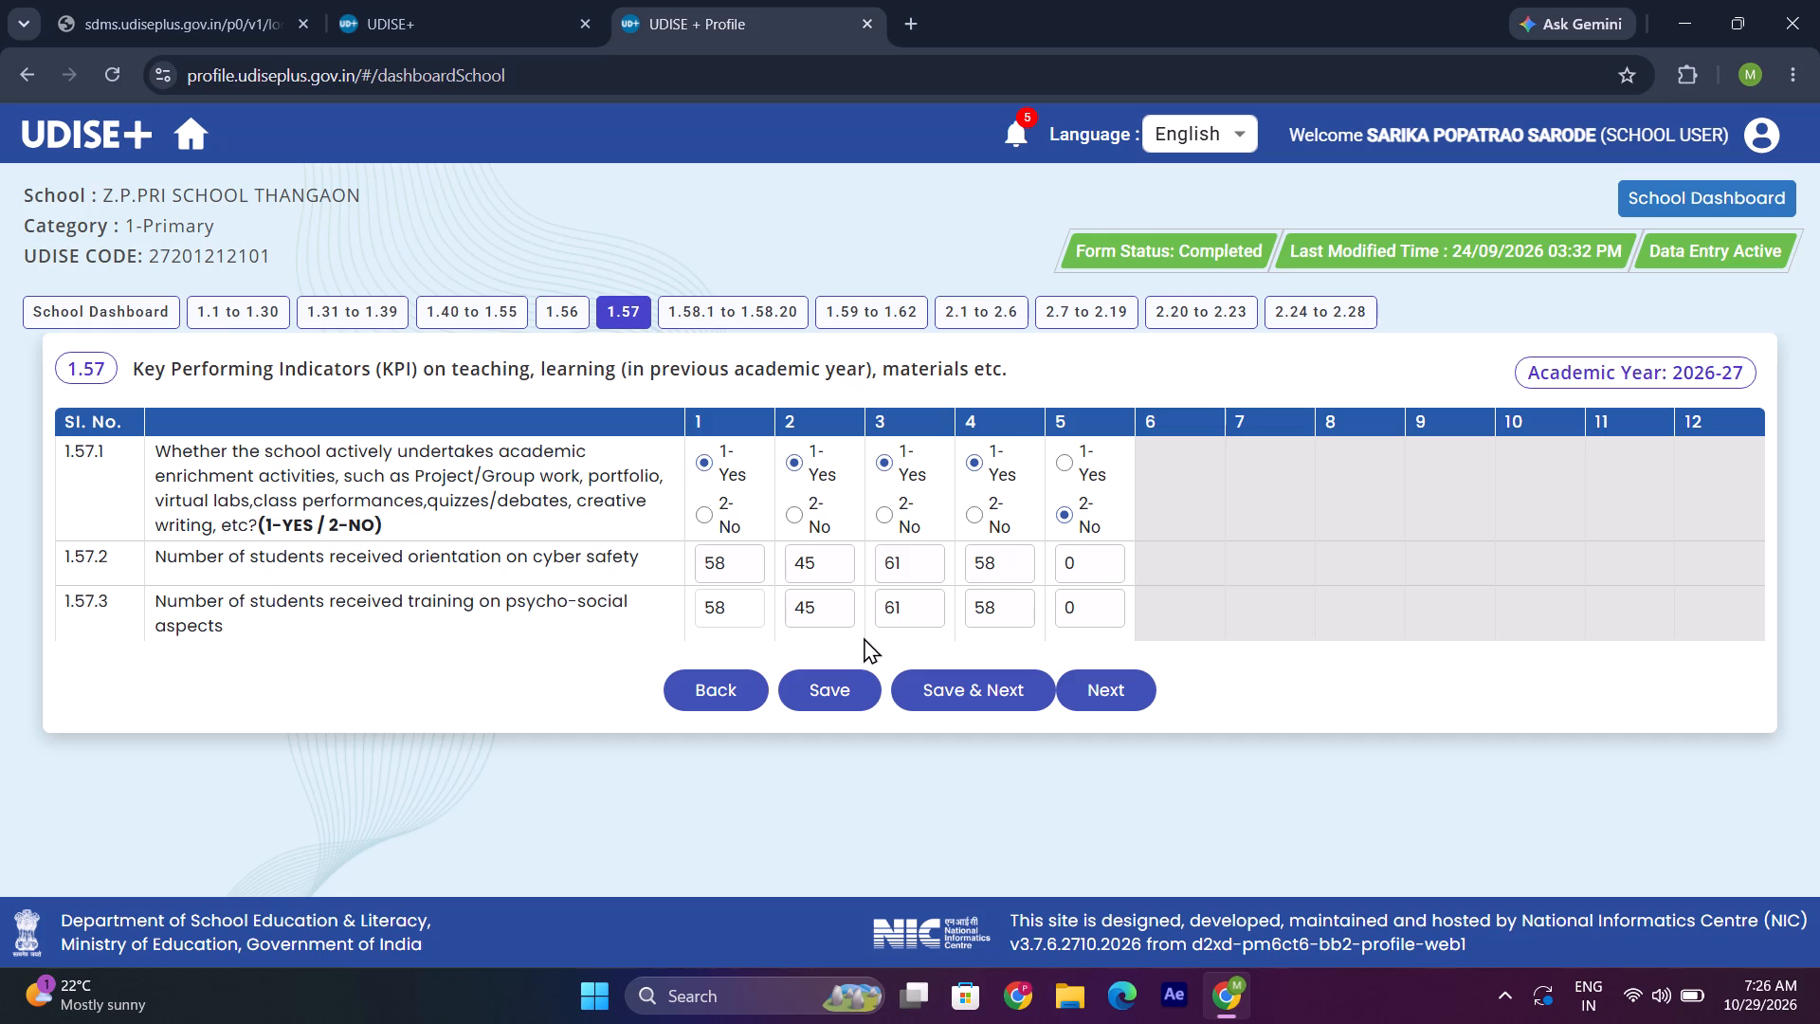
Save section 1.57 and continue to the School Safety and Other Parameters section.
left_click(988, 678)
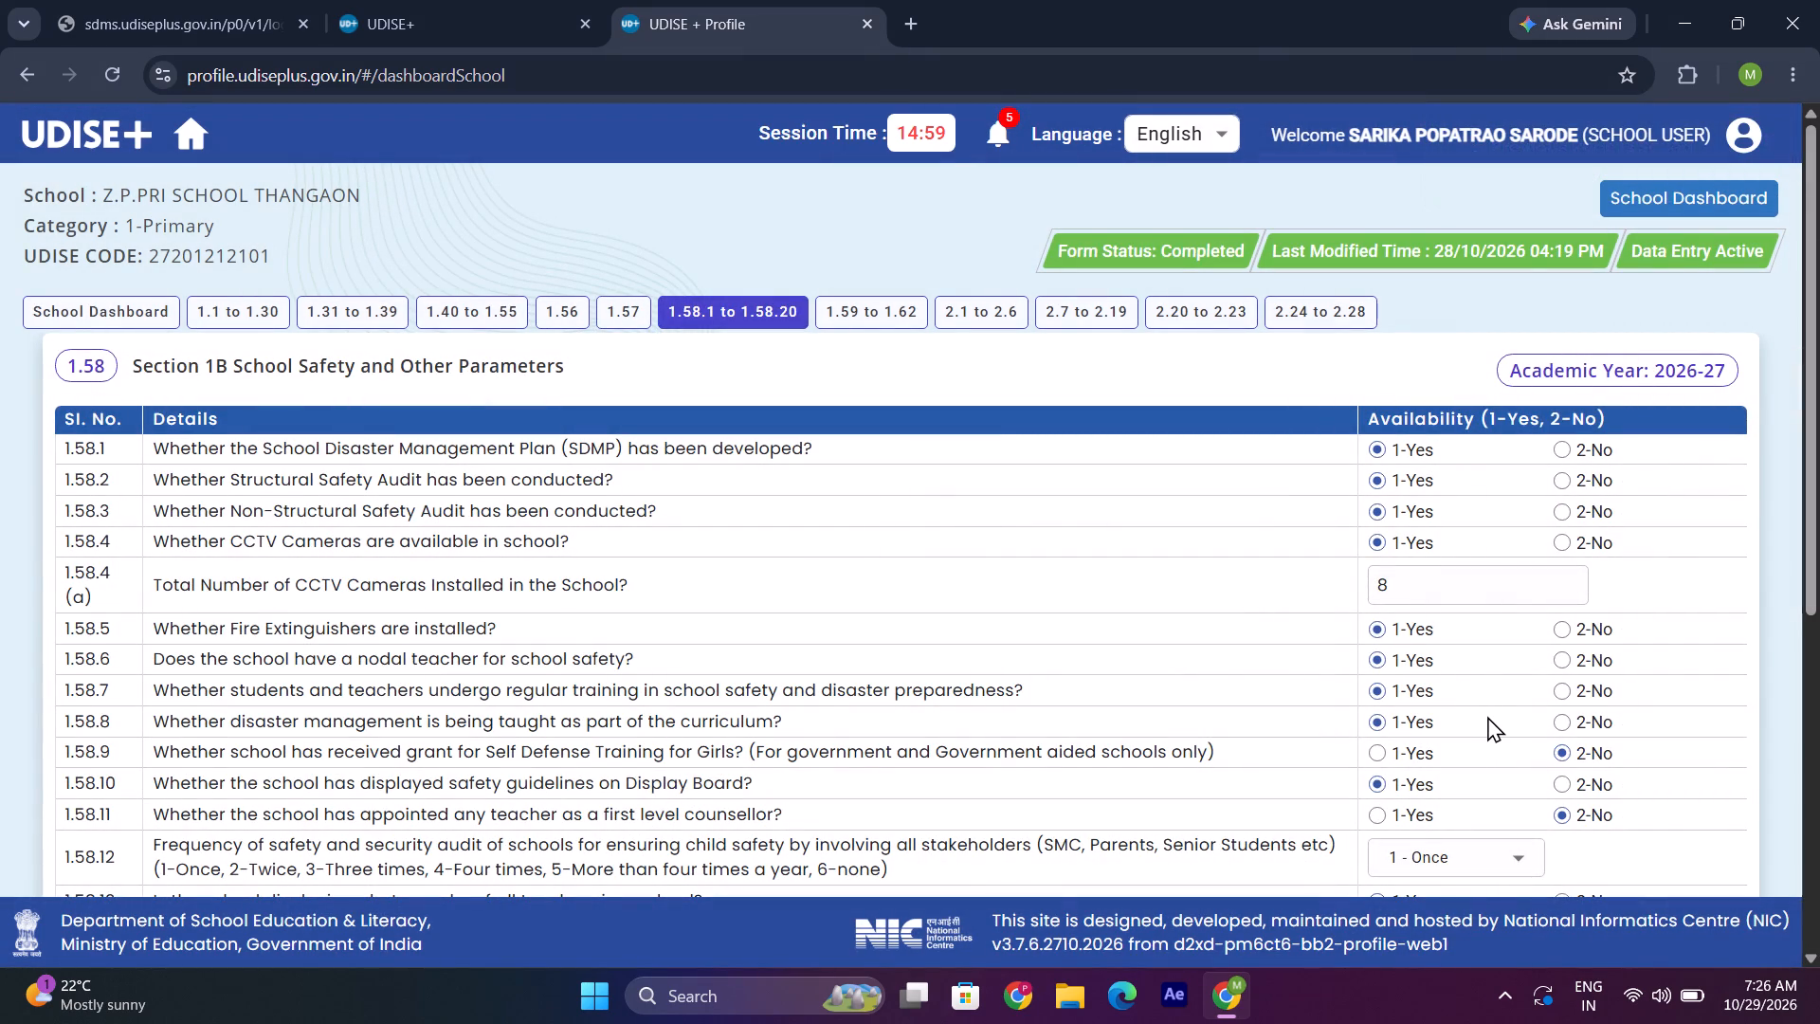
Review School Safety items 1.58.1 to 1.58.20, save the section and continue to Receipts and Expenditure.
left_click(1487, 716)
key("Down")
key("Down")
key("Down")
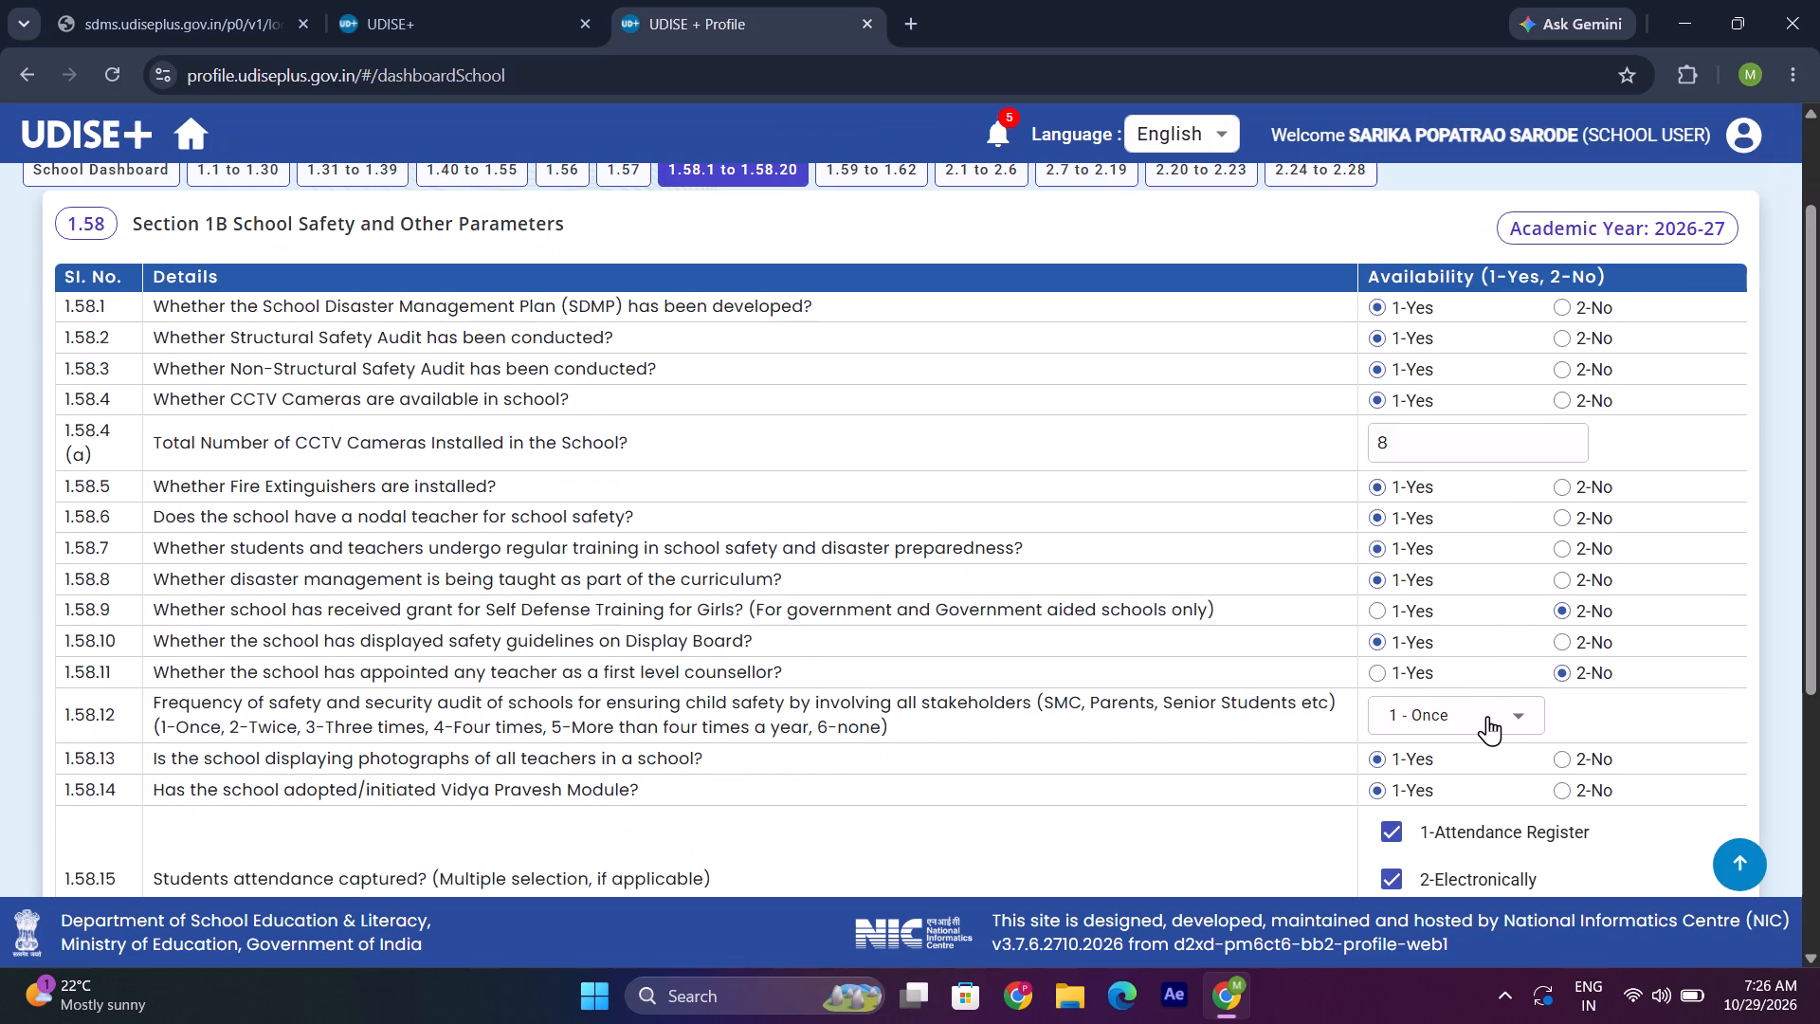
key("Down")
key("Down")
key("Down")
key("Down")
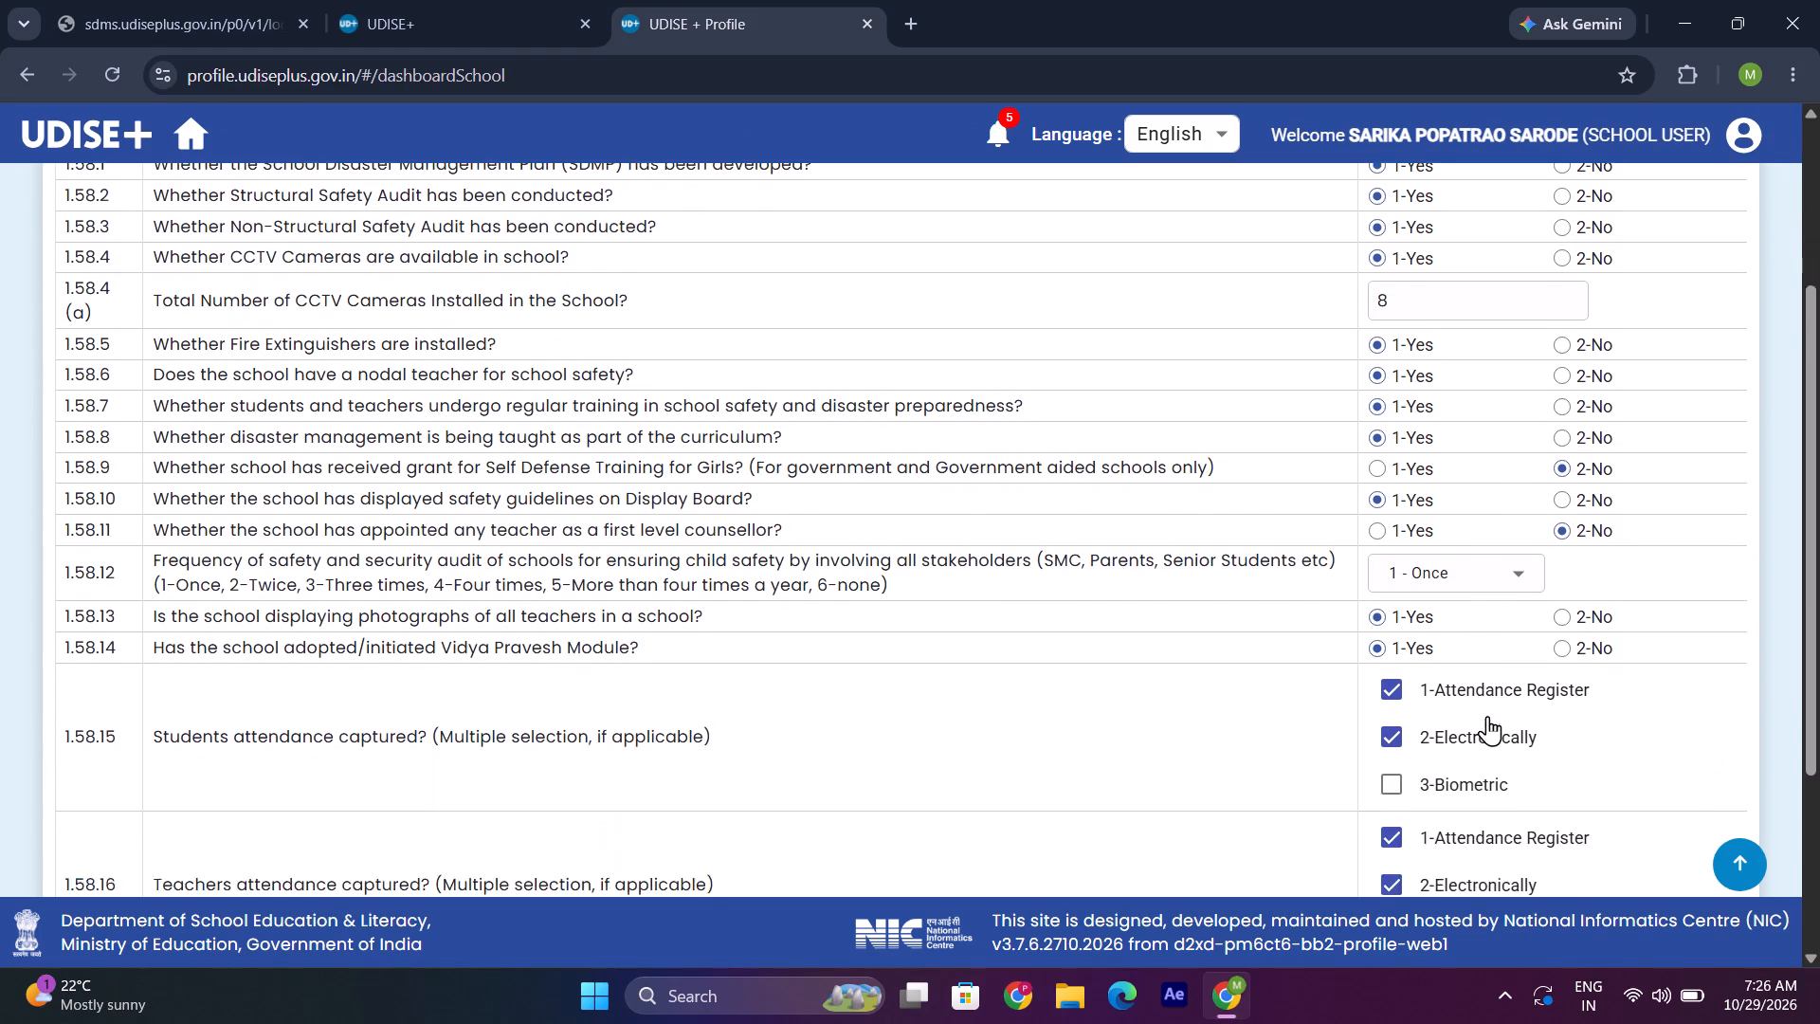
key("Down")
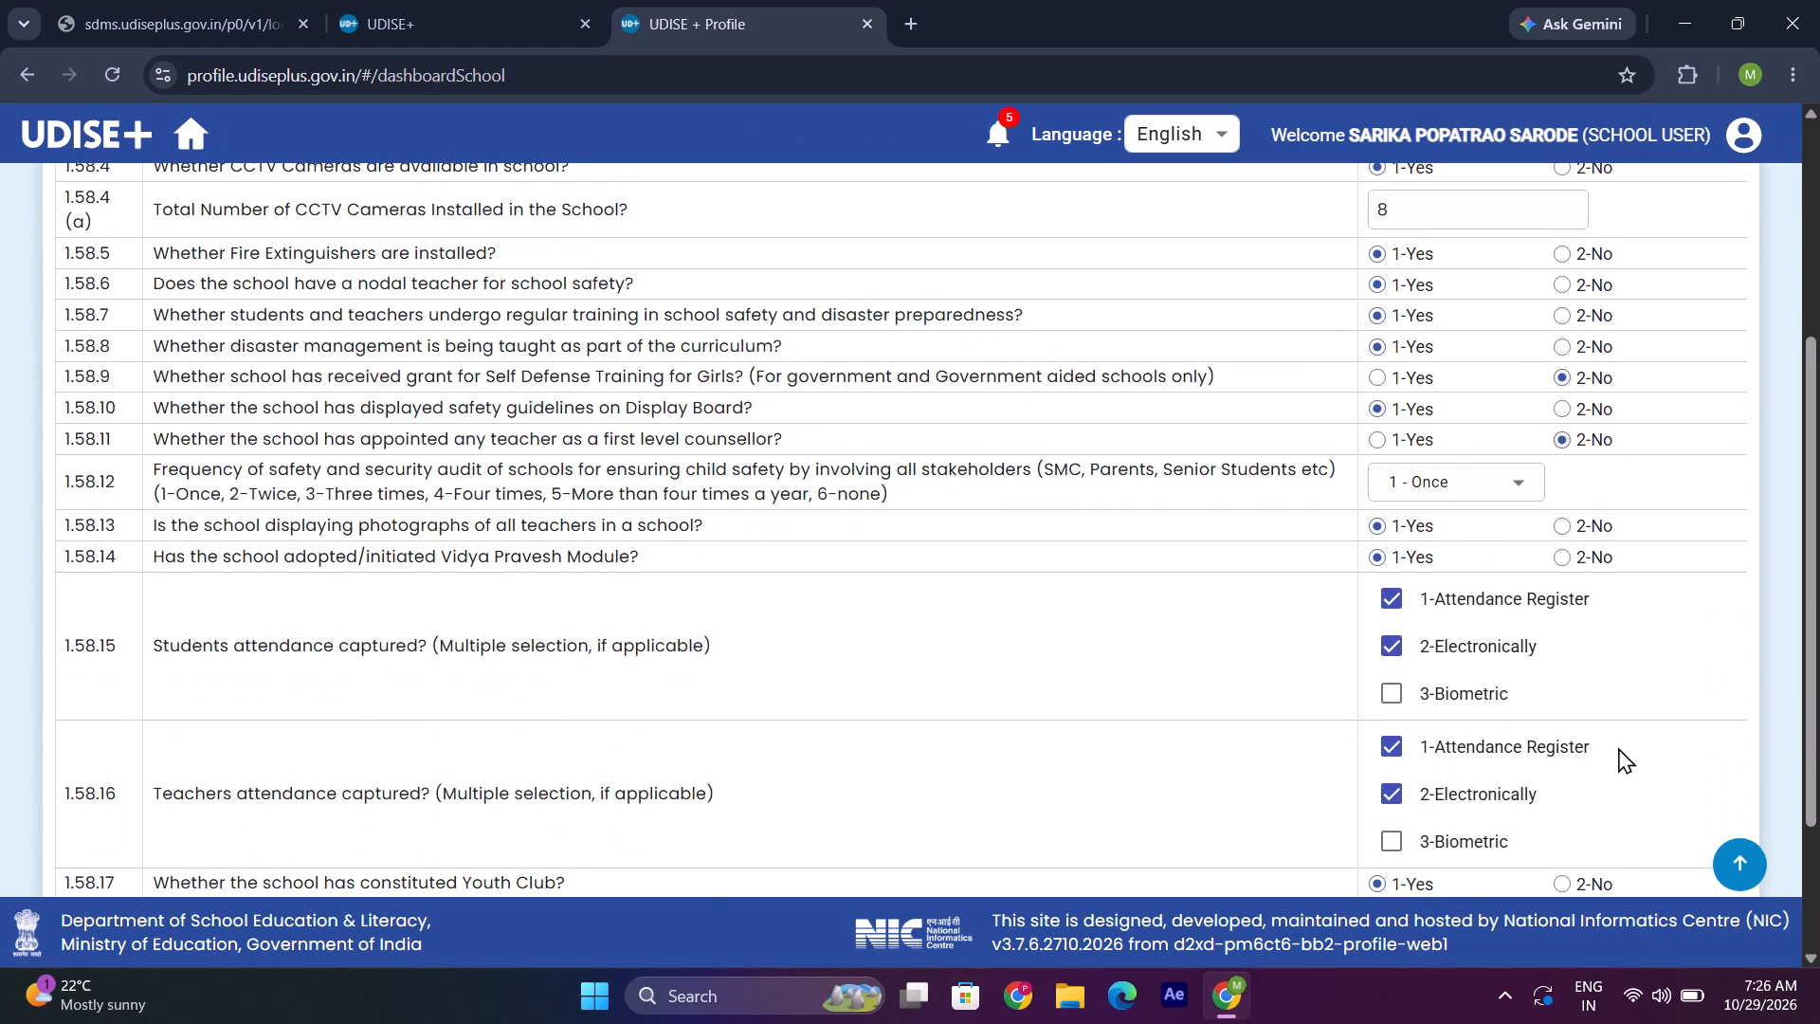
left_click(1701, 790)
key("Down")
key("Down")
key("Down")
key("Down")
key("Down")
key("Down")
key("Down")
key("Down")
key("Down")
key("Down")
key("Down")
key("Down")
key("Down")
key("Down")
key("Down")
key("Down")
key("Down")
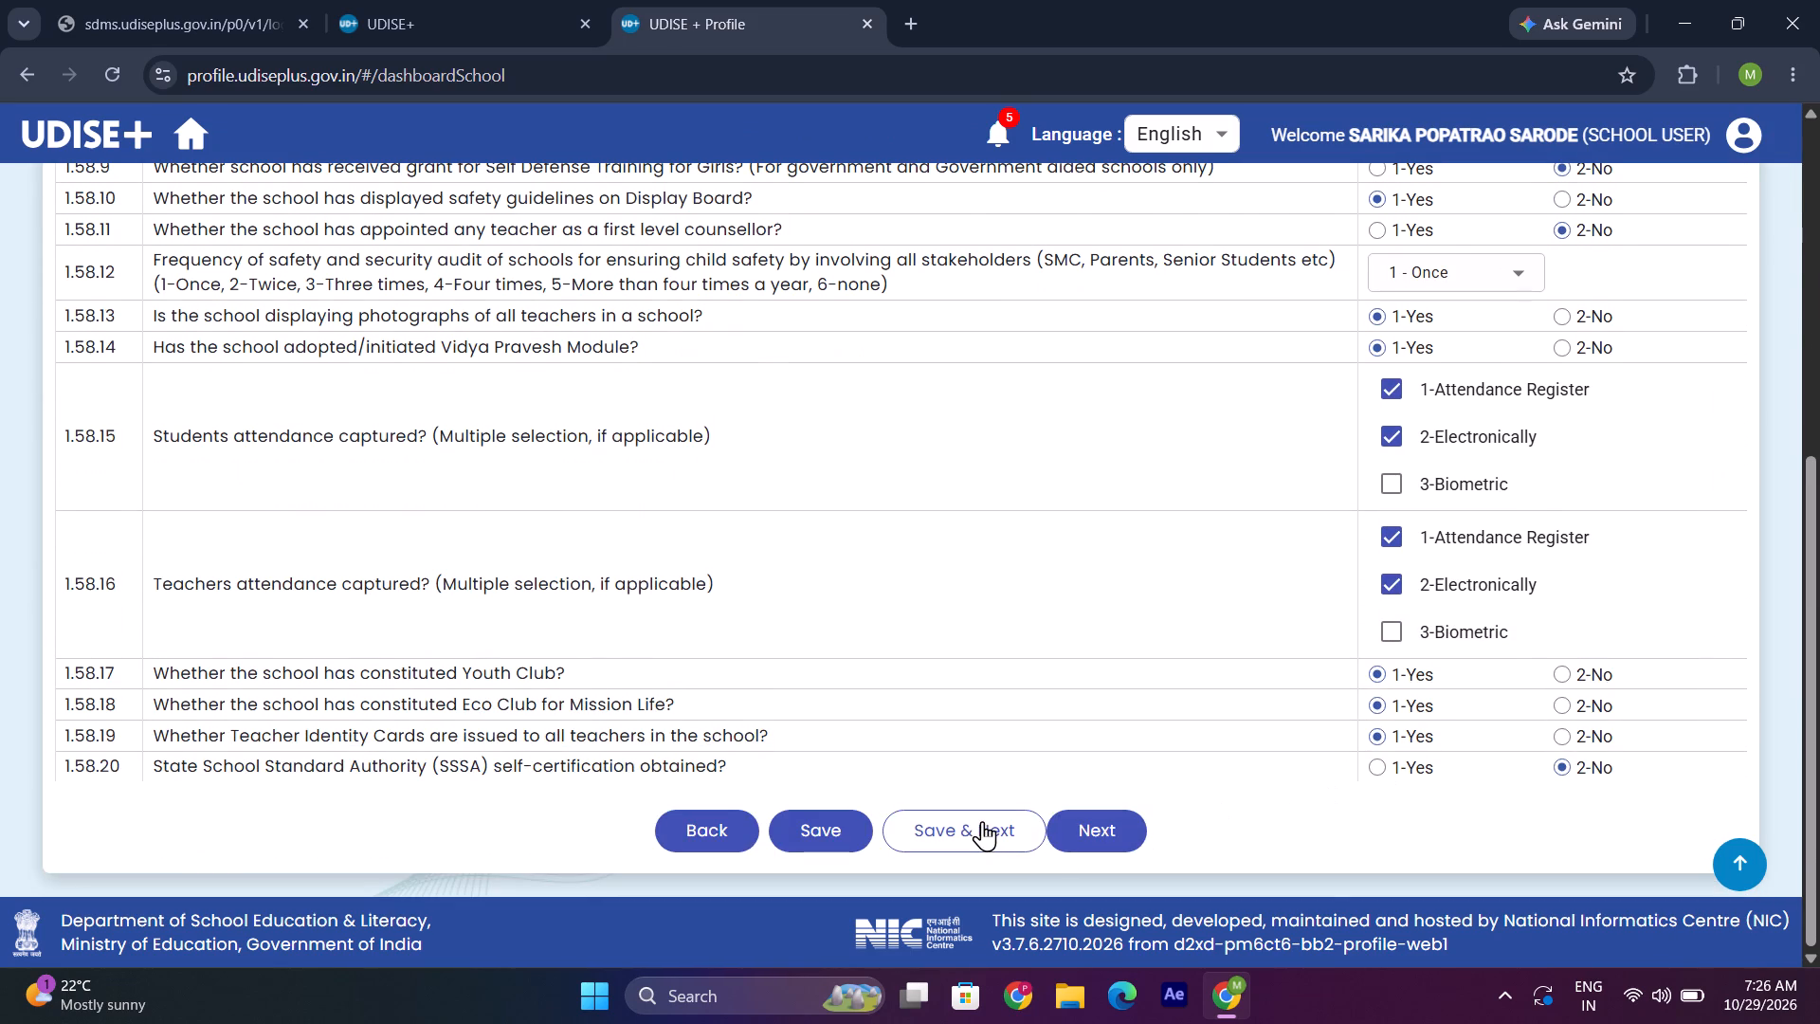
left_click(982, 821)
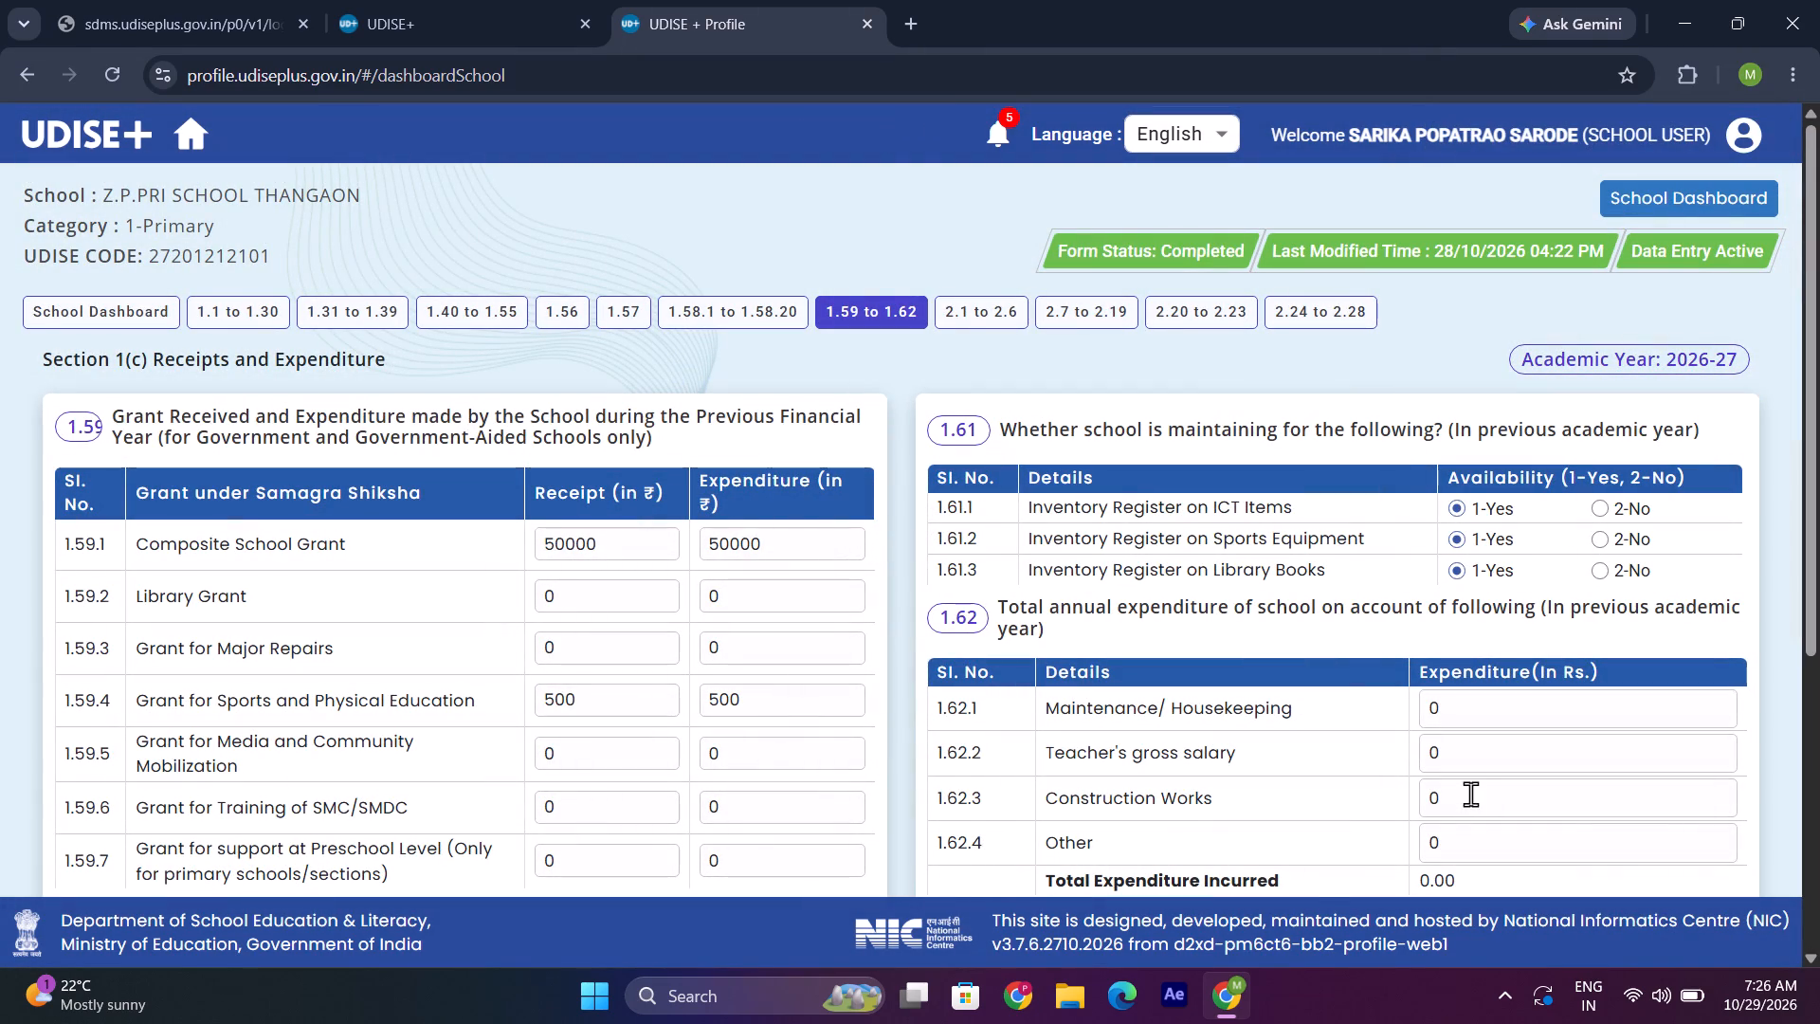
Review Receipts and Expenditure items 1.59 to 1.62, save the section and continue to section 2.1 to 2.6.
left_click(1757, 761)
key("Down")
key("Down")
key("Down")
key("Down")
key("Down")
key("Down")
key("Down")
key("Down")
key("Down")
key("Down")
key("Down")
key("Down")
key("Down")
key("Down")
key("Down")
key("Down")
key("Down")
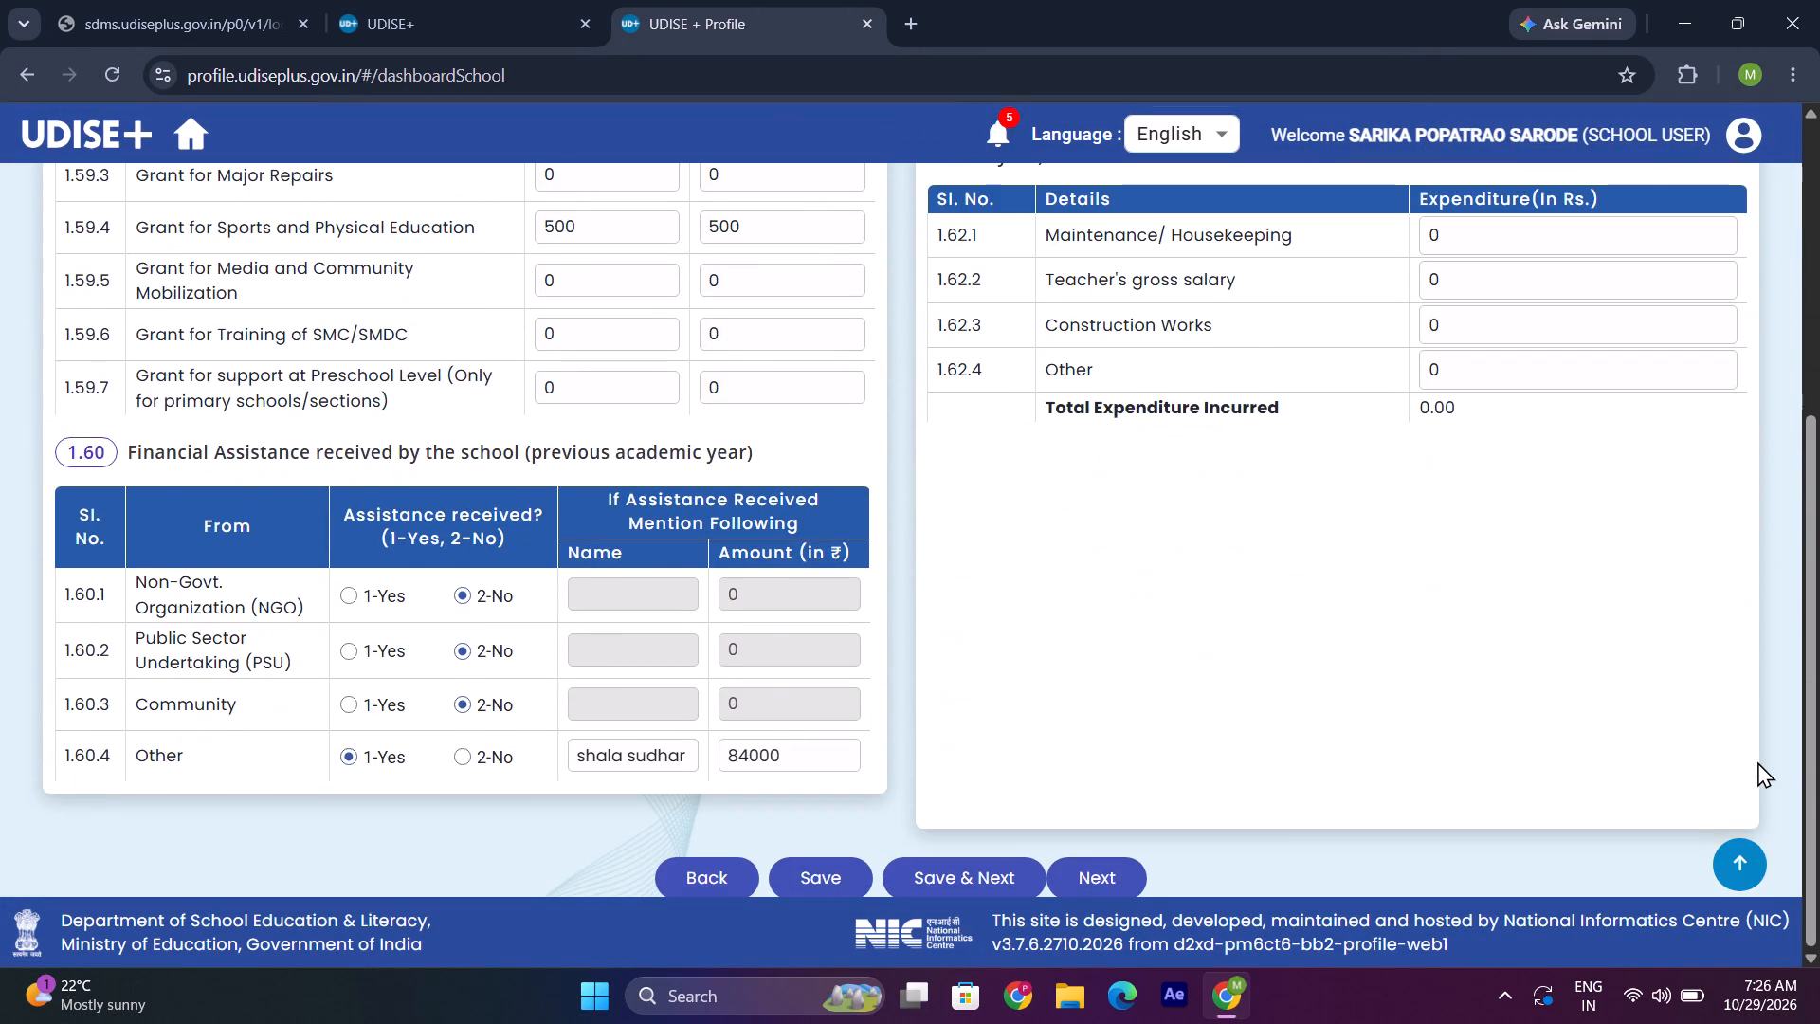
left_click(1006, 868)
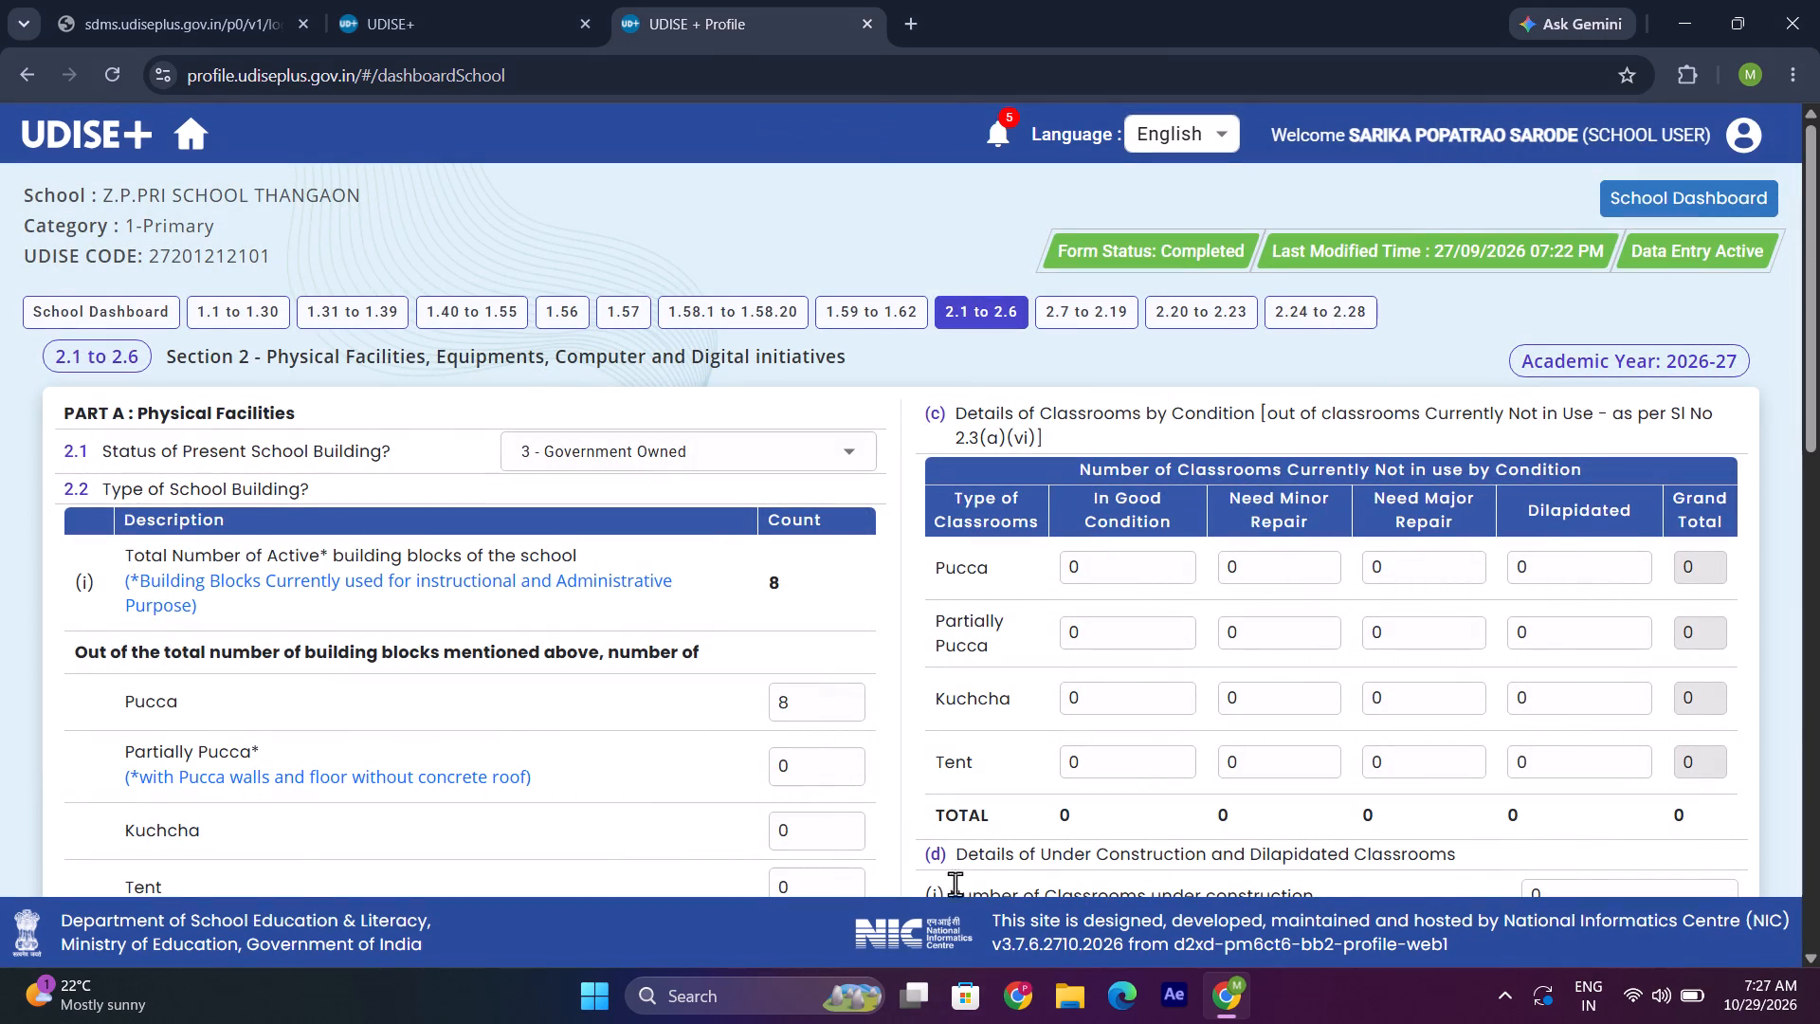
Review Physical Facilities items 2.1 to 2.6, save the section and continue to Toilet and Other Facilities.
left_click(880, 854)
key("Down")
key("Down")
key("Down")
key("Down")
key("Down")
key("Down")
key("Down")
key("Down")
key("Down")
key("Down")
key("Down")
key("Down")
key("Down")
key("Down")
key("Down")
key("Down")
key("Down")
key("Down")
key("Down")
key("Down")
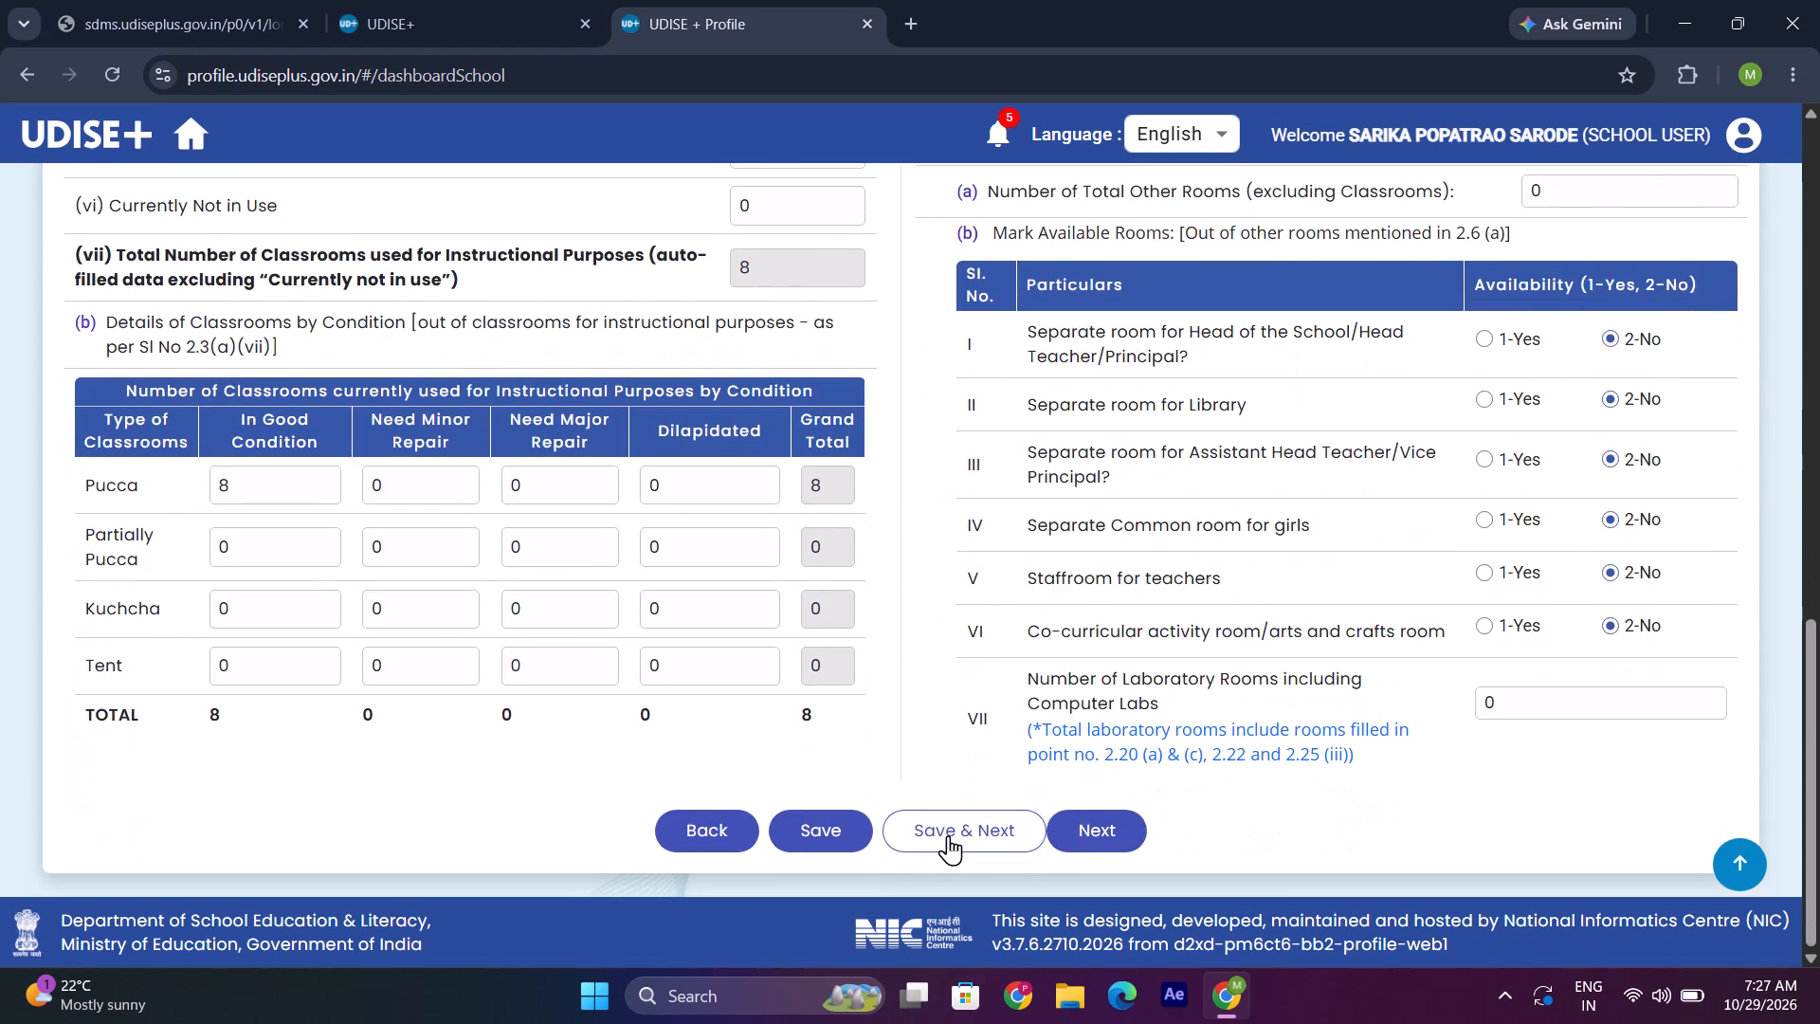
left_click(950, 835)
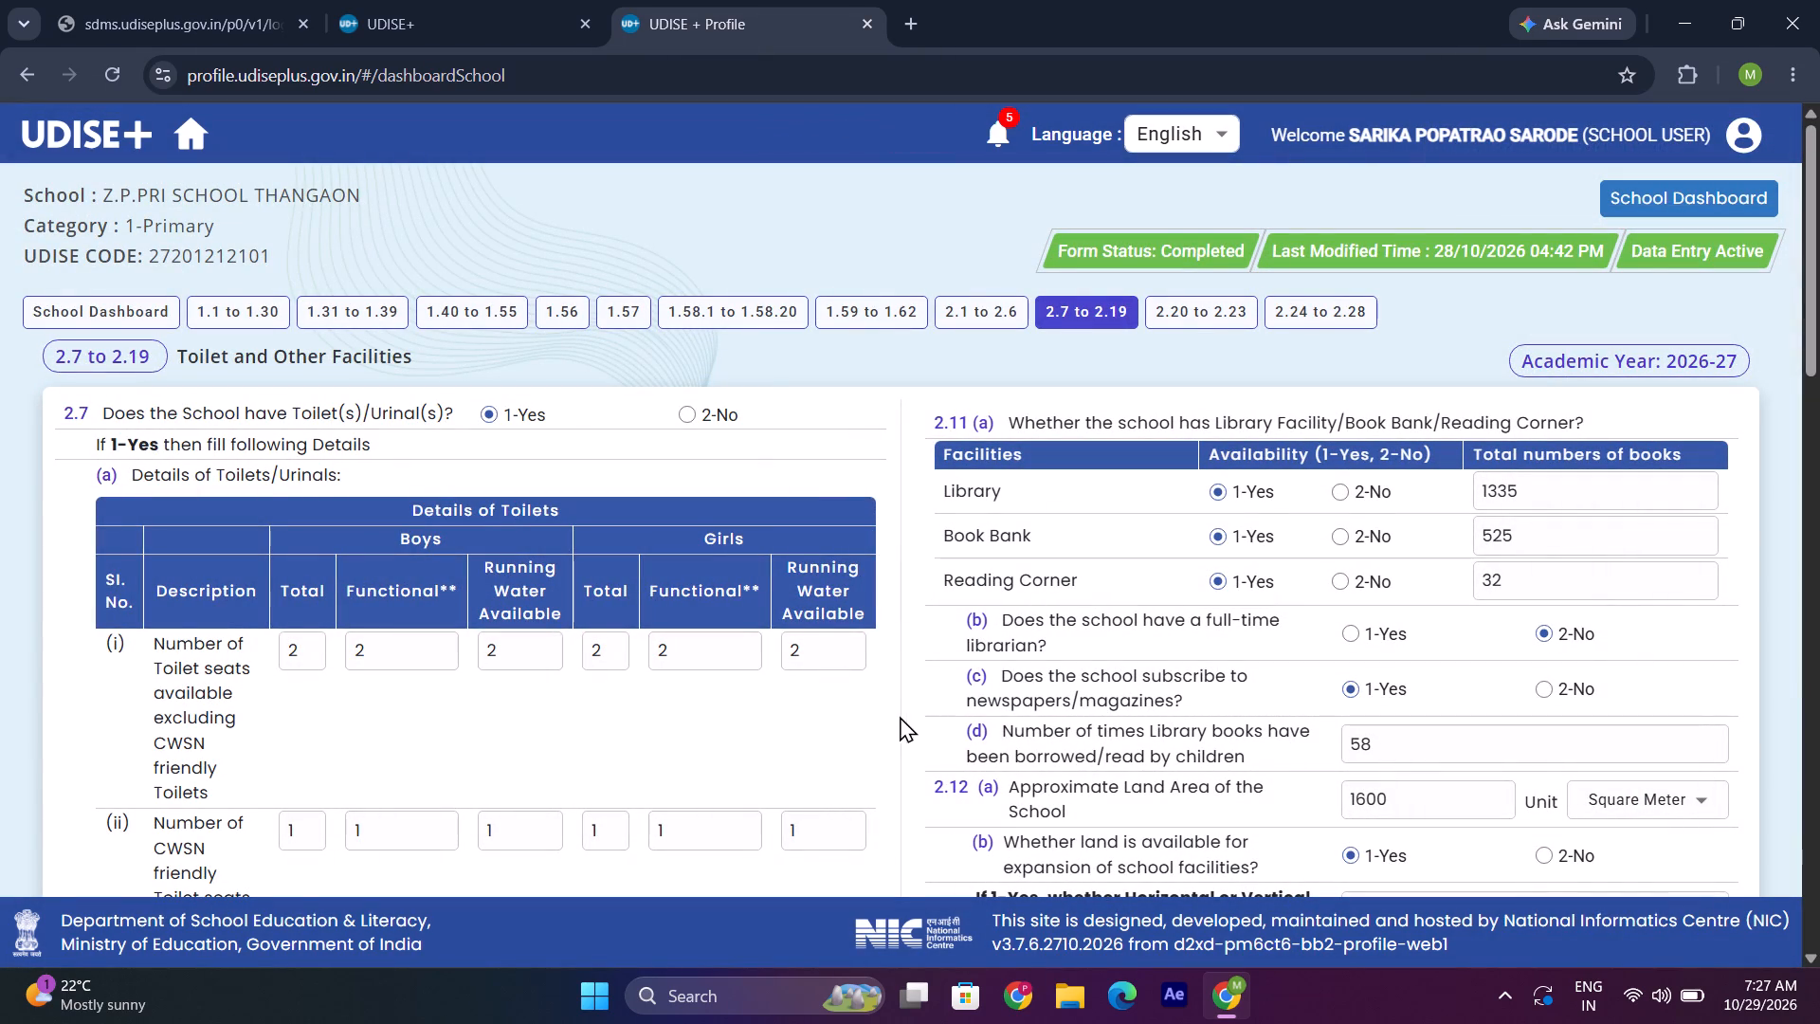
Set the total number of Reading Corner books under question 2.11 (a) to 8.
left_click(890, 720)
key("Down")
key("Down")
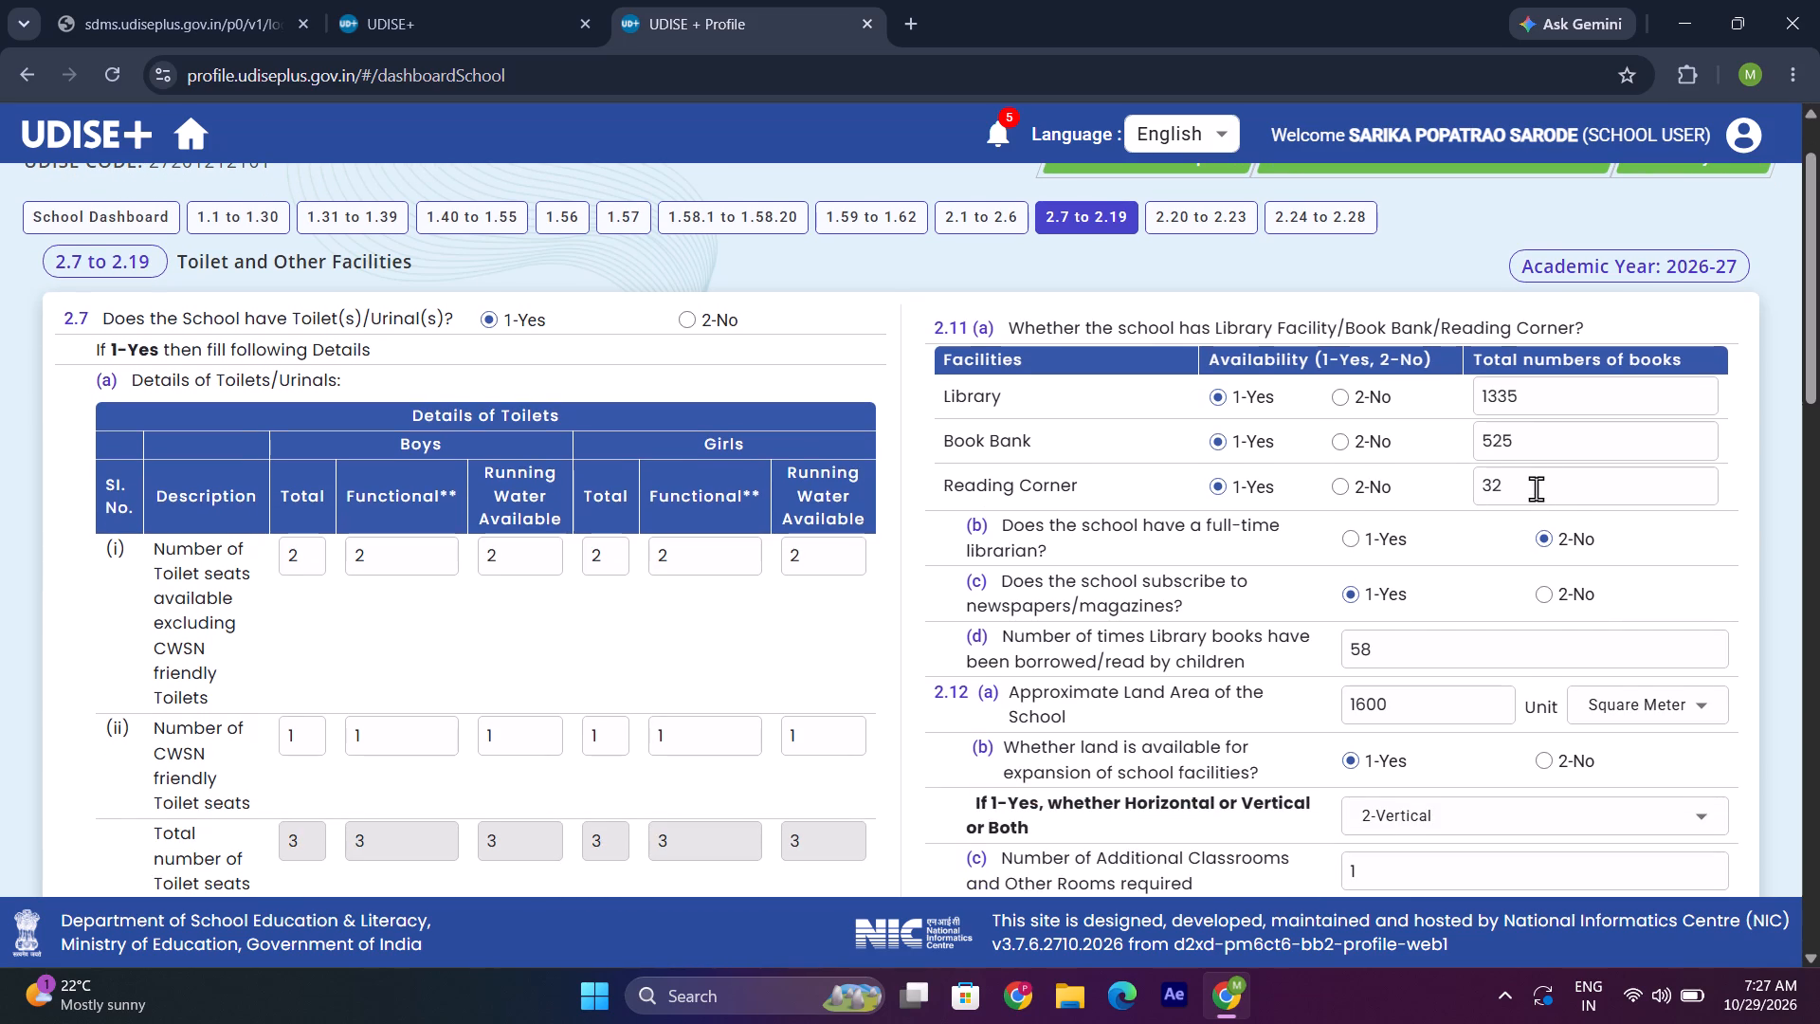
left_click(1536, 488)
key("BackSpace")
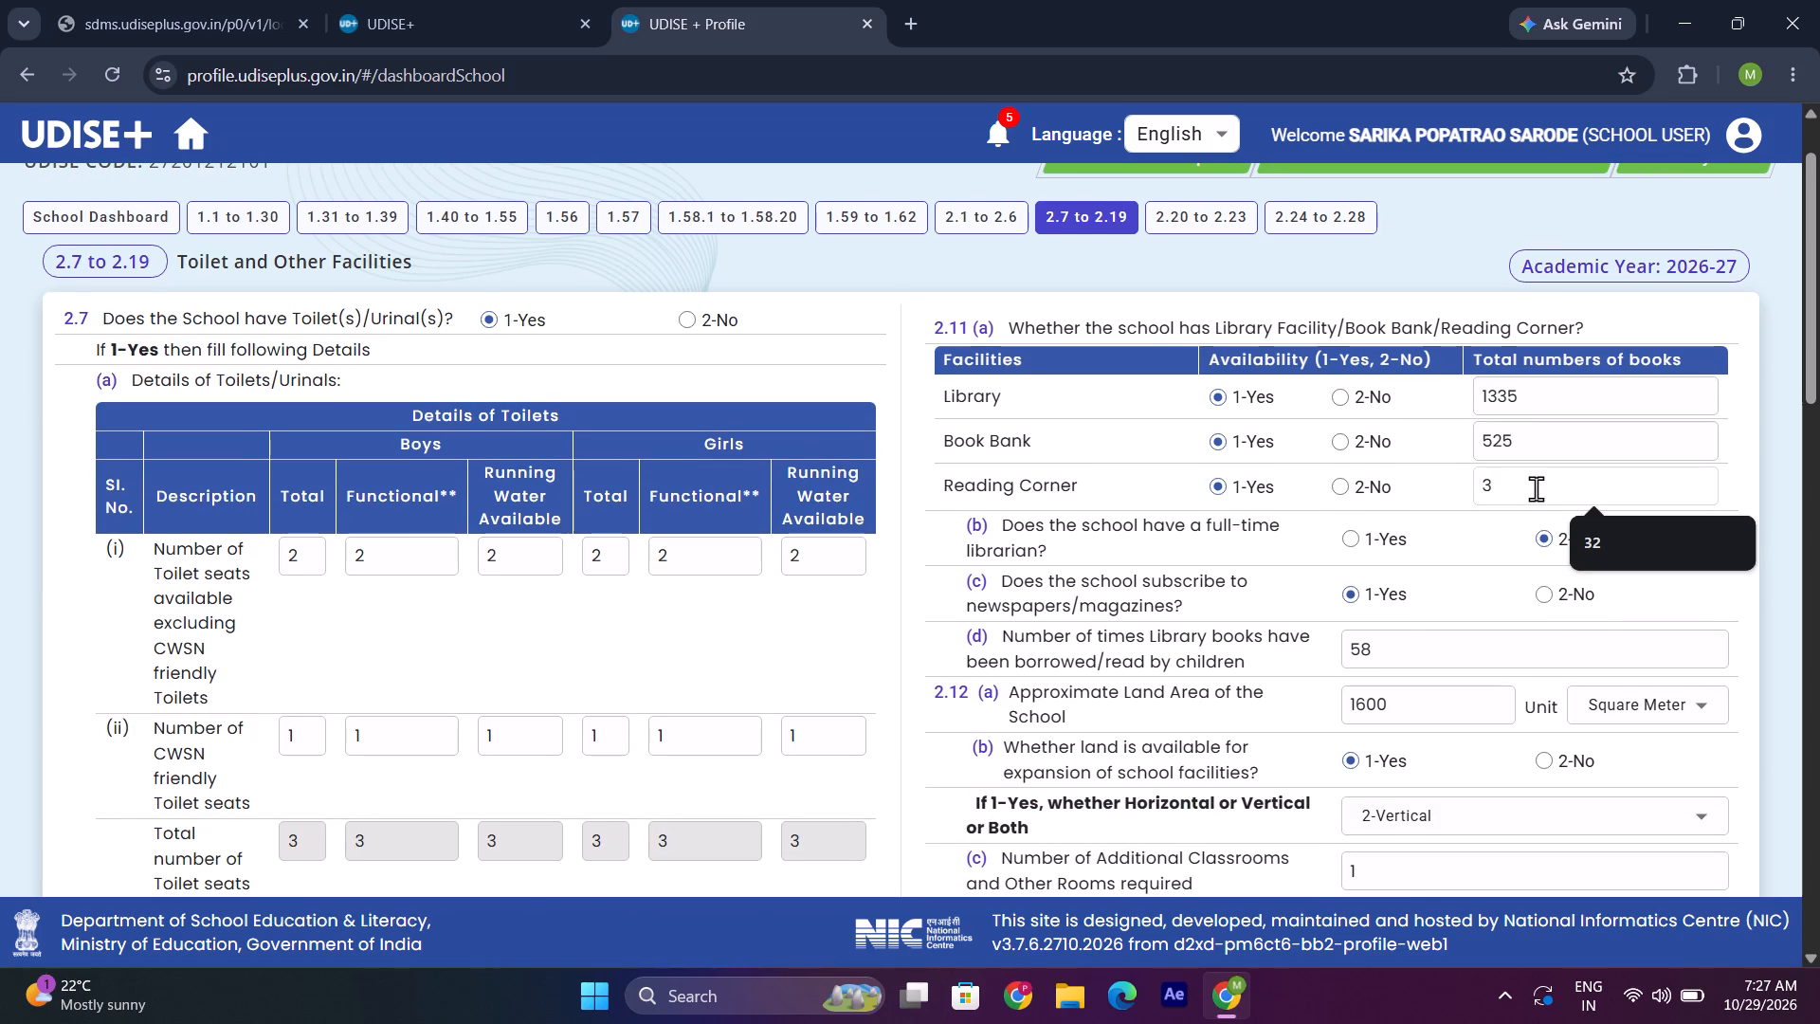
key("BackSpace")
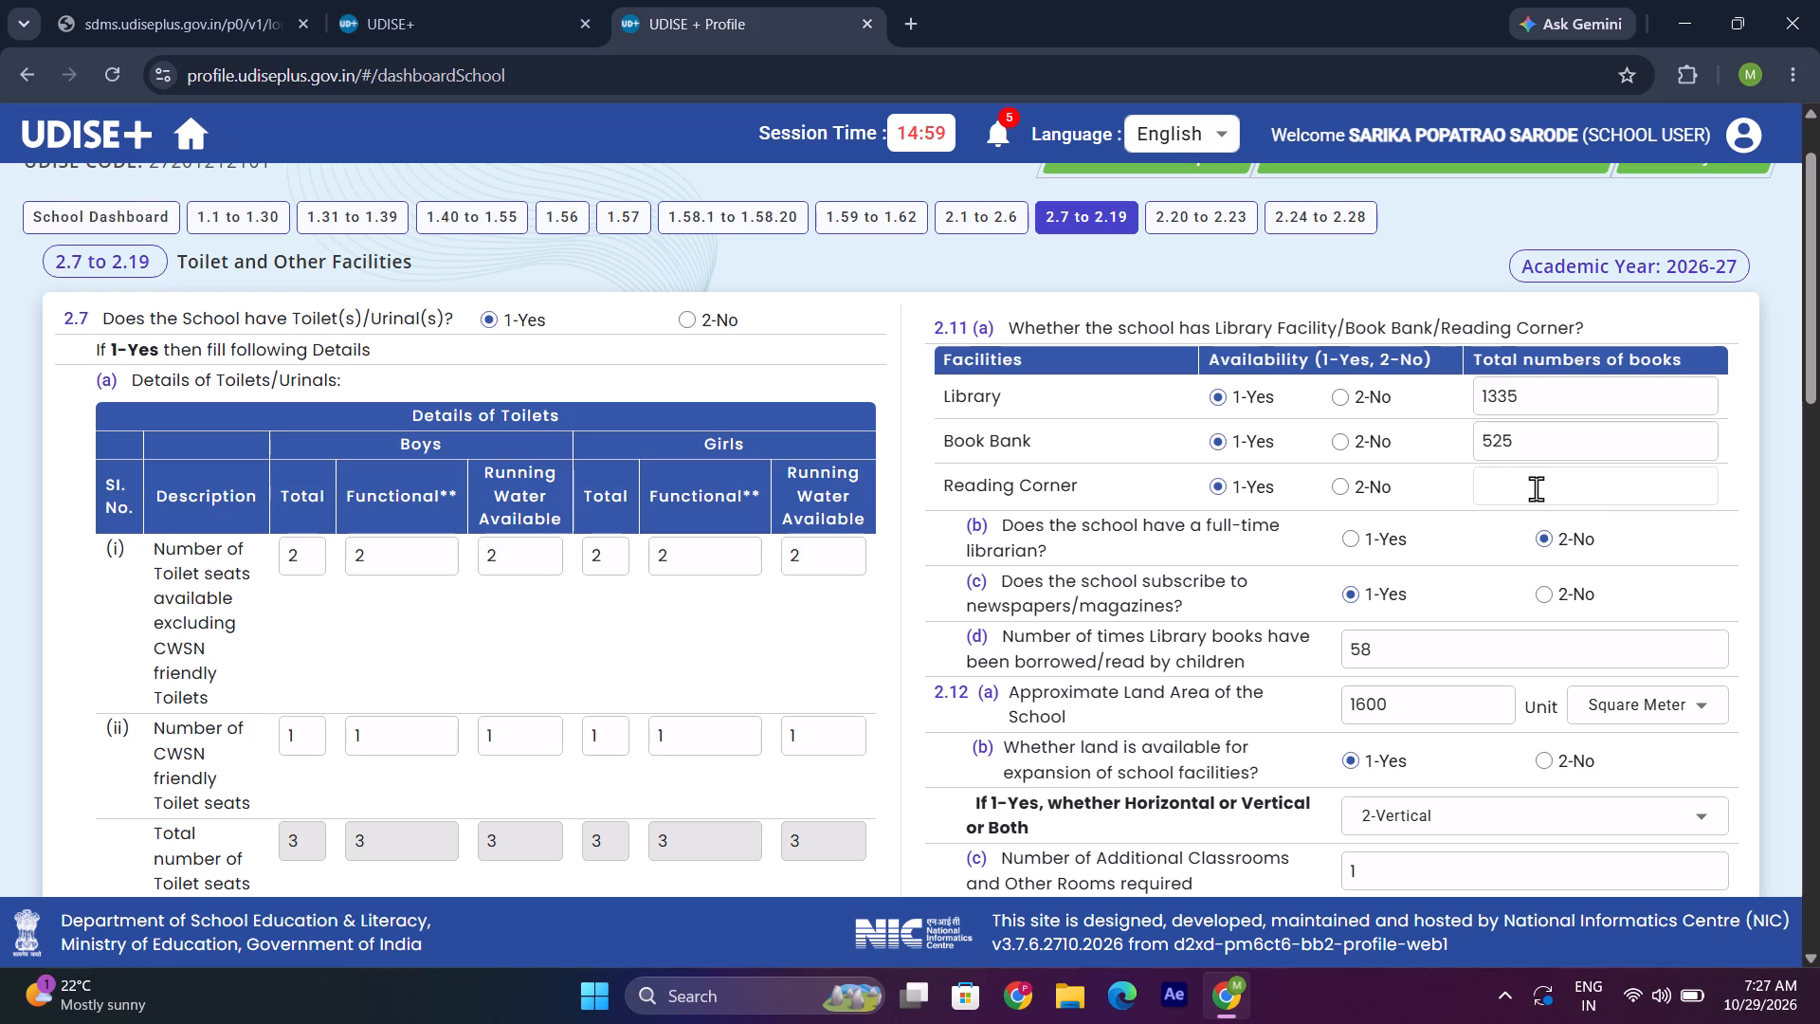
key("8")
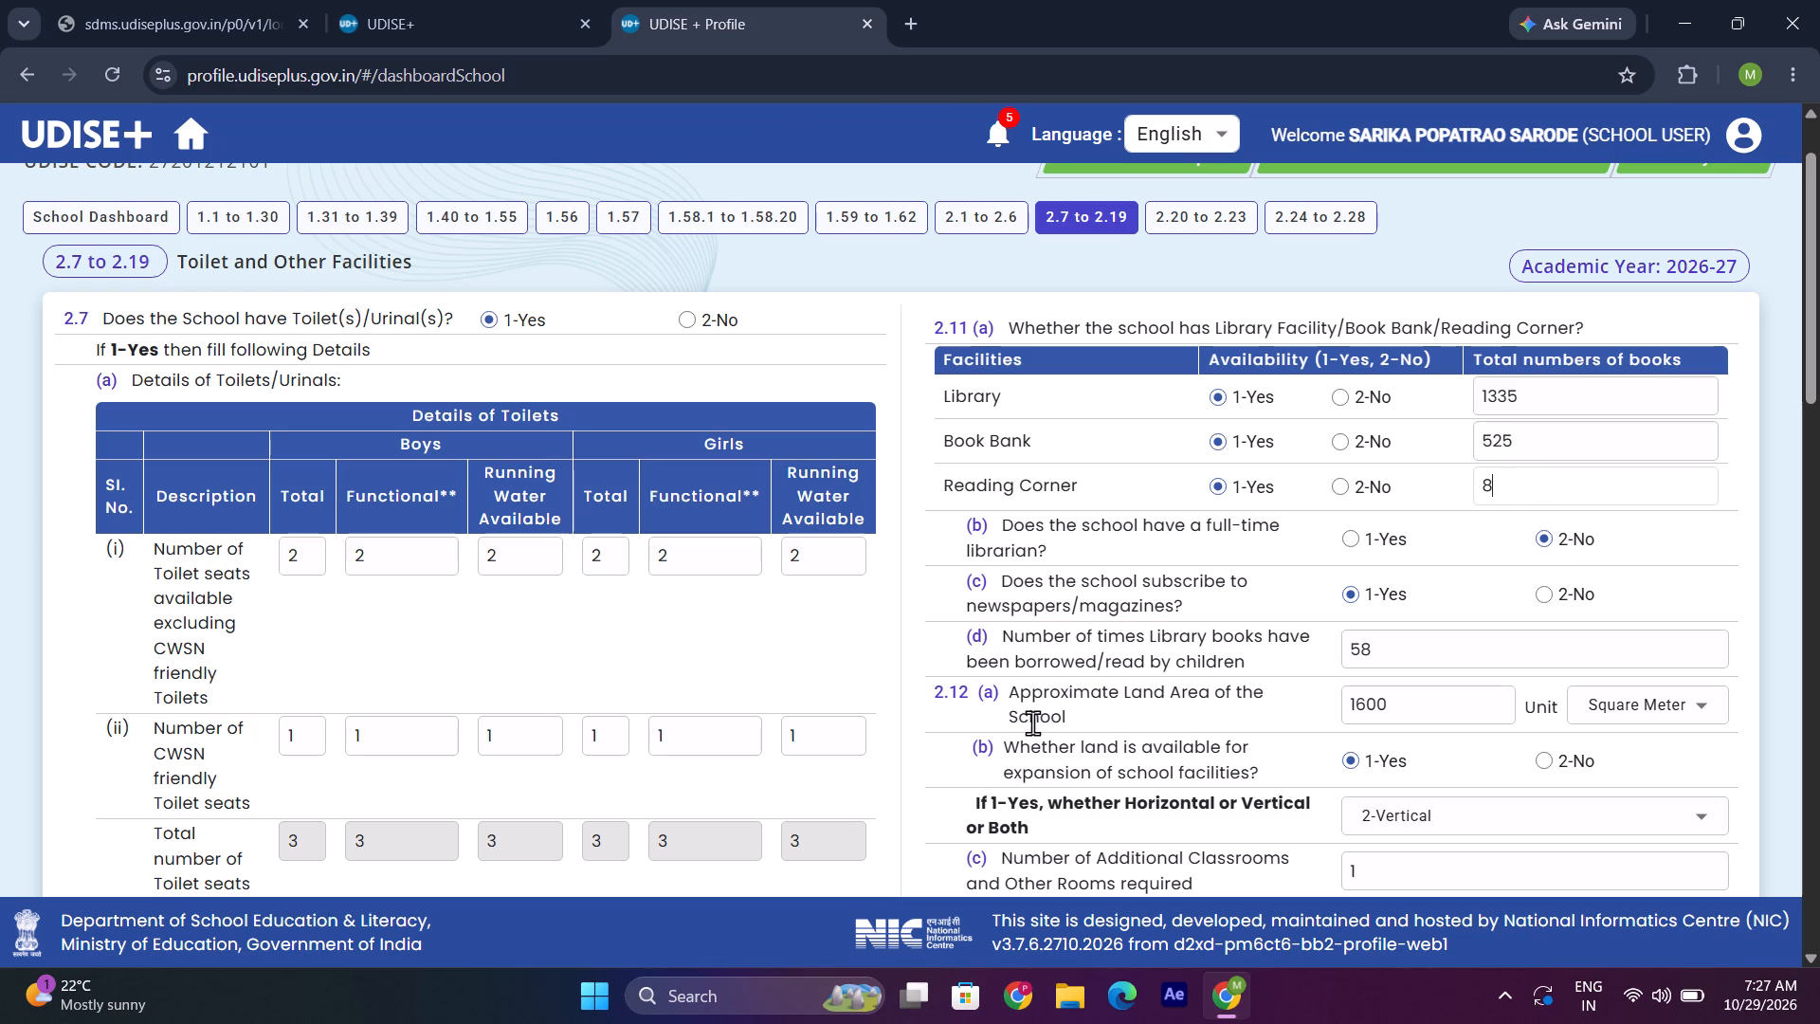
Set question 2.11 (d), the number of times library books were borrowed or read by children, to 120.
left_click(1386, 640)
key("BackSpace")
key("BackSpace")
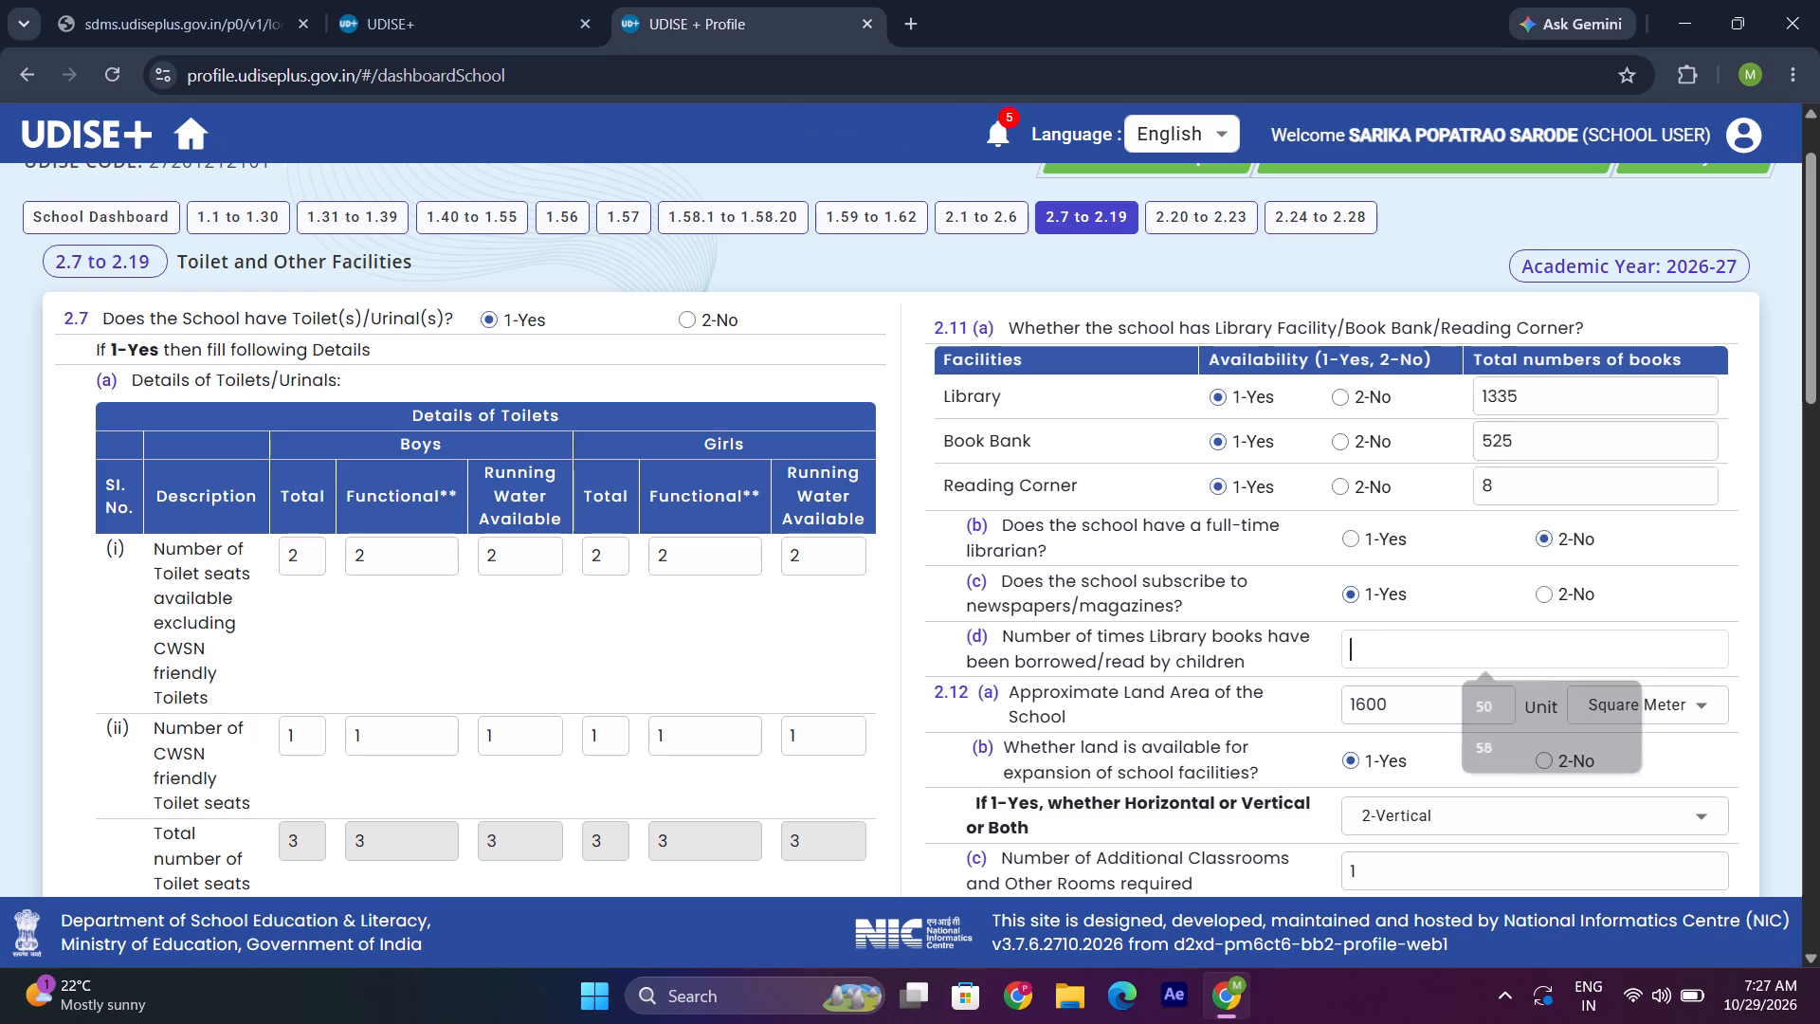
type("120")
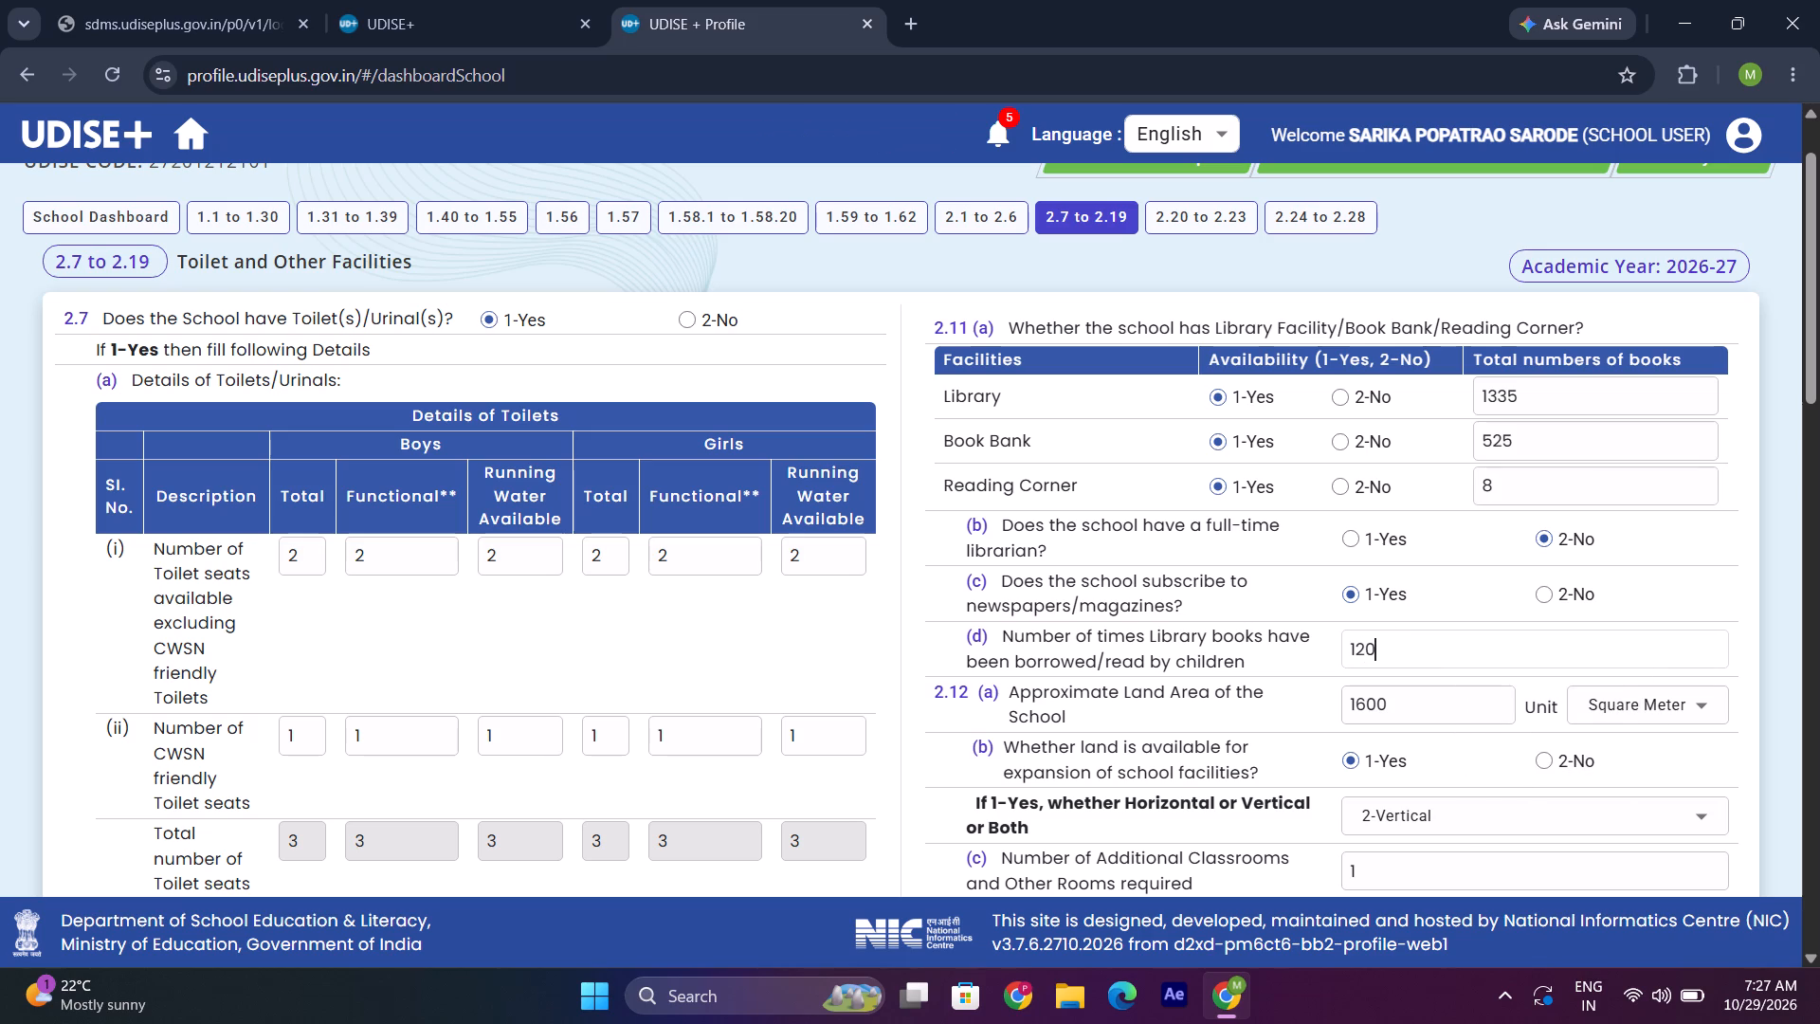
left_click(890, 798)
Set the sport in the playground table under question 2.13 to Badminton.
key("Down")
key("Down")
key("Down")
key("Down")
key("Down")
key("Down")
key("Down")
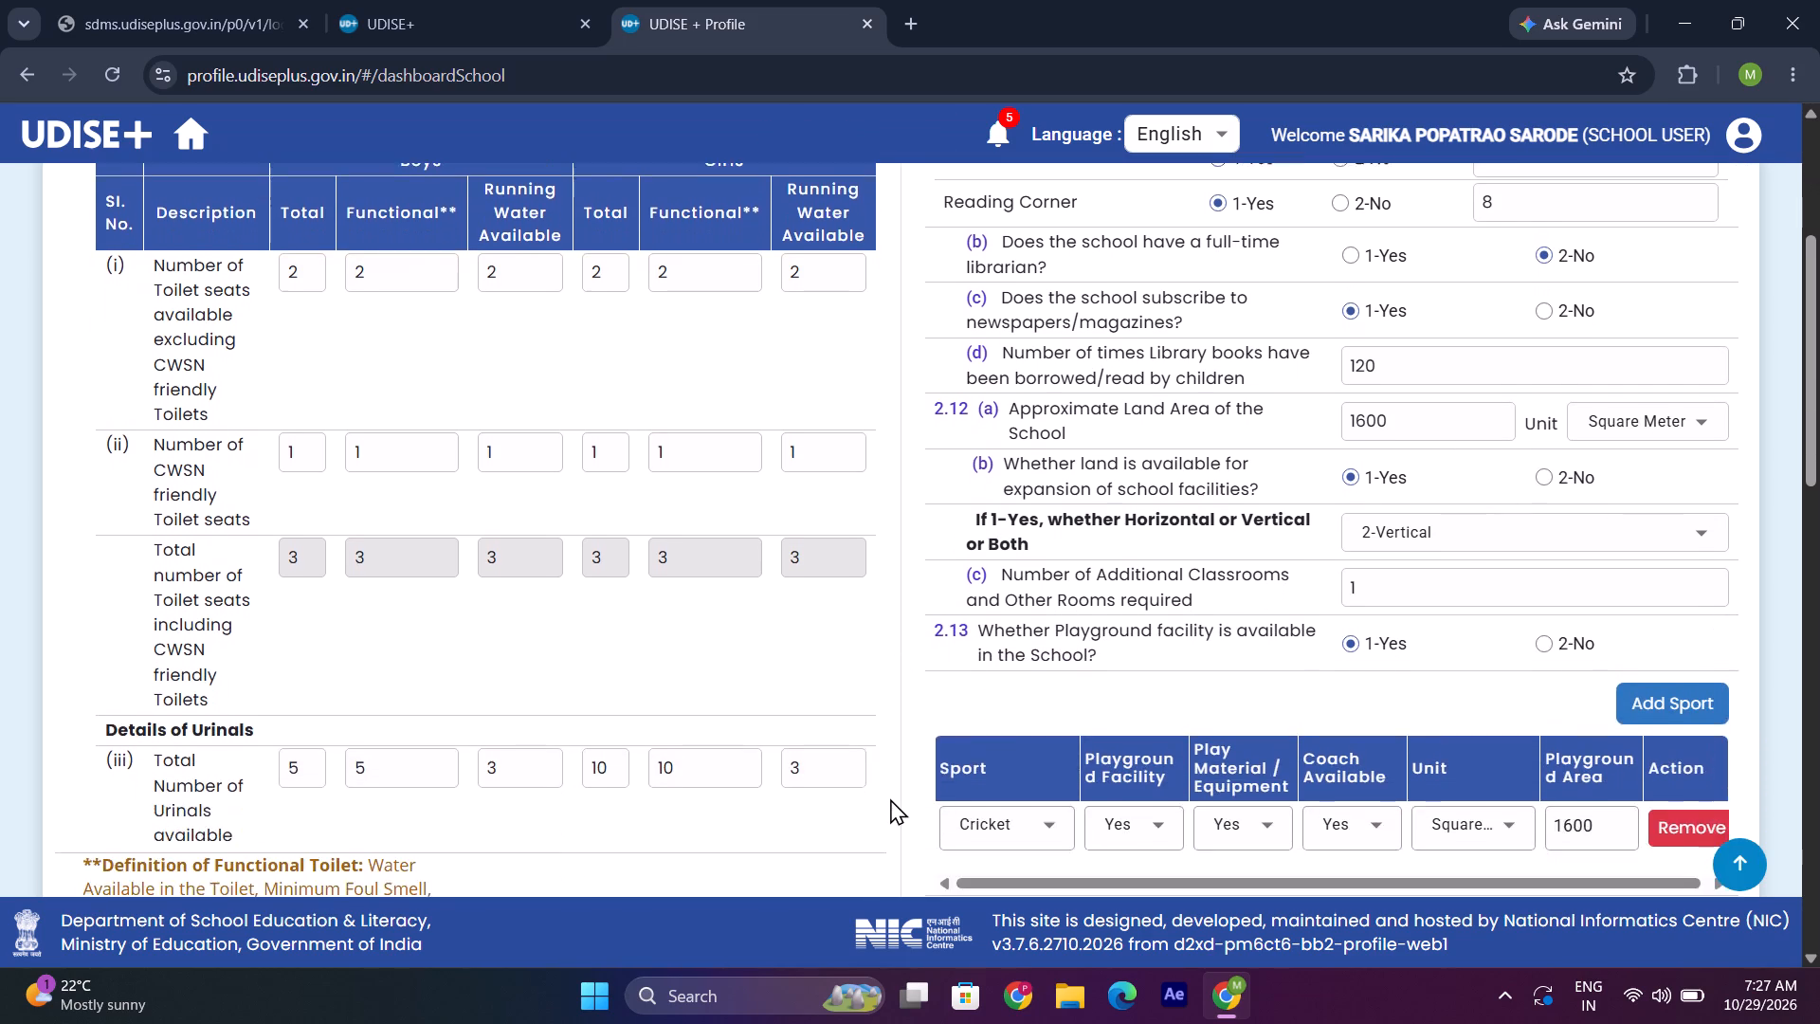
key("Down")
key("Down")
key("Down")
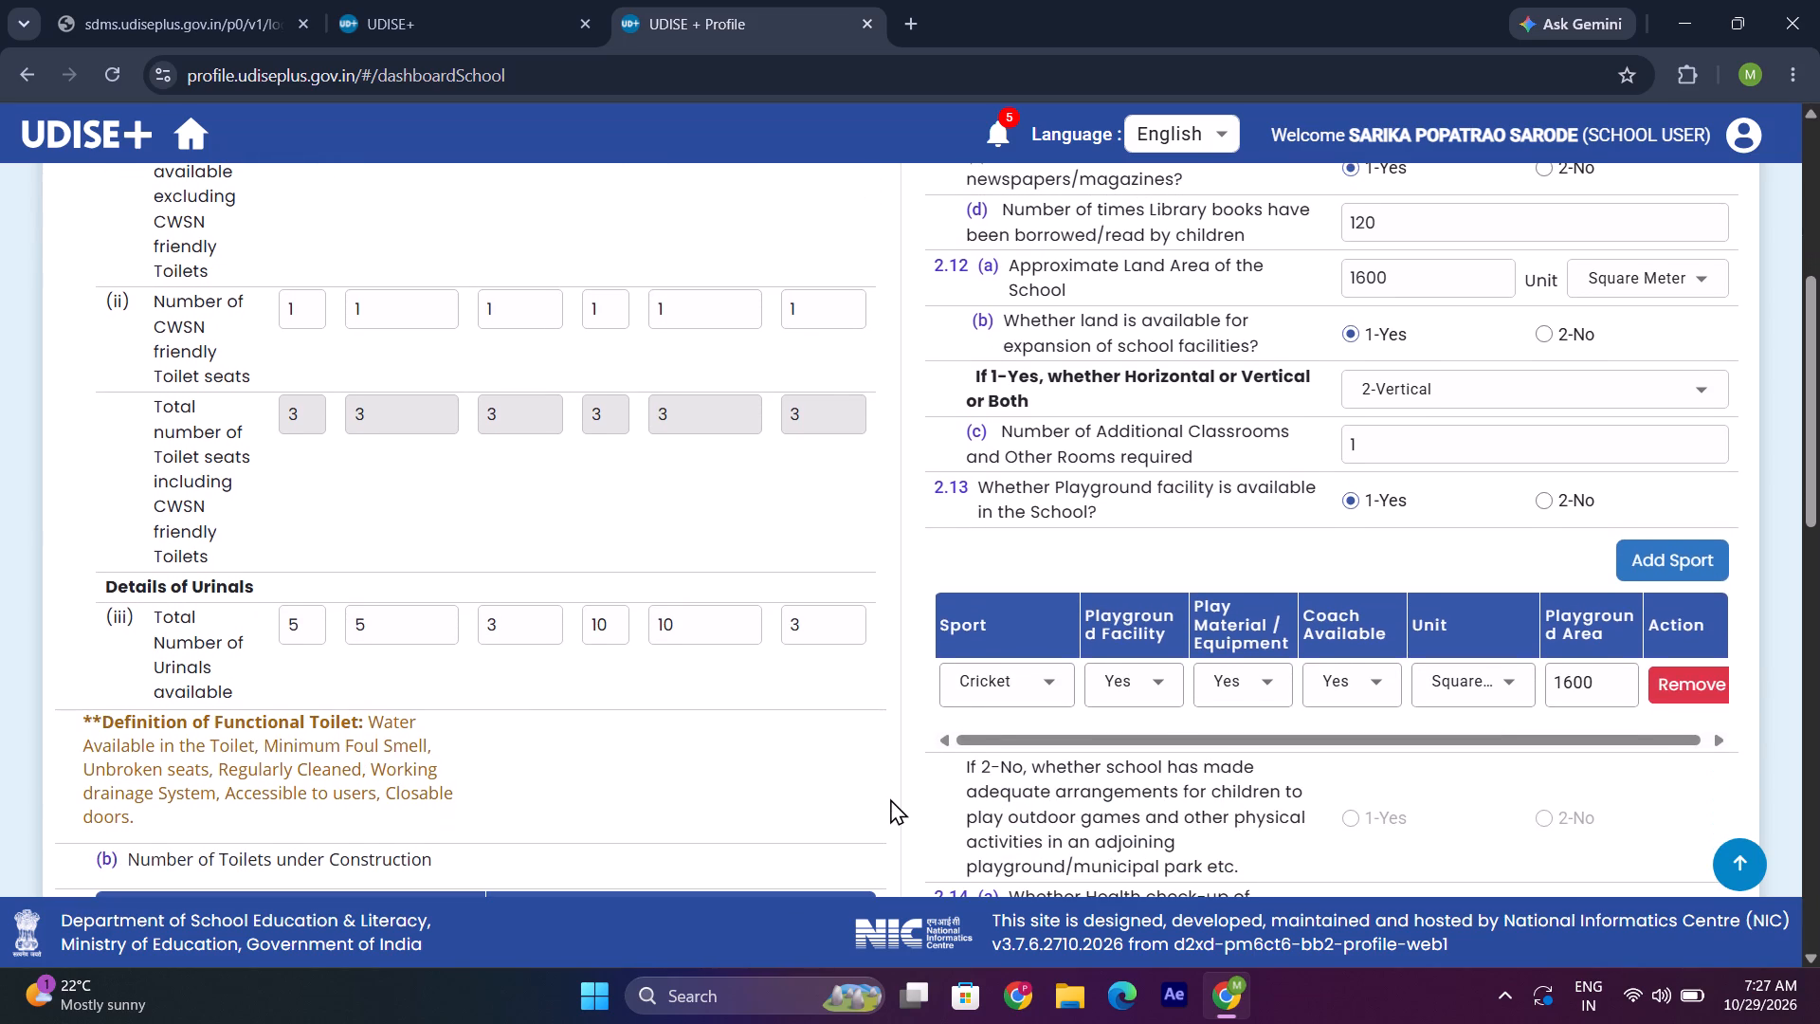
key("Down")
key("Down")
key("Down")
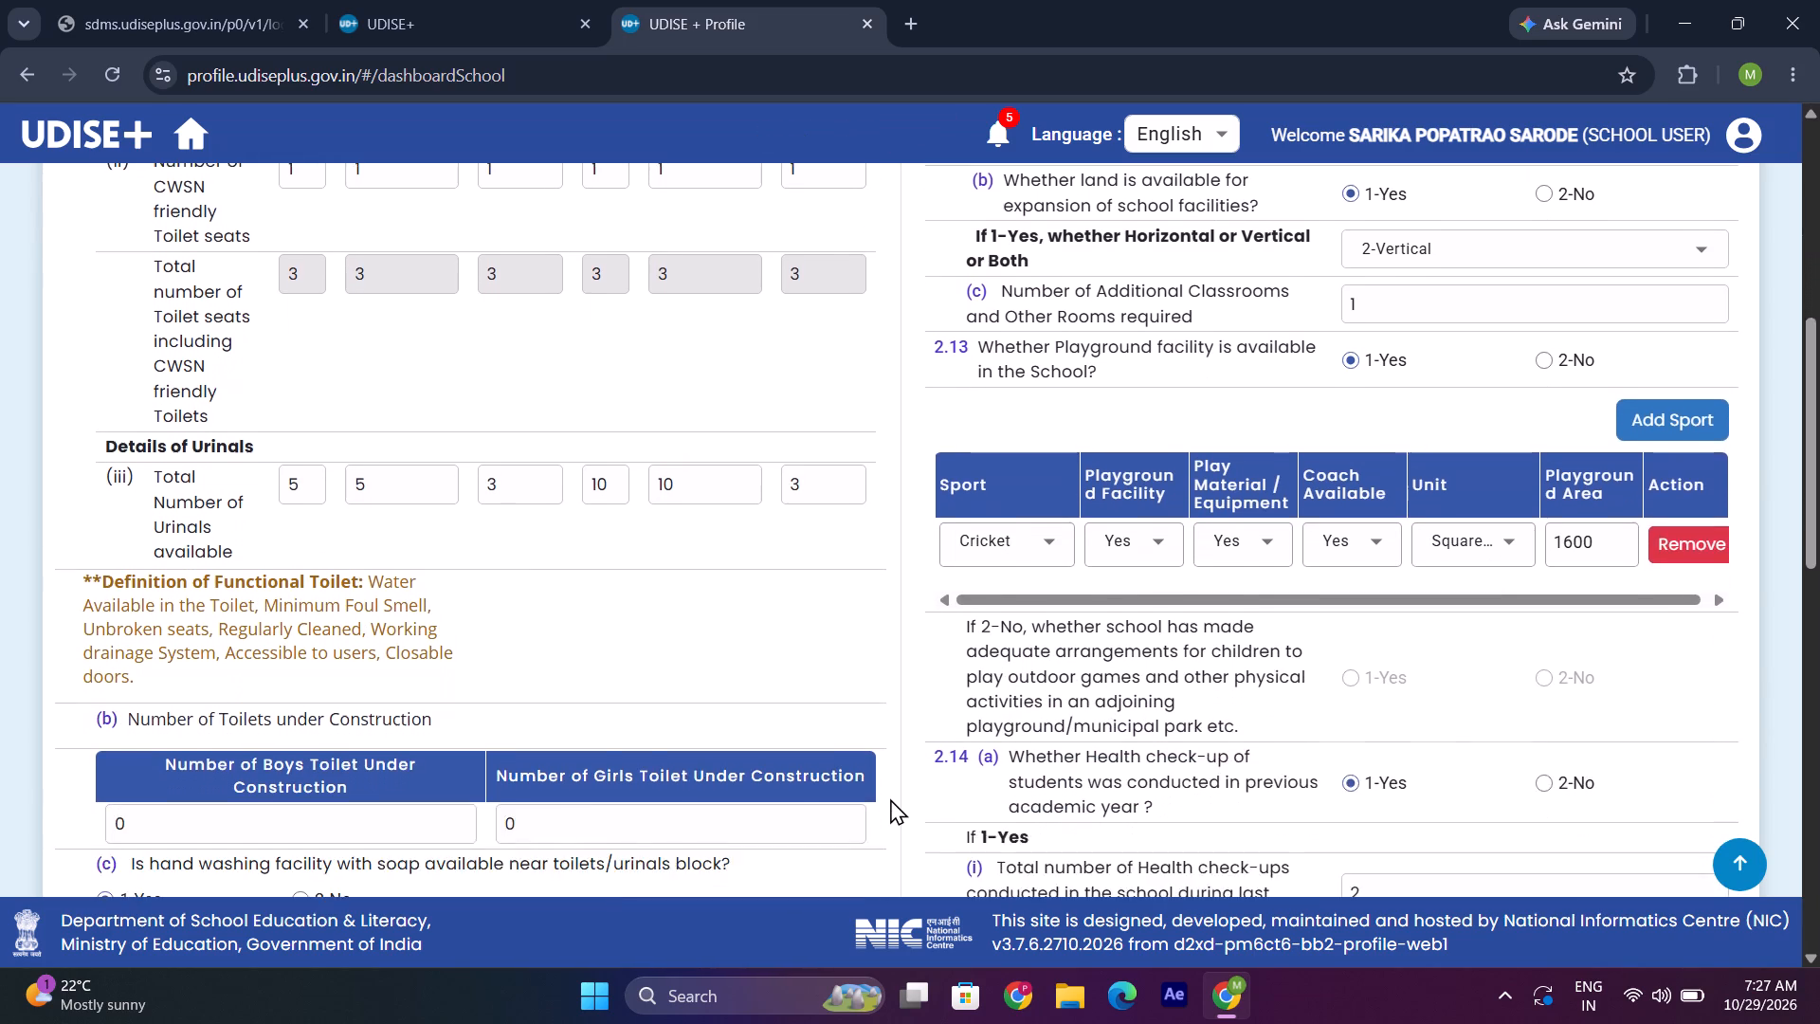
key("Down")
key("Down")
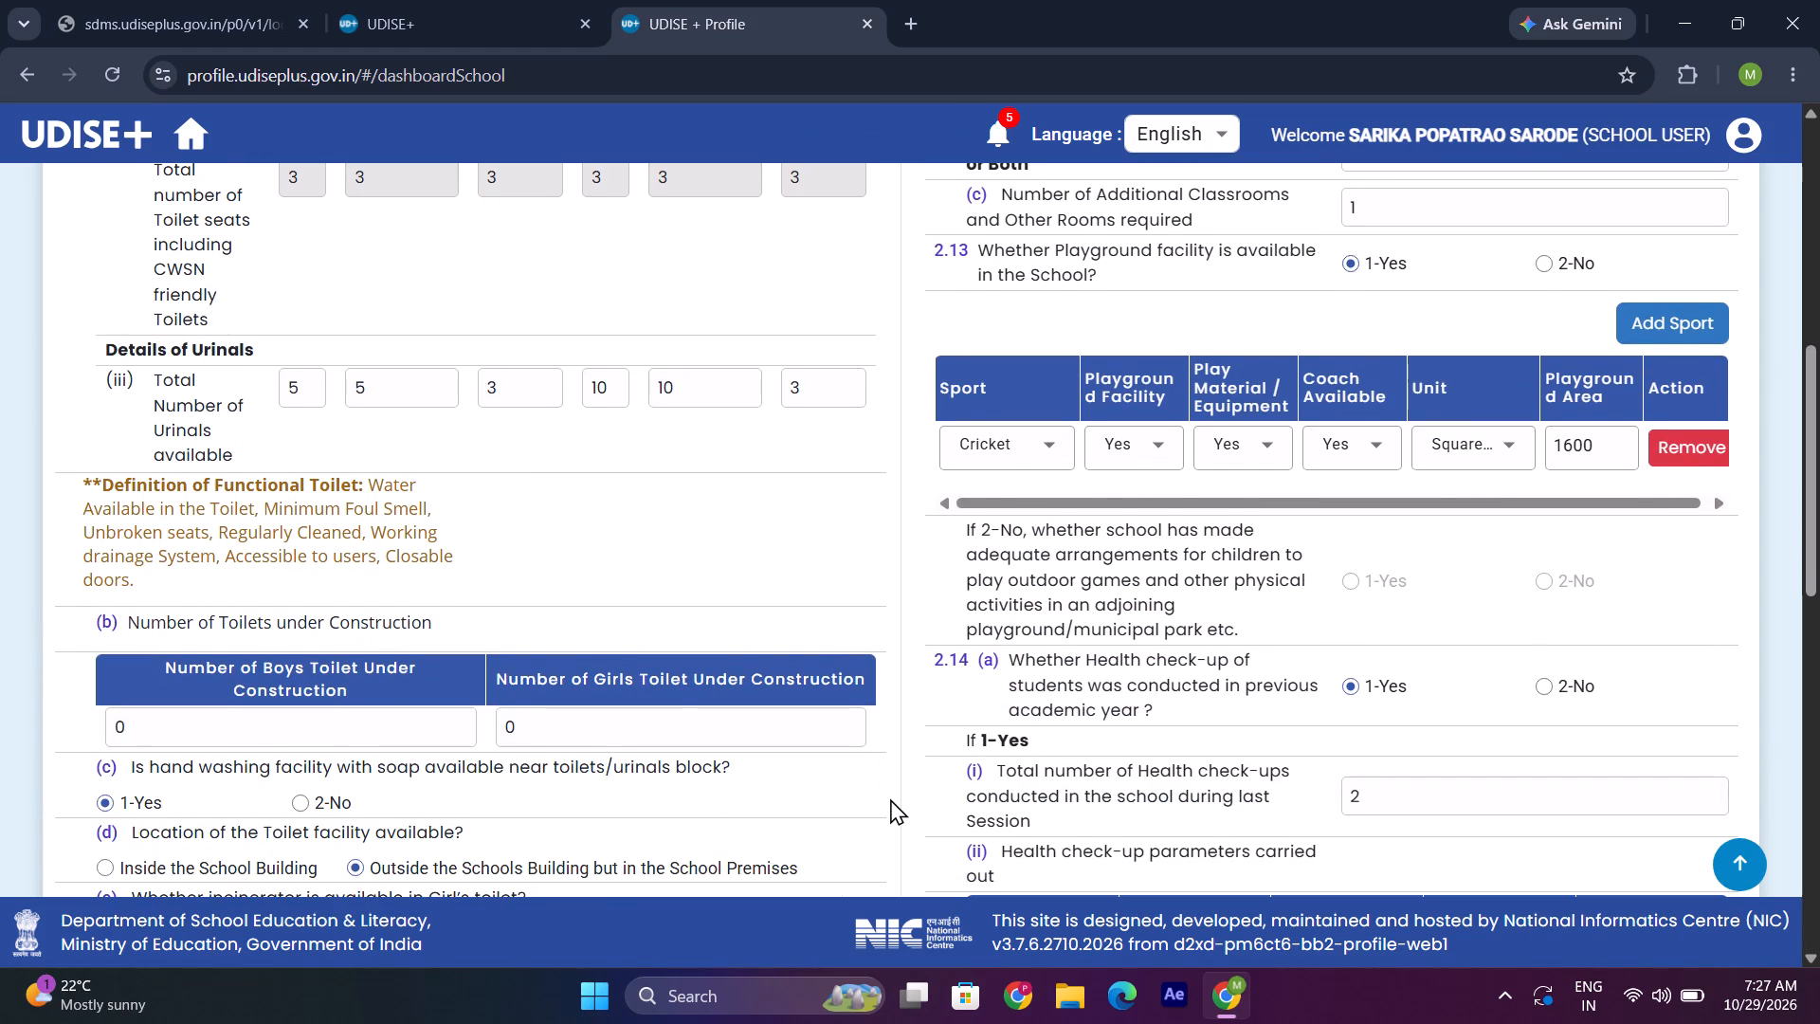
key("Down")
key("Down")
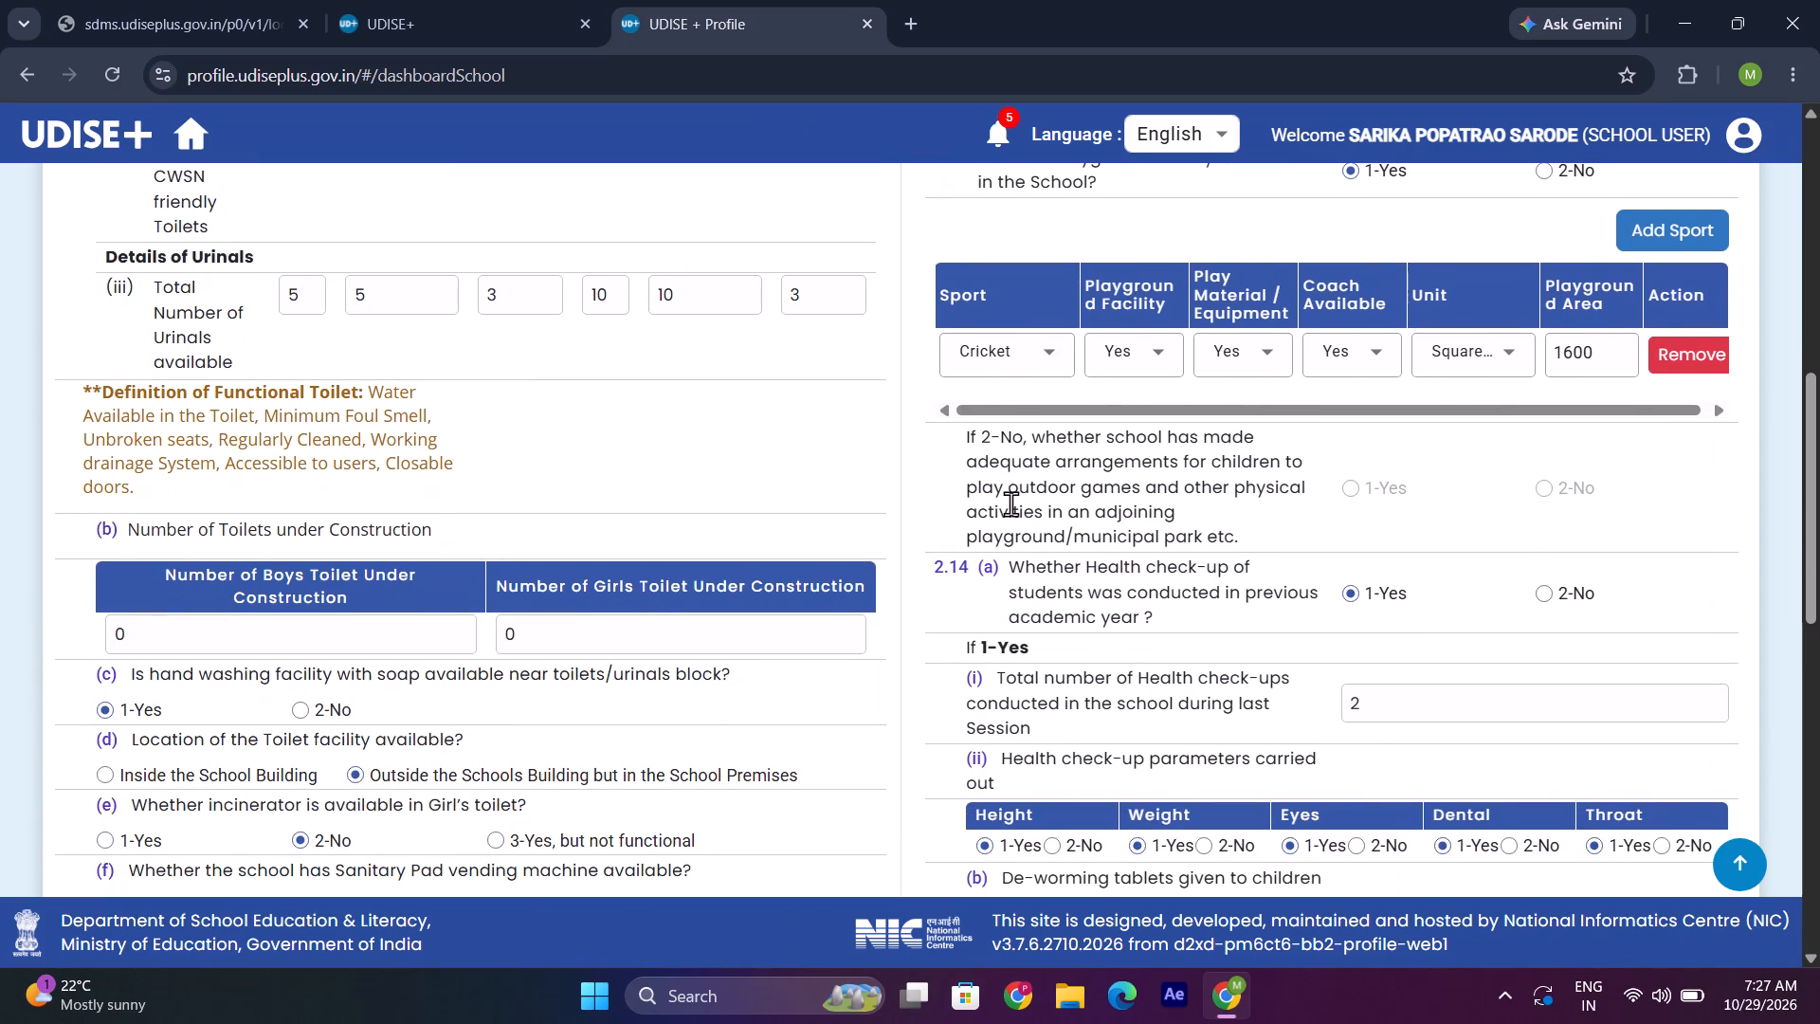
left_click(1054, 347)
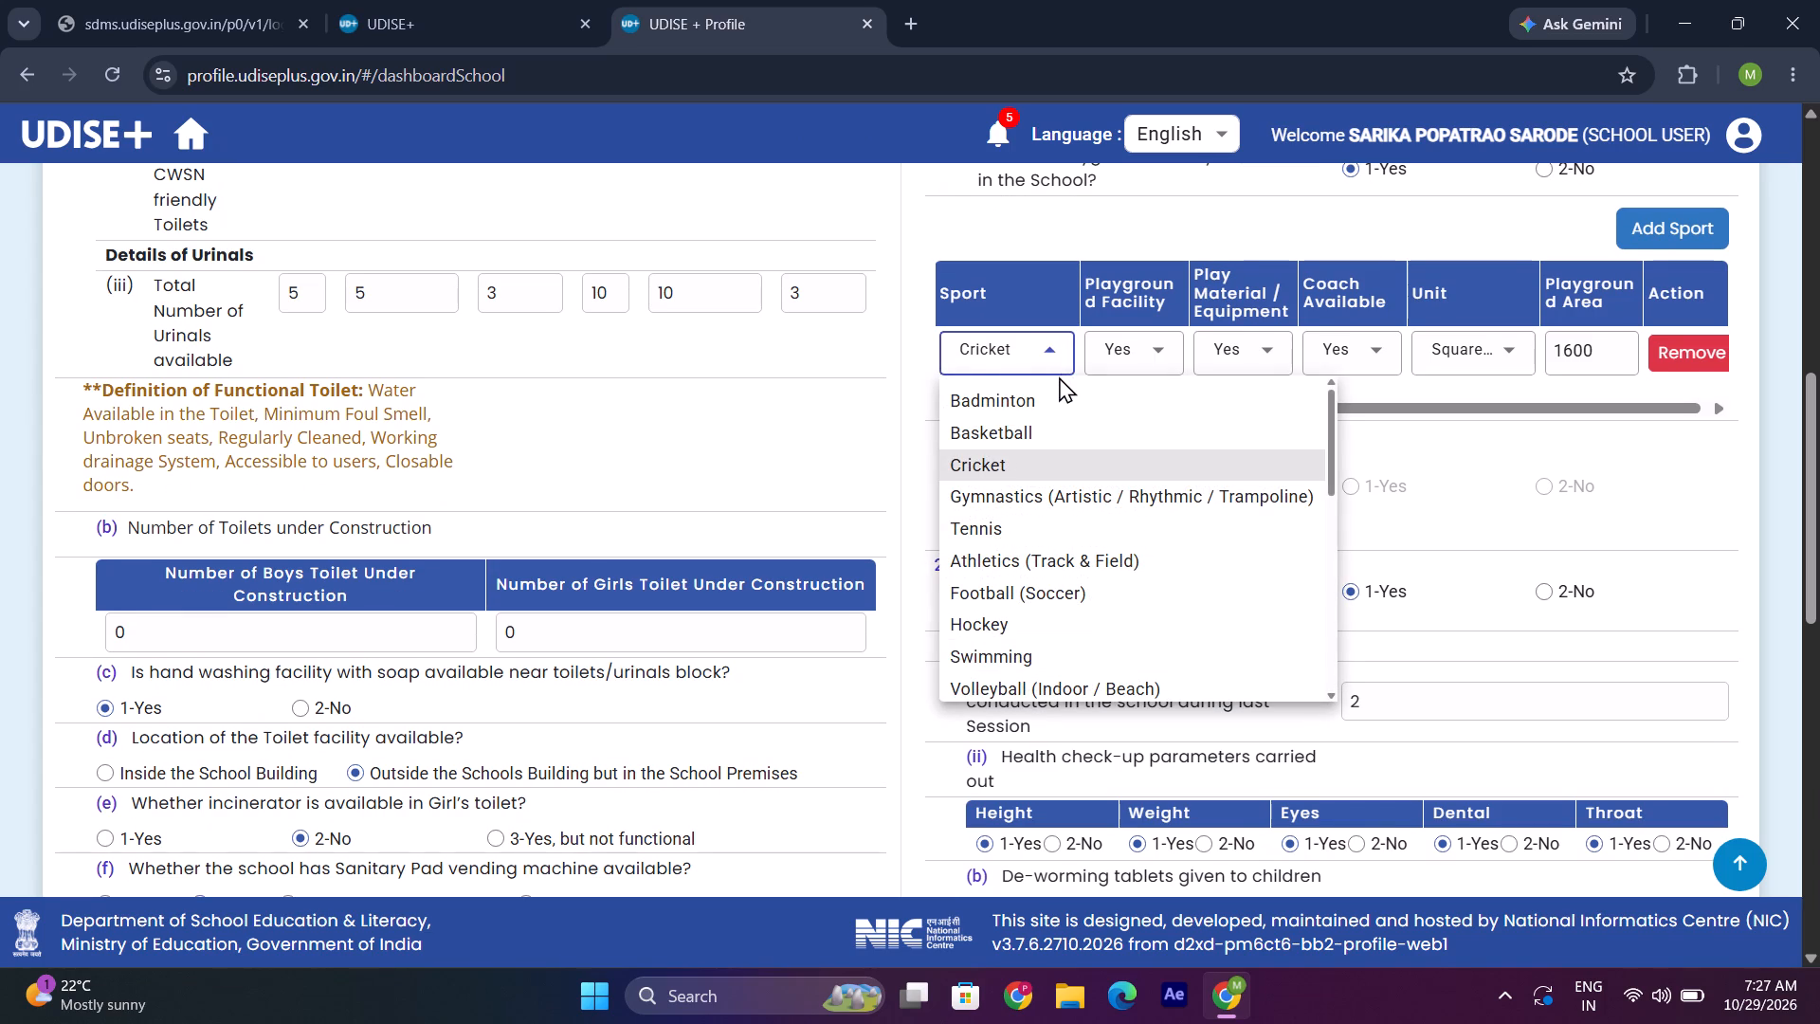
left_click(1019, 399)
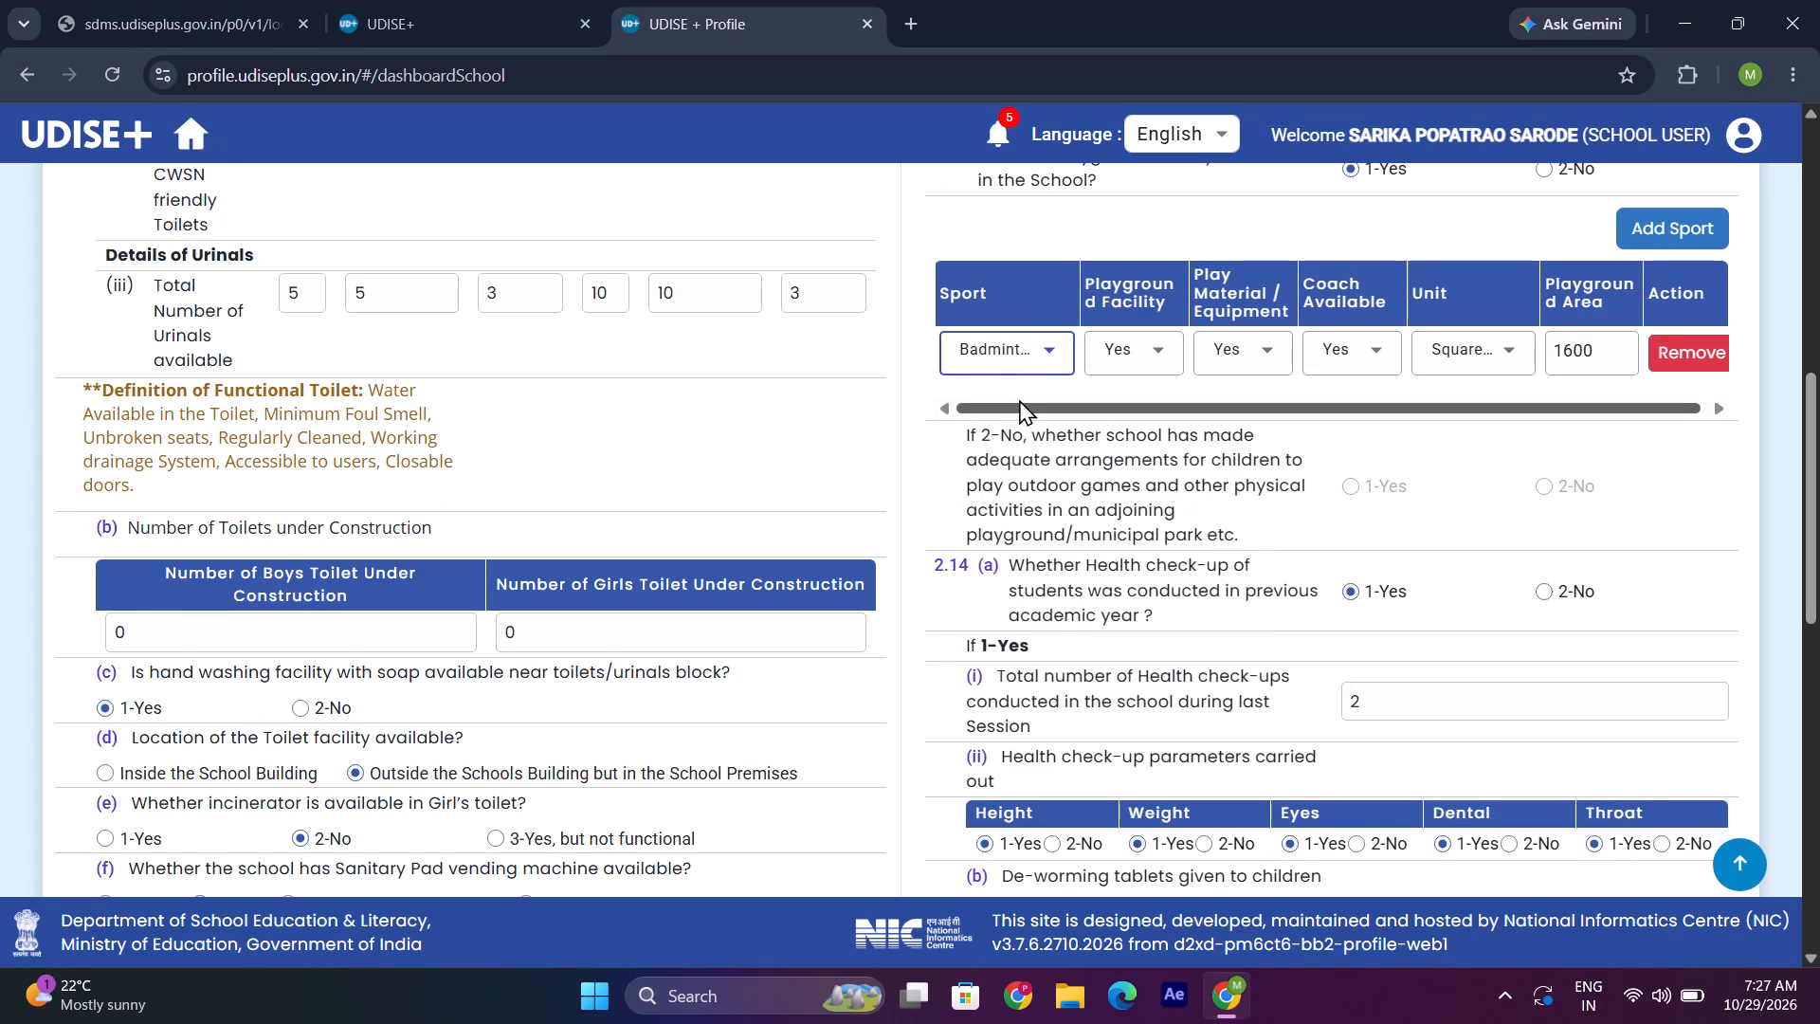
For the Badminton entry, set playground facility and play material to Yes, coach available to No, and the unit to Square Meter.
left_click(1152, 354)
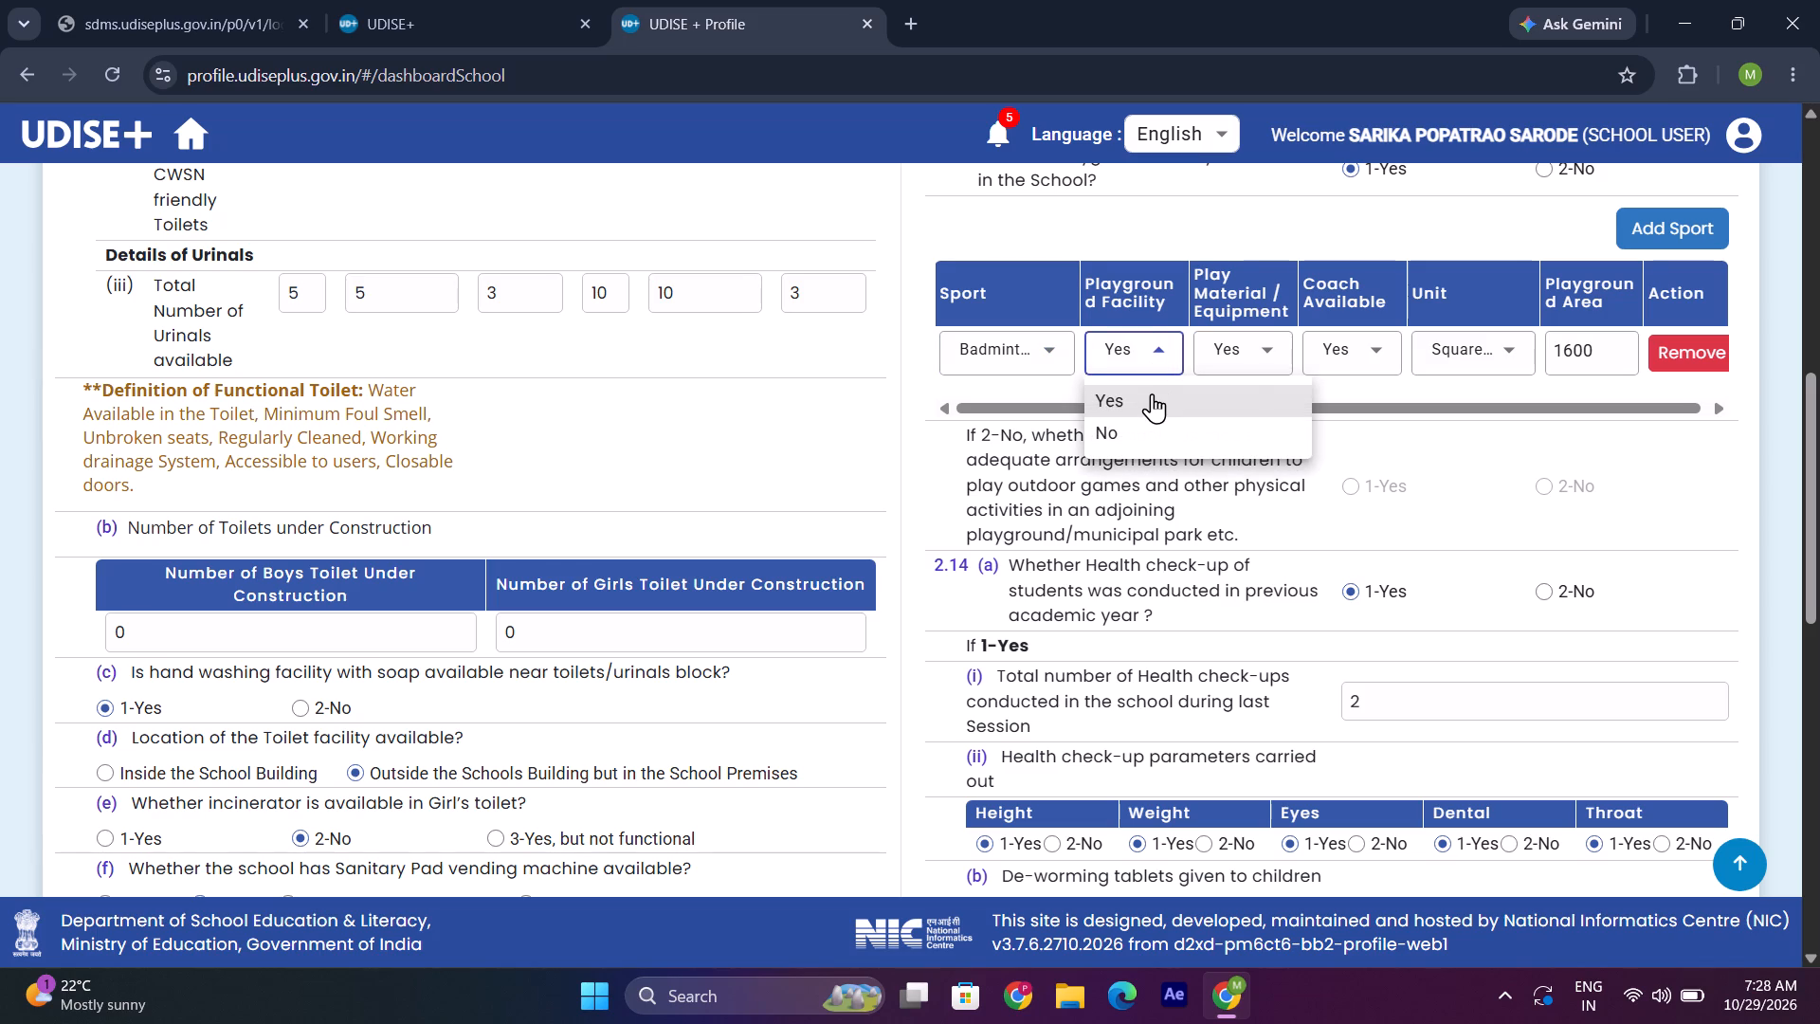
left_click(1152, 393)
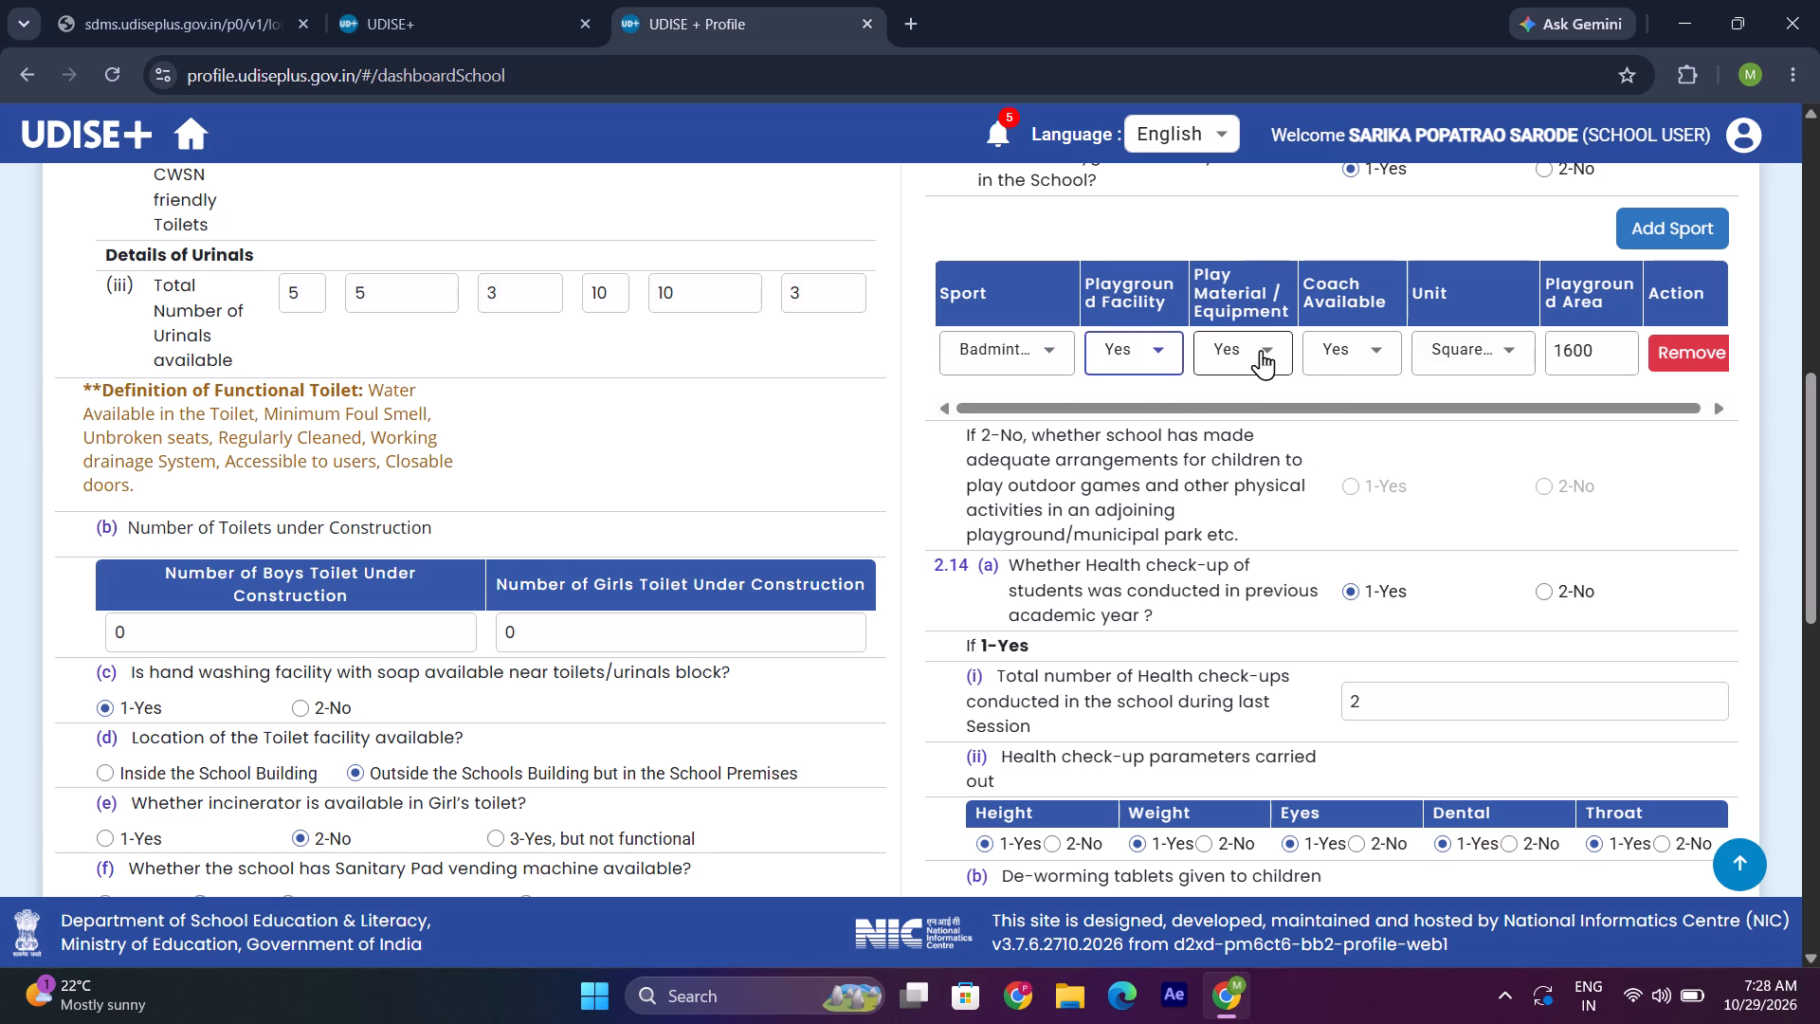
left_click(1263, 352)
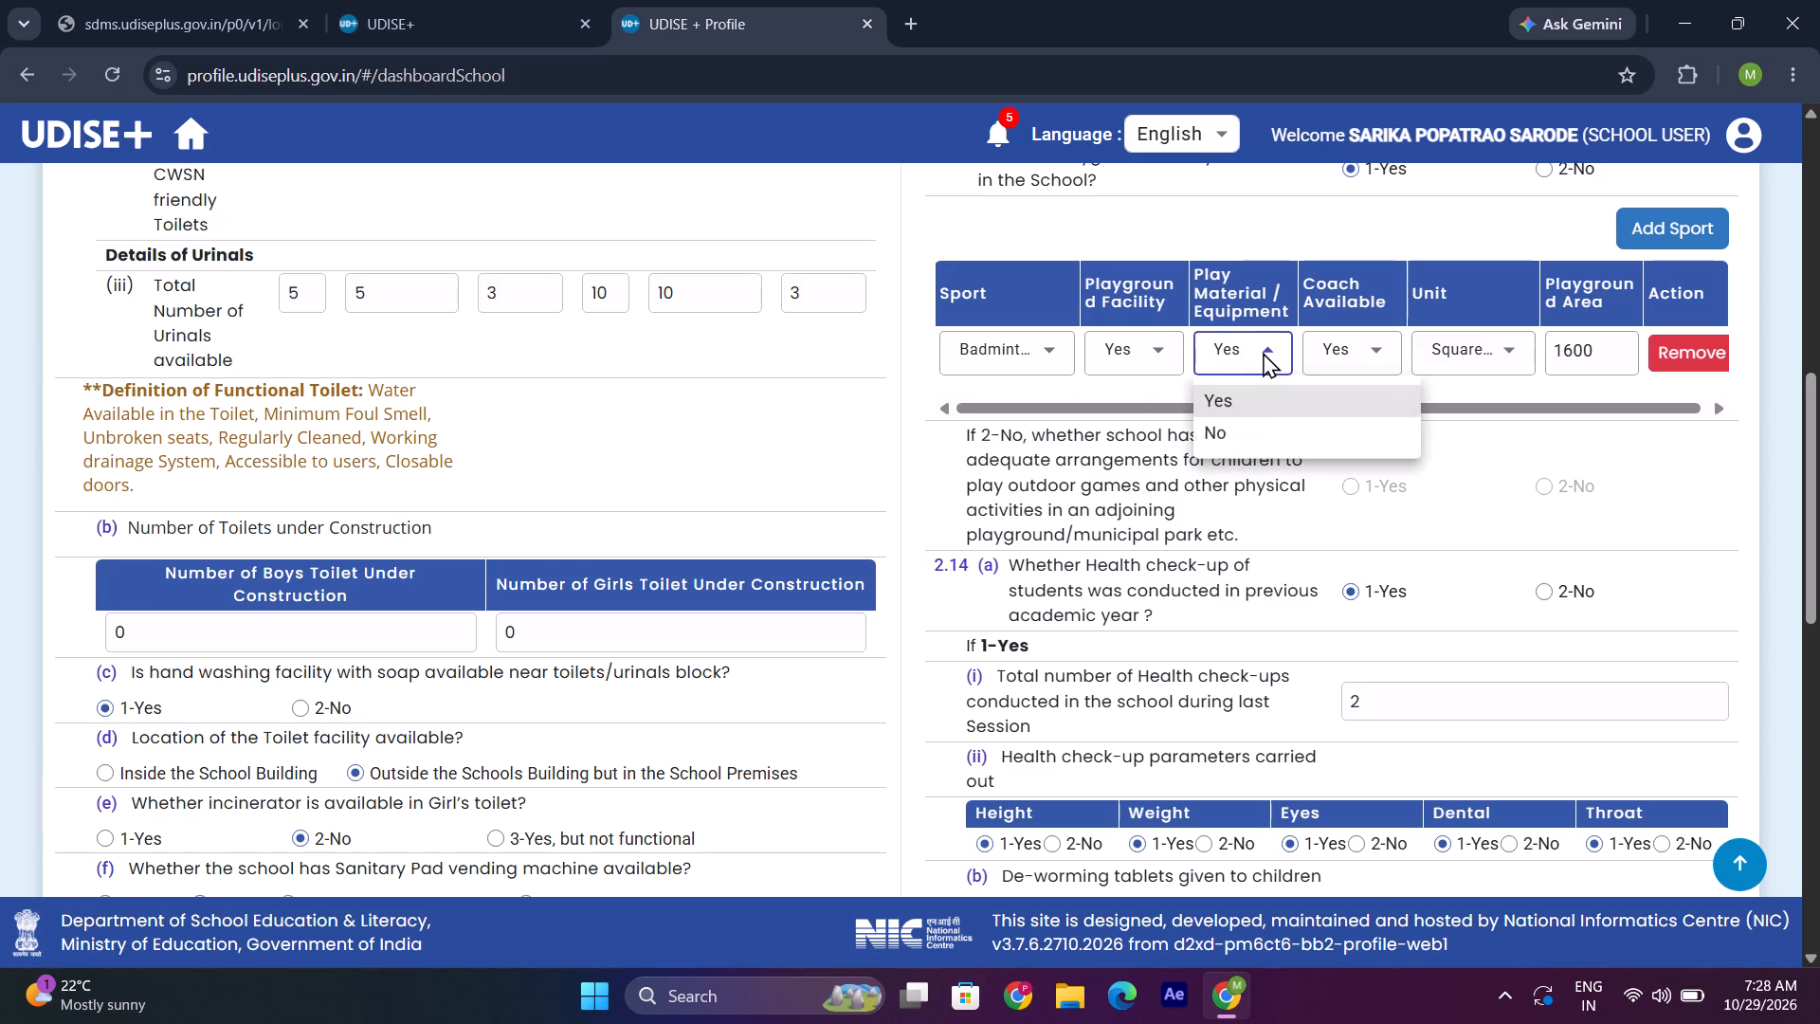
left_click(1254, 399)
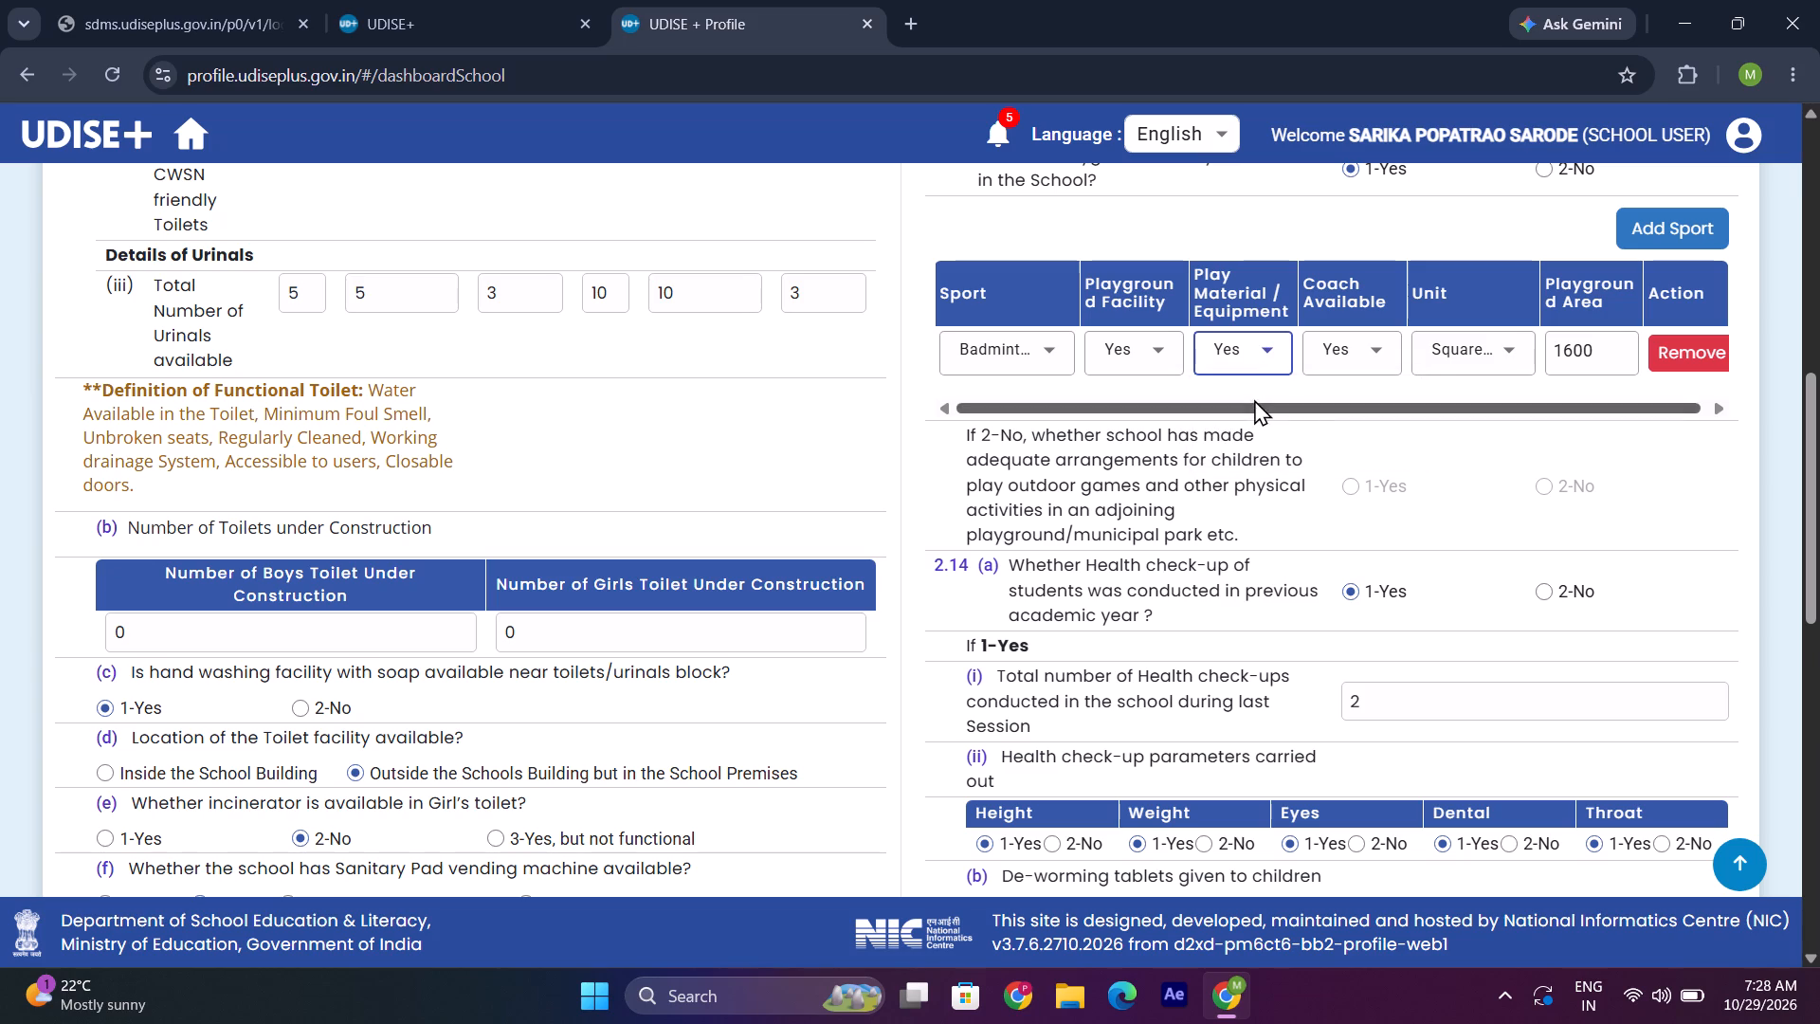
left_click(1378, 344)
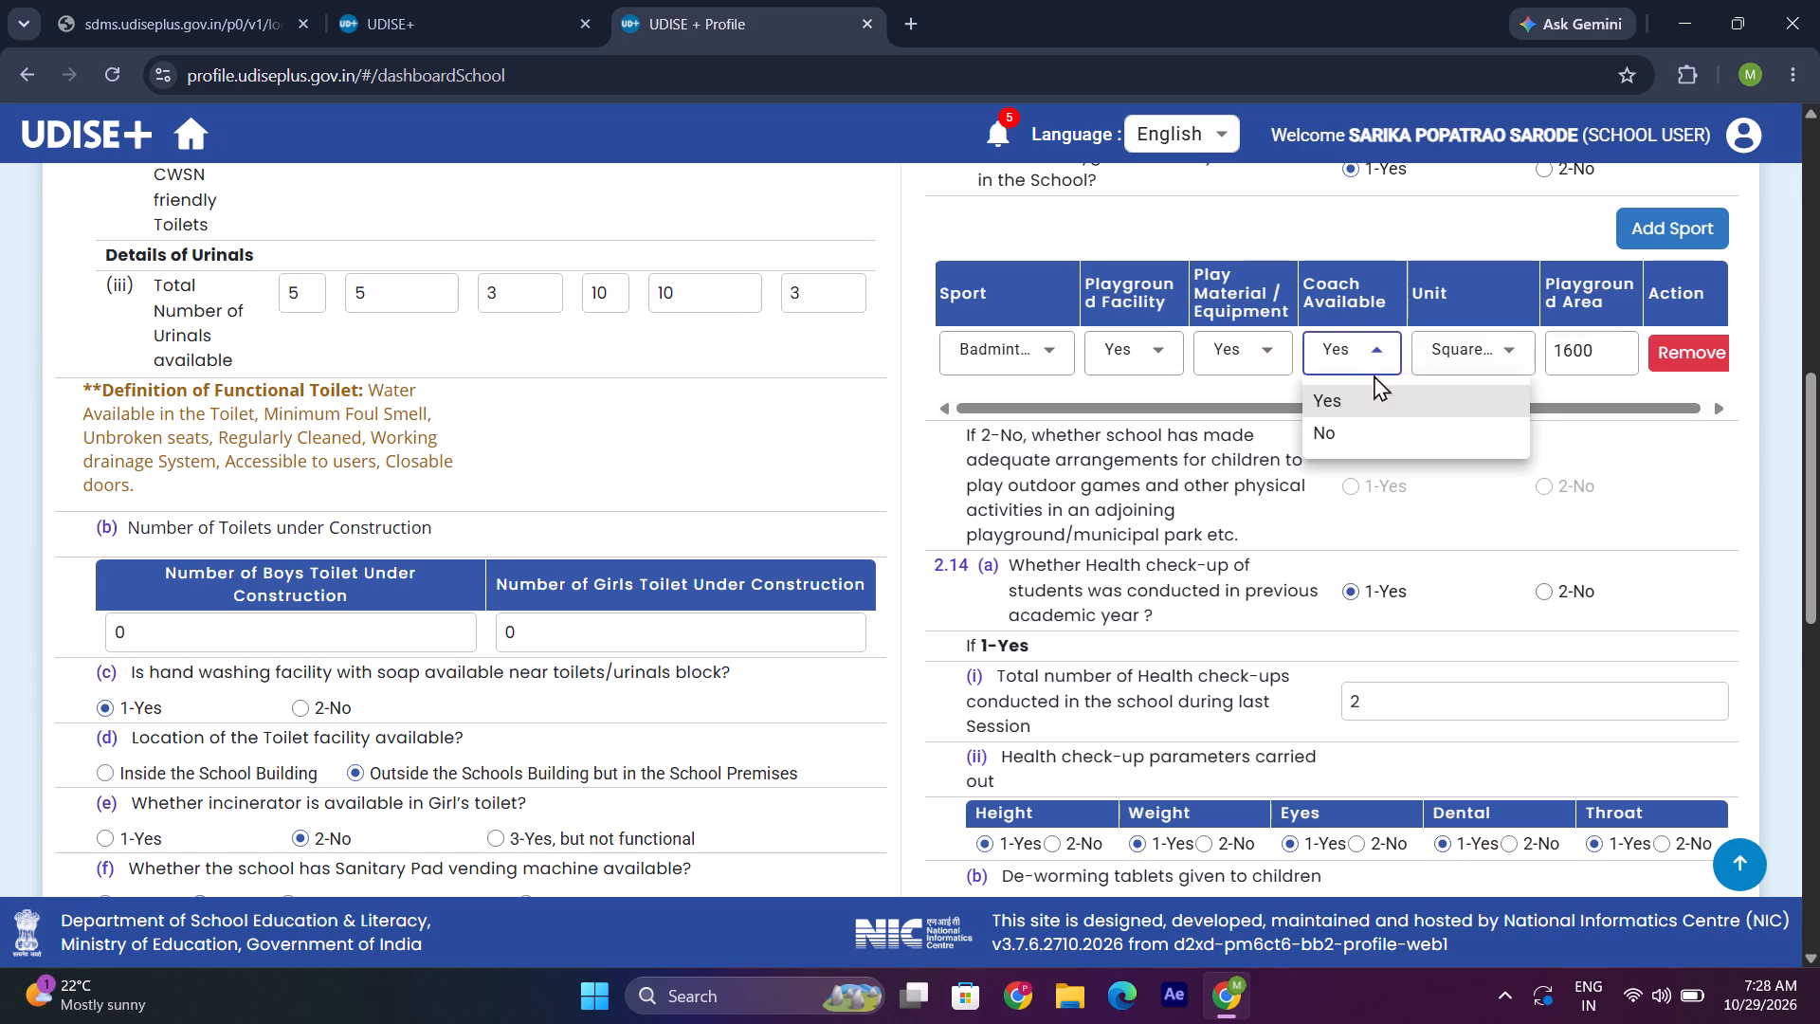
left_click(1370, 426)
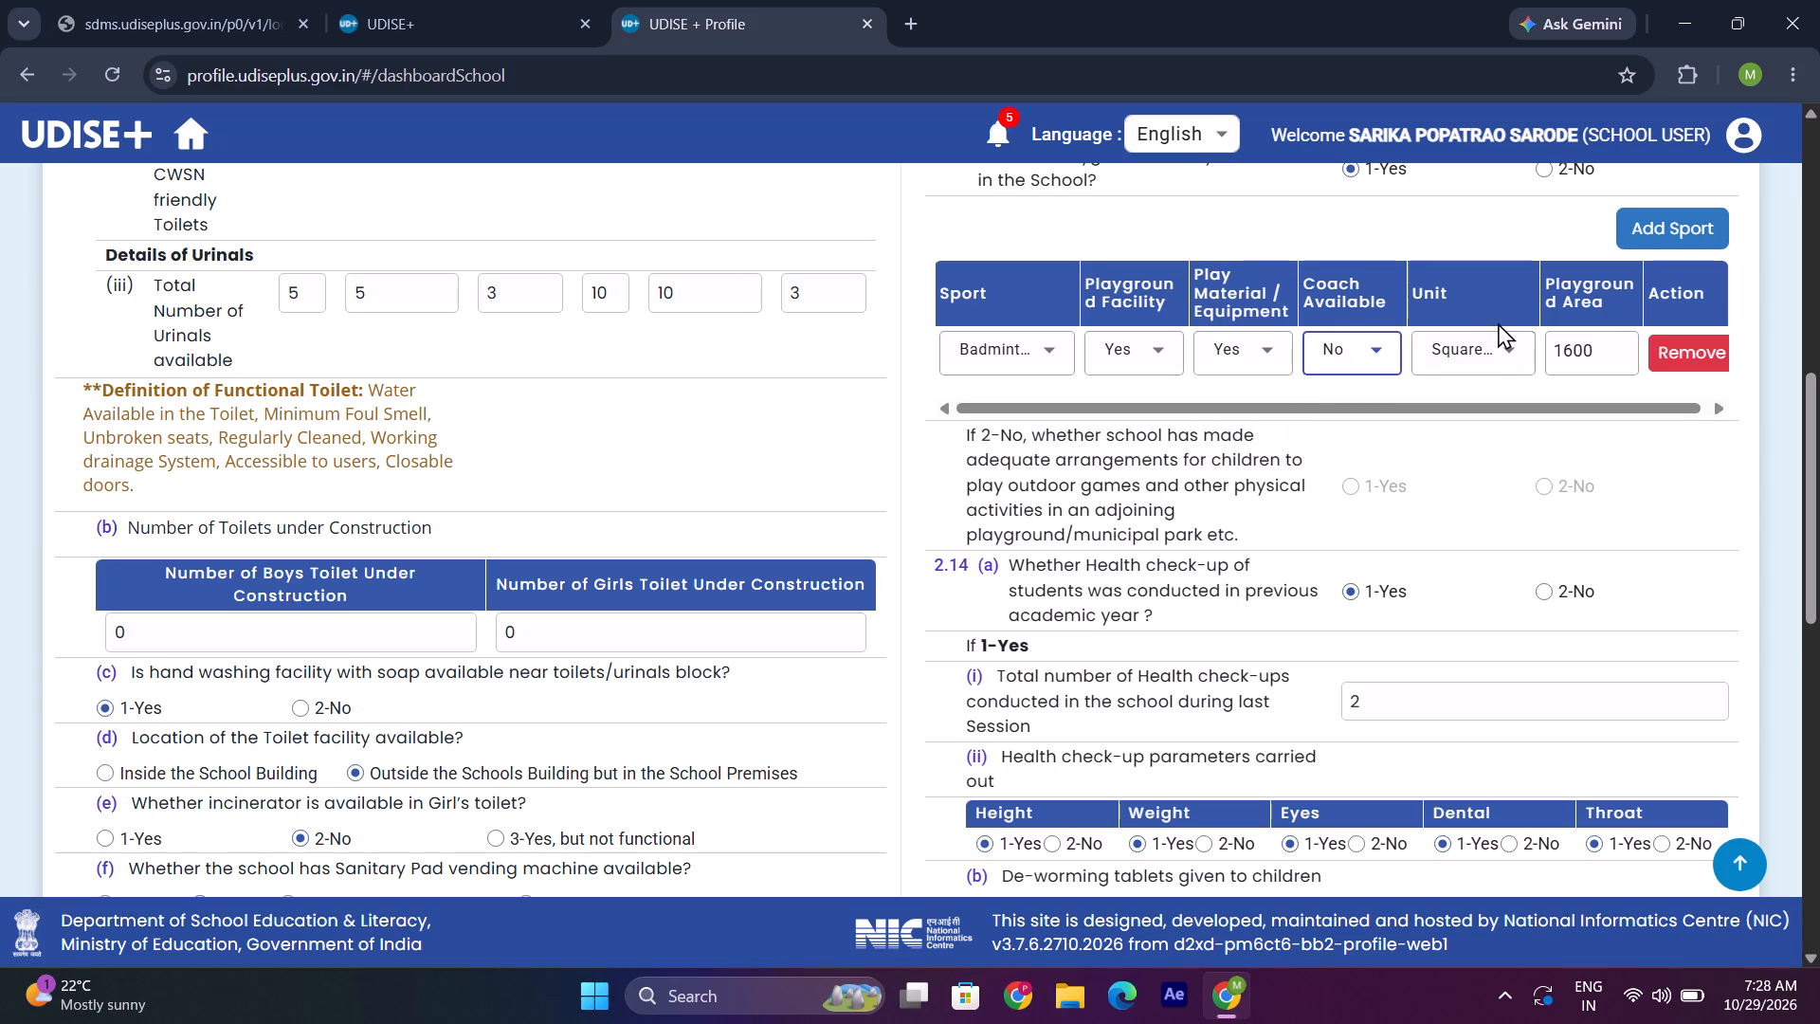
left_click(1501, 349)
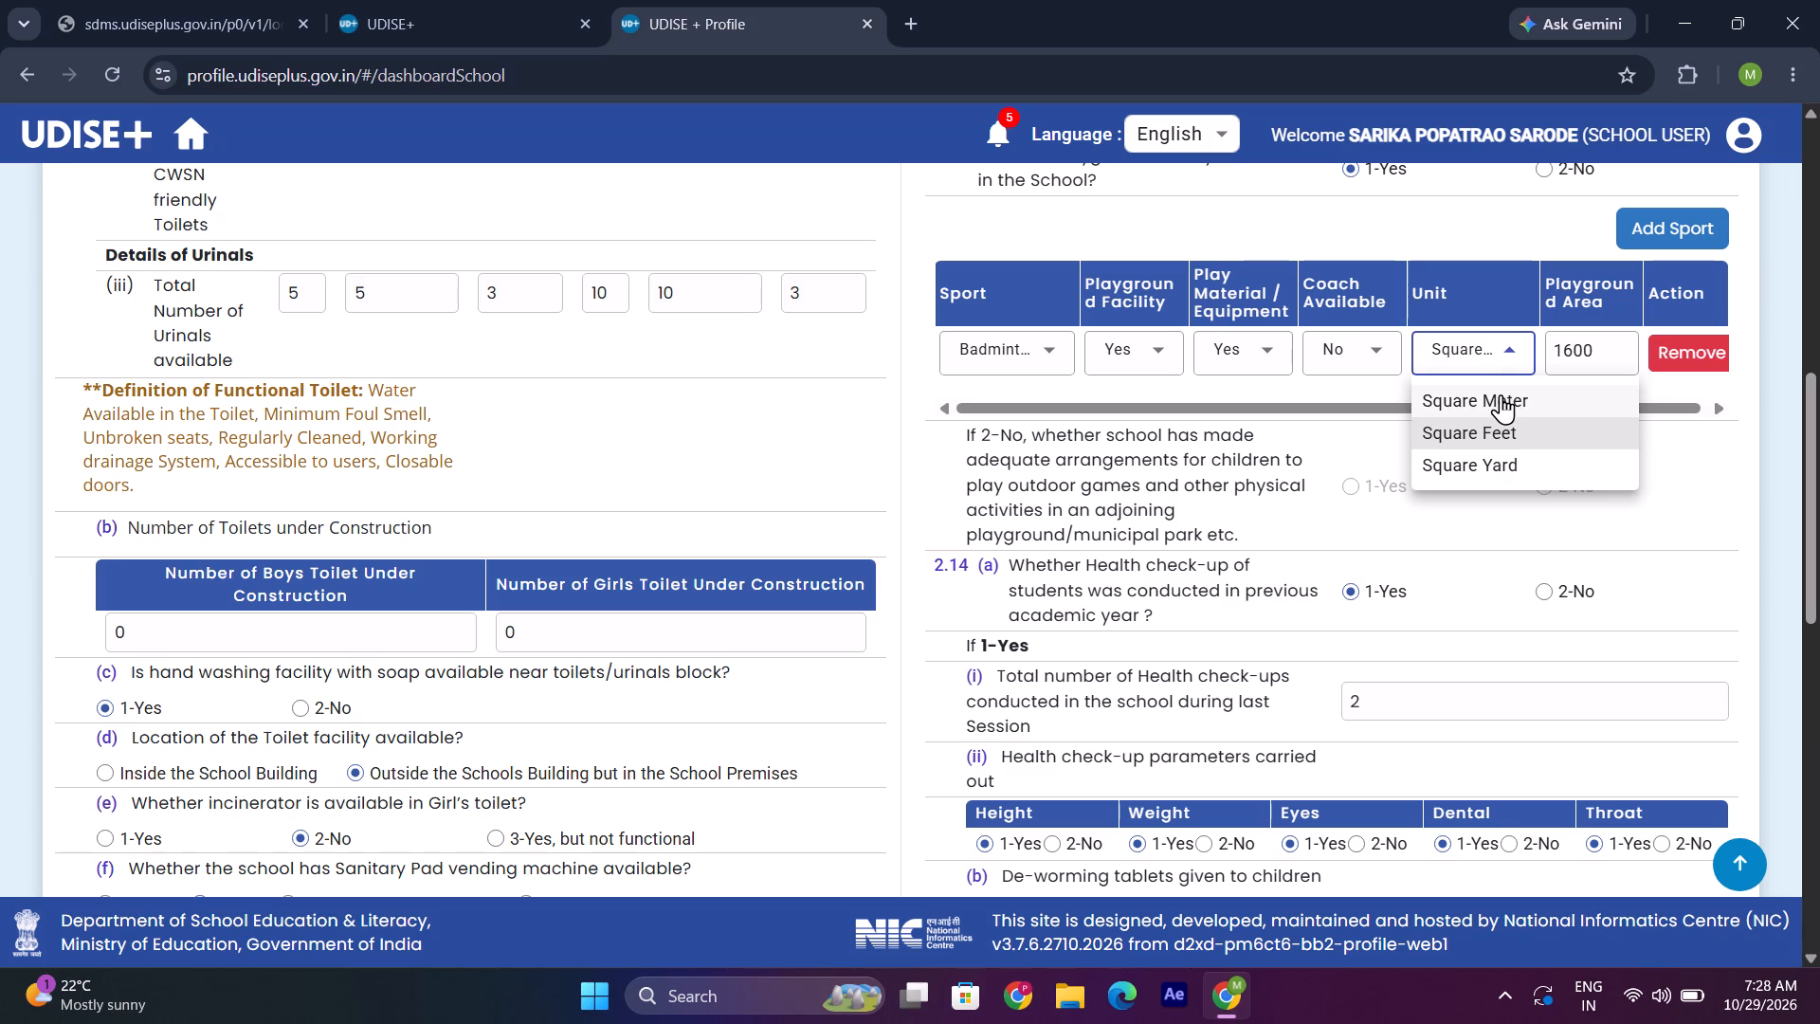
left_click(1501, 394)
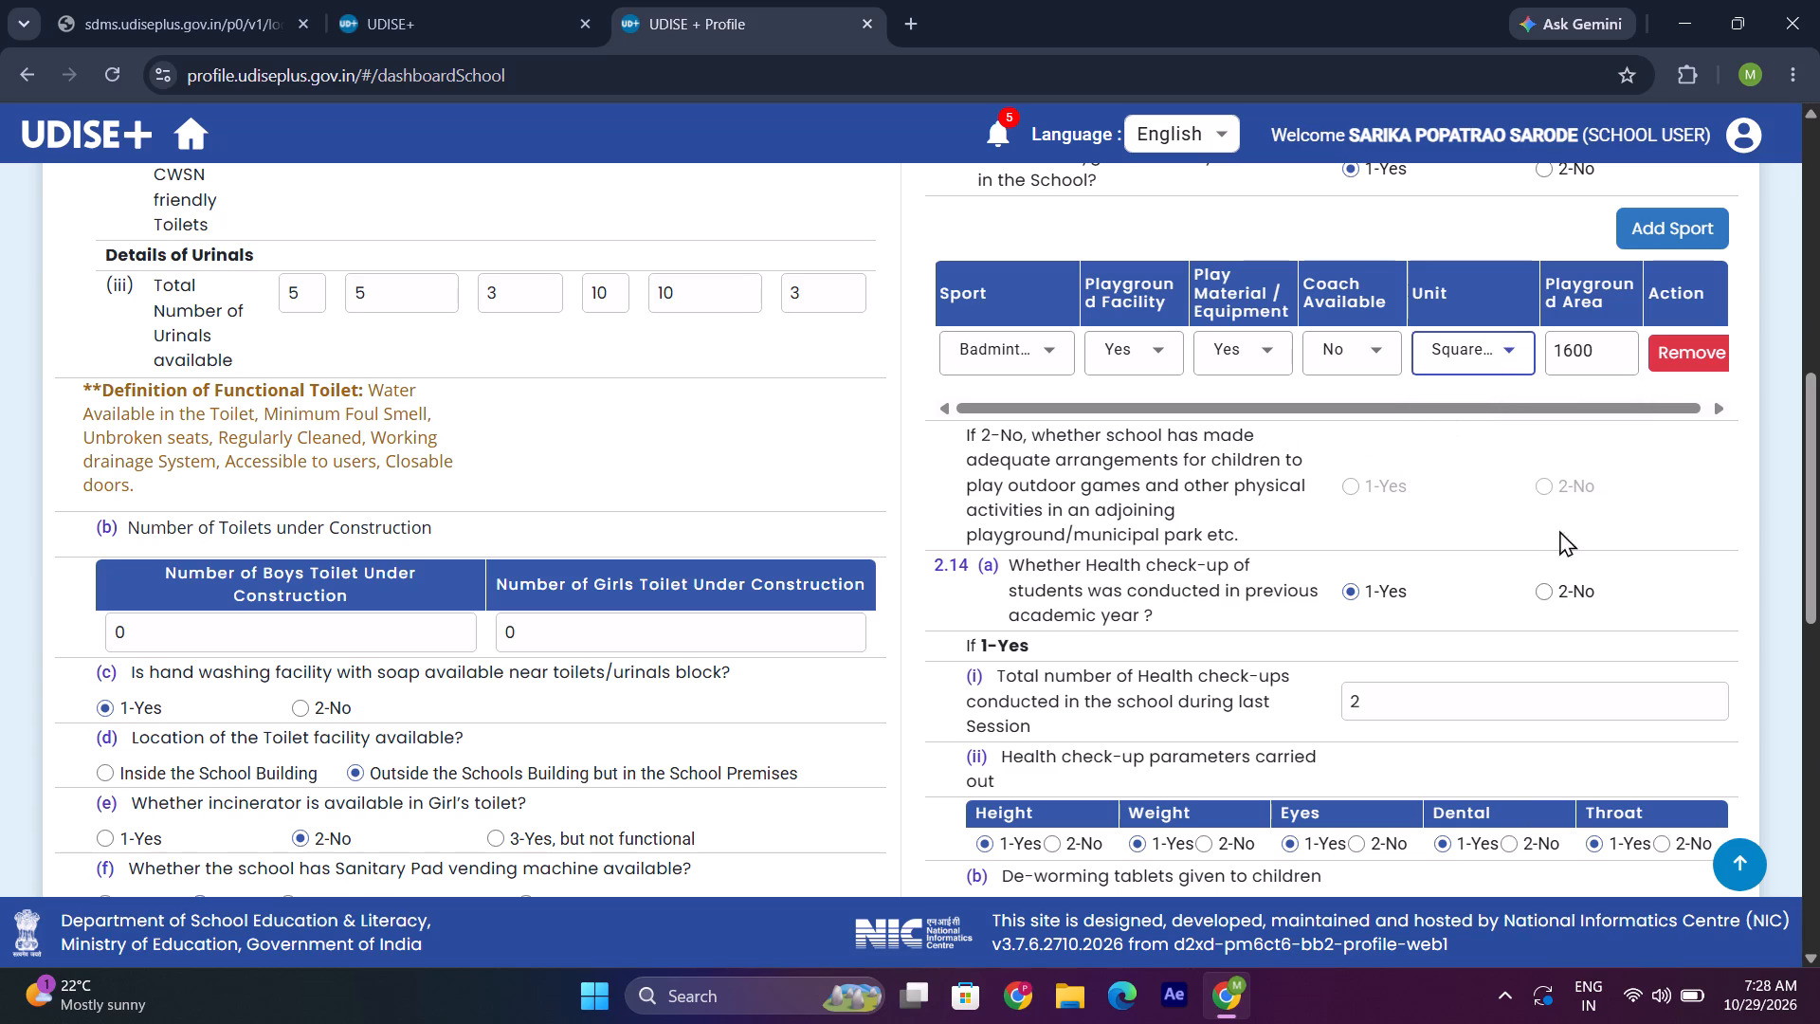
Review the remaining Toilet and Other Facilities items through 2.19, save the section and continue to section 2.20 to 2.23.
left_click(894, 782)
key("Down")
key("Down")
key("Down")
key("Down")
key("Down")
key("Down")
key("Down")
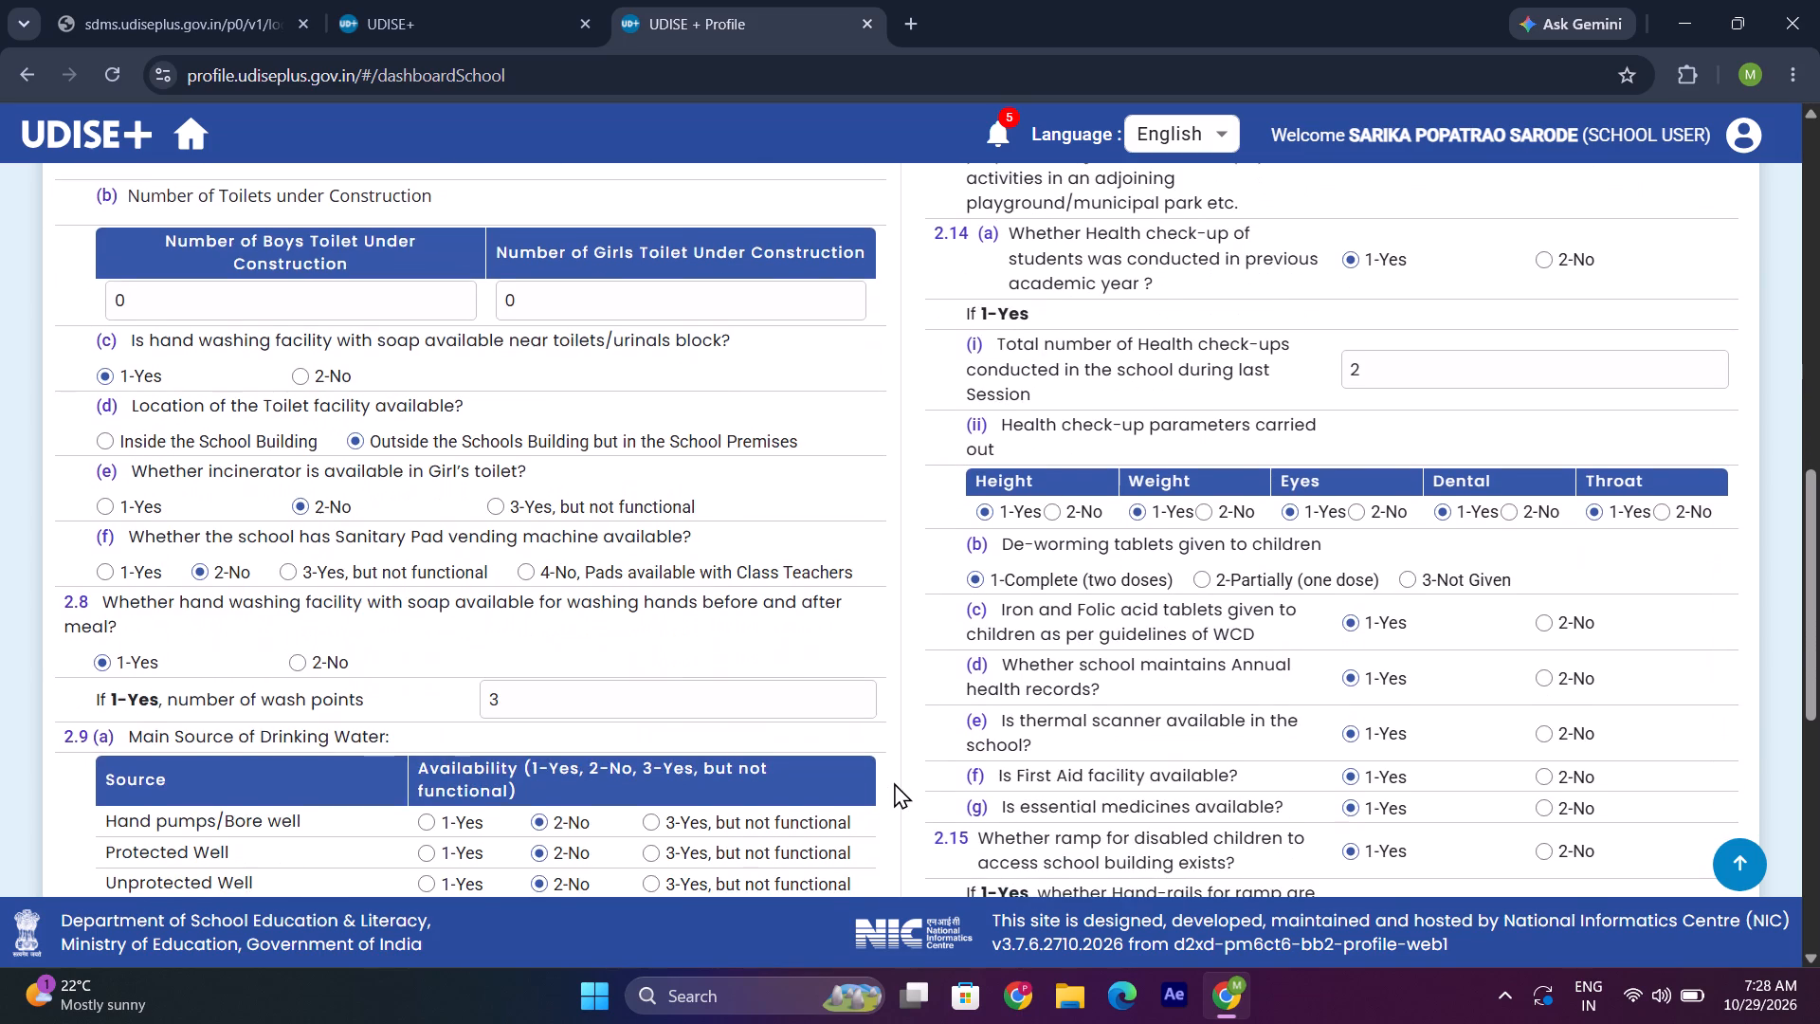
left_click(894, 782)
key("Down")
key("Down")
key("Down")
key("Down")
key("Down")
key("Down")
key("Down")
key("Down")
key("Down")
key("Down")
key("Down")
key("Down")
key("Down")
key("Down")
key("Down")
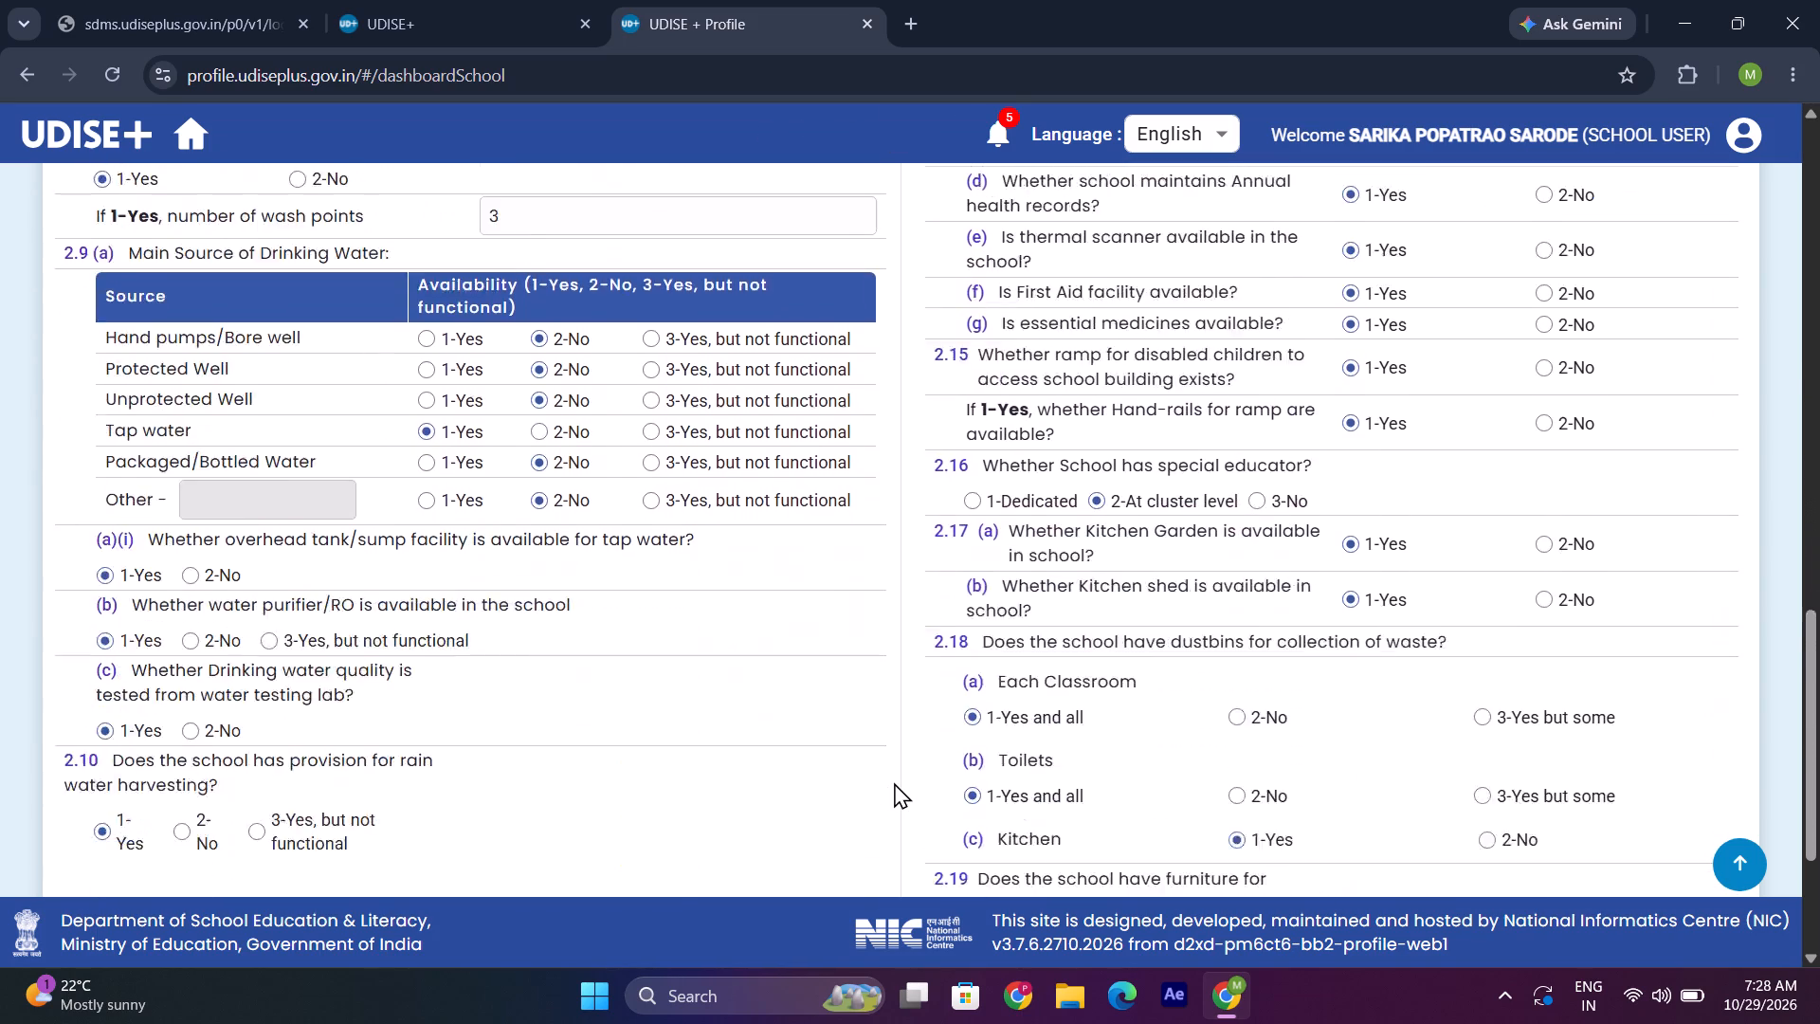
key("Down")
key("Down")
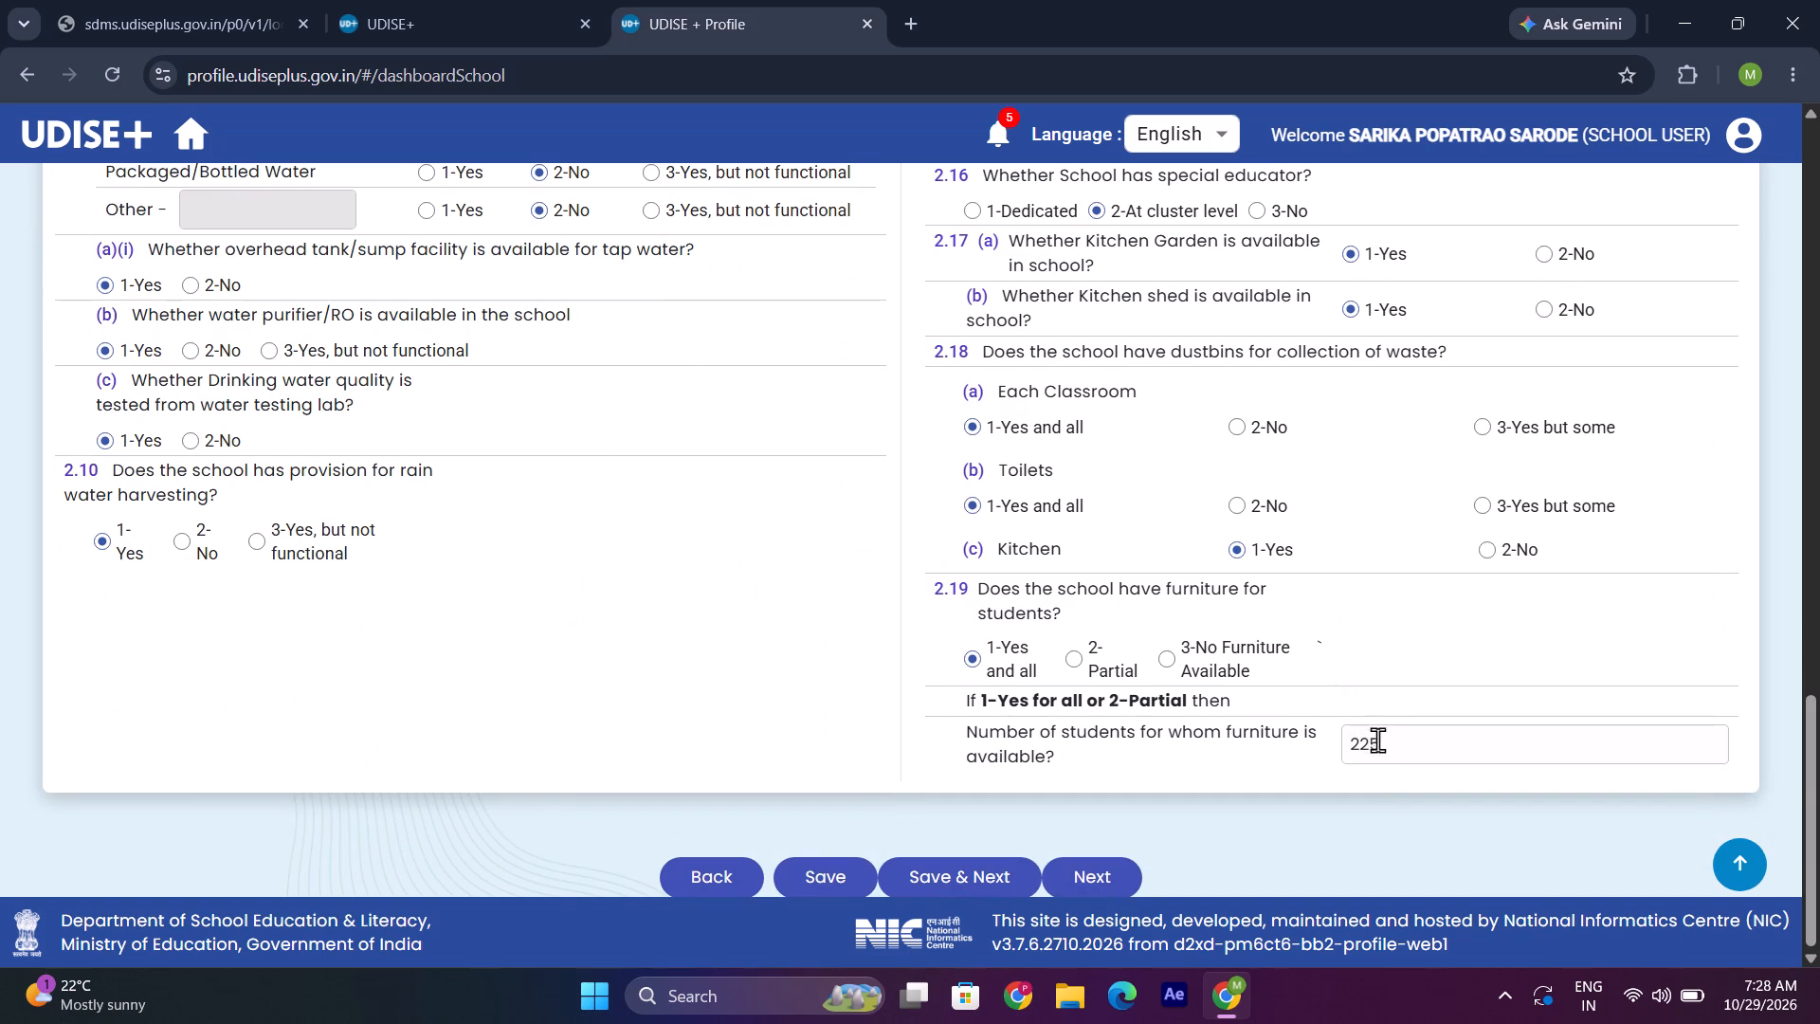
left_click(955, 885)
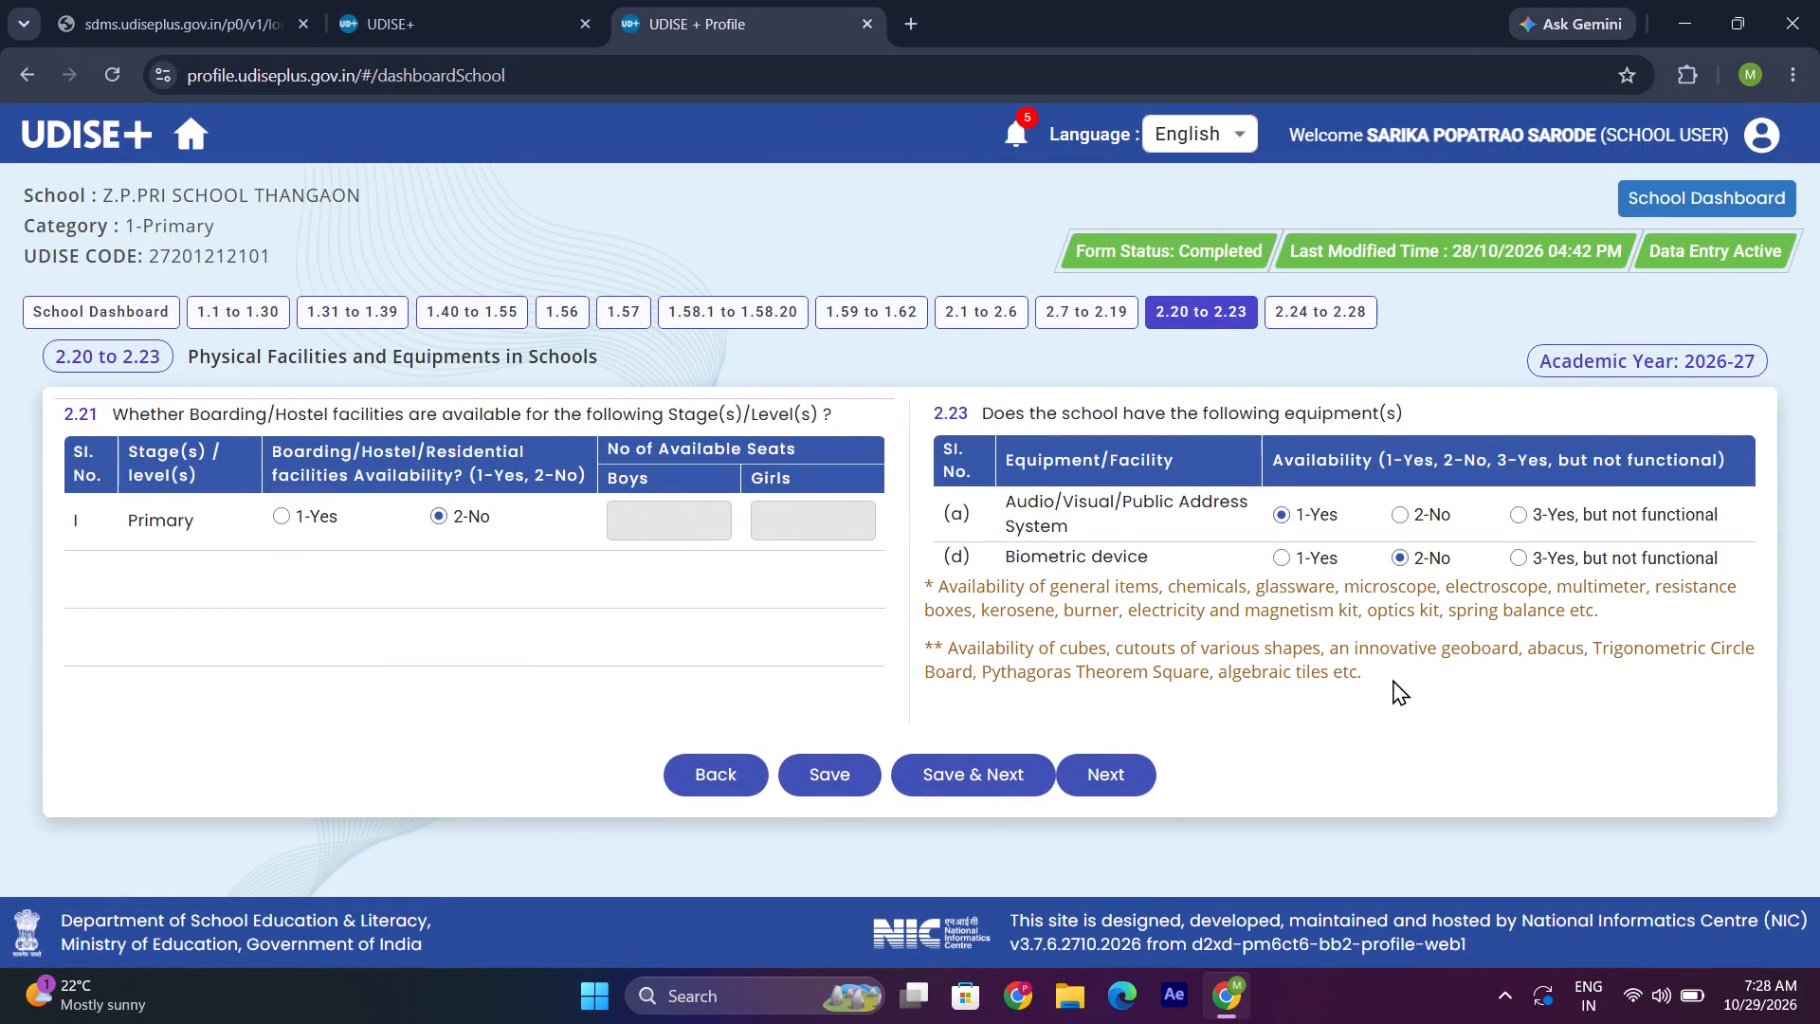
Save Physical Facilities and Equipments section 2.20 to 2.23 and continue to section 2.24 to 2.28.
left_click(1027, 772)
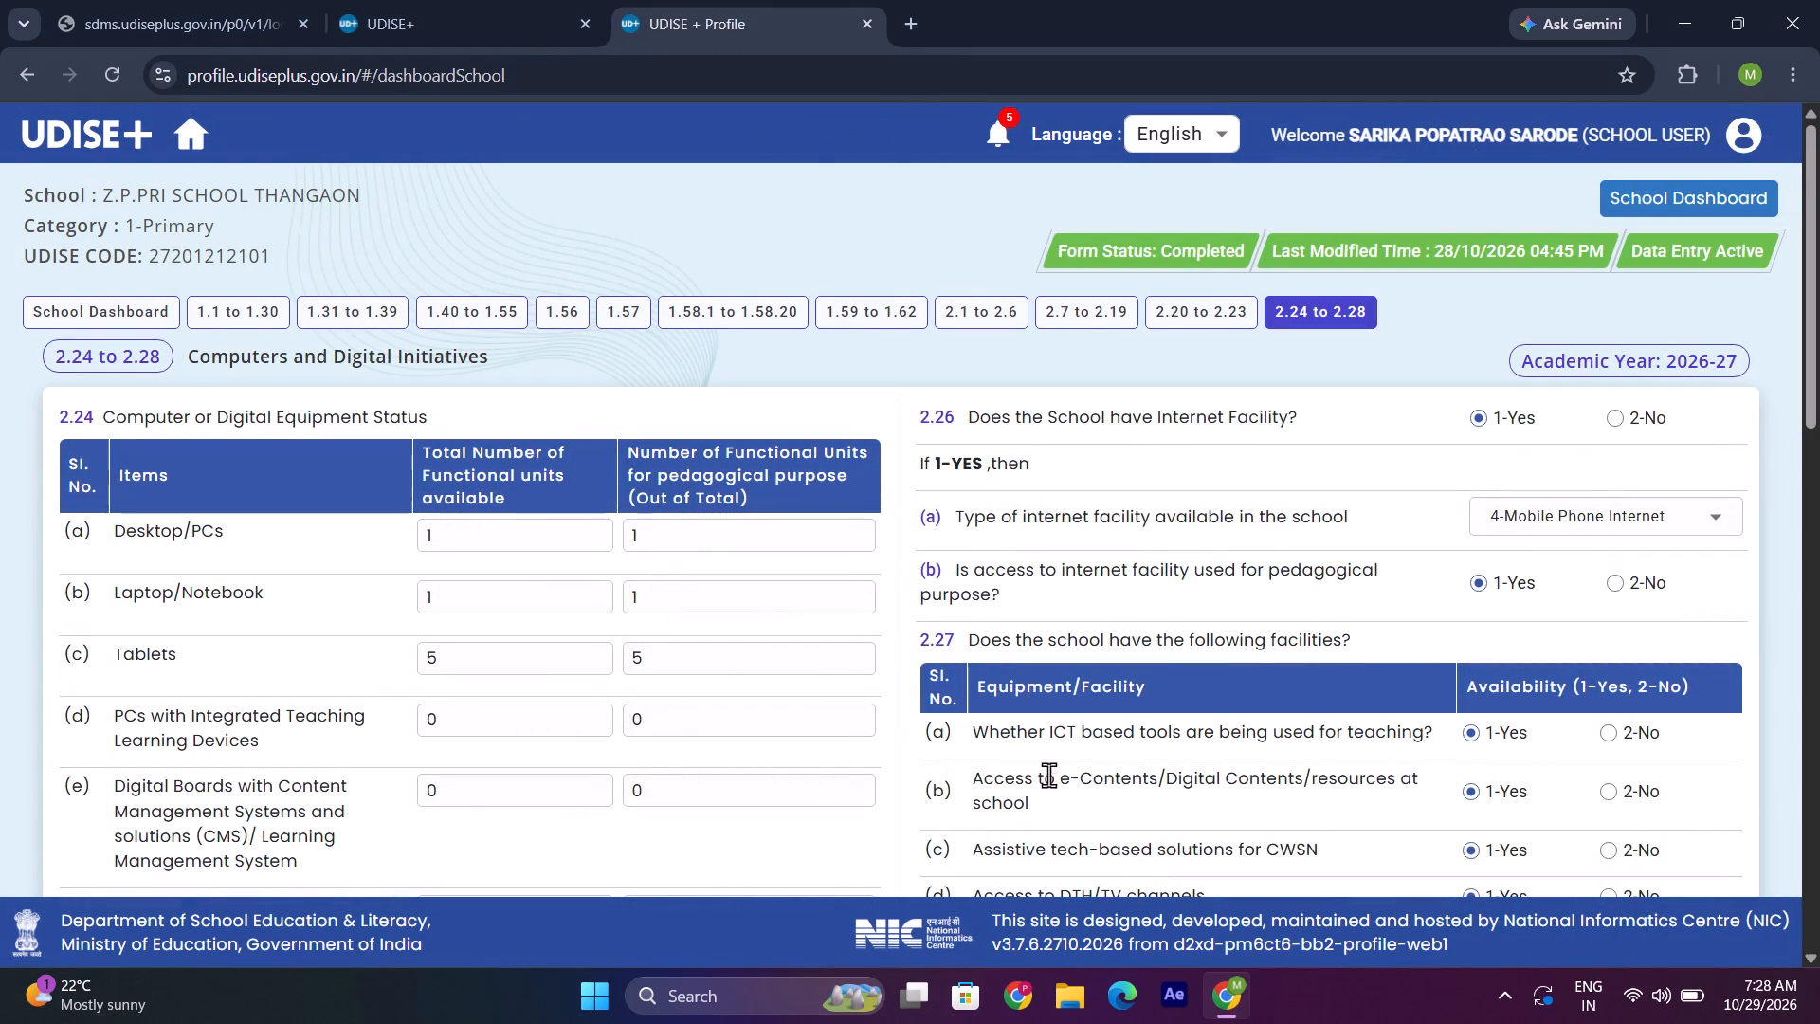
Review Computers and Digital Initiatives items 2.24 to 2.28 and save the section.
left_click(887, 800)
key("Down")
key("Down")
key("Down")
key("Down")
key("Down")
key("Down")
key("Down")
key("Down")
key("Down")
key("Down")
key("Down")
key("Down")
key("Down")
key("Down")
key("Down")
key("Down")
key("Down")
key("Down")
key("Down")
key("Down")
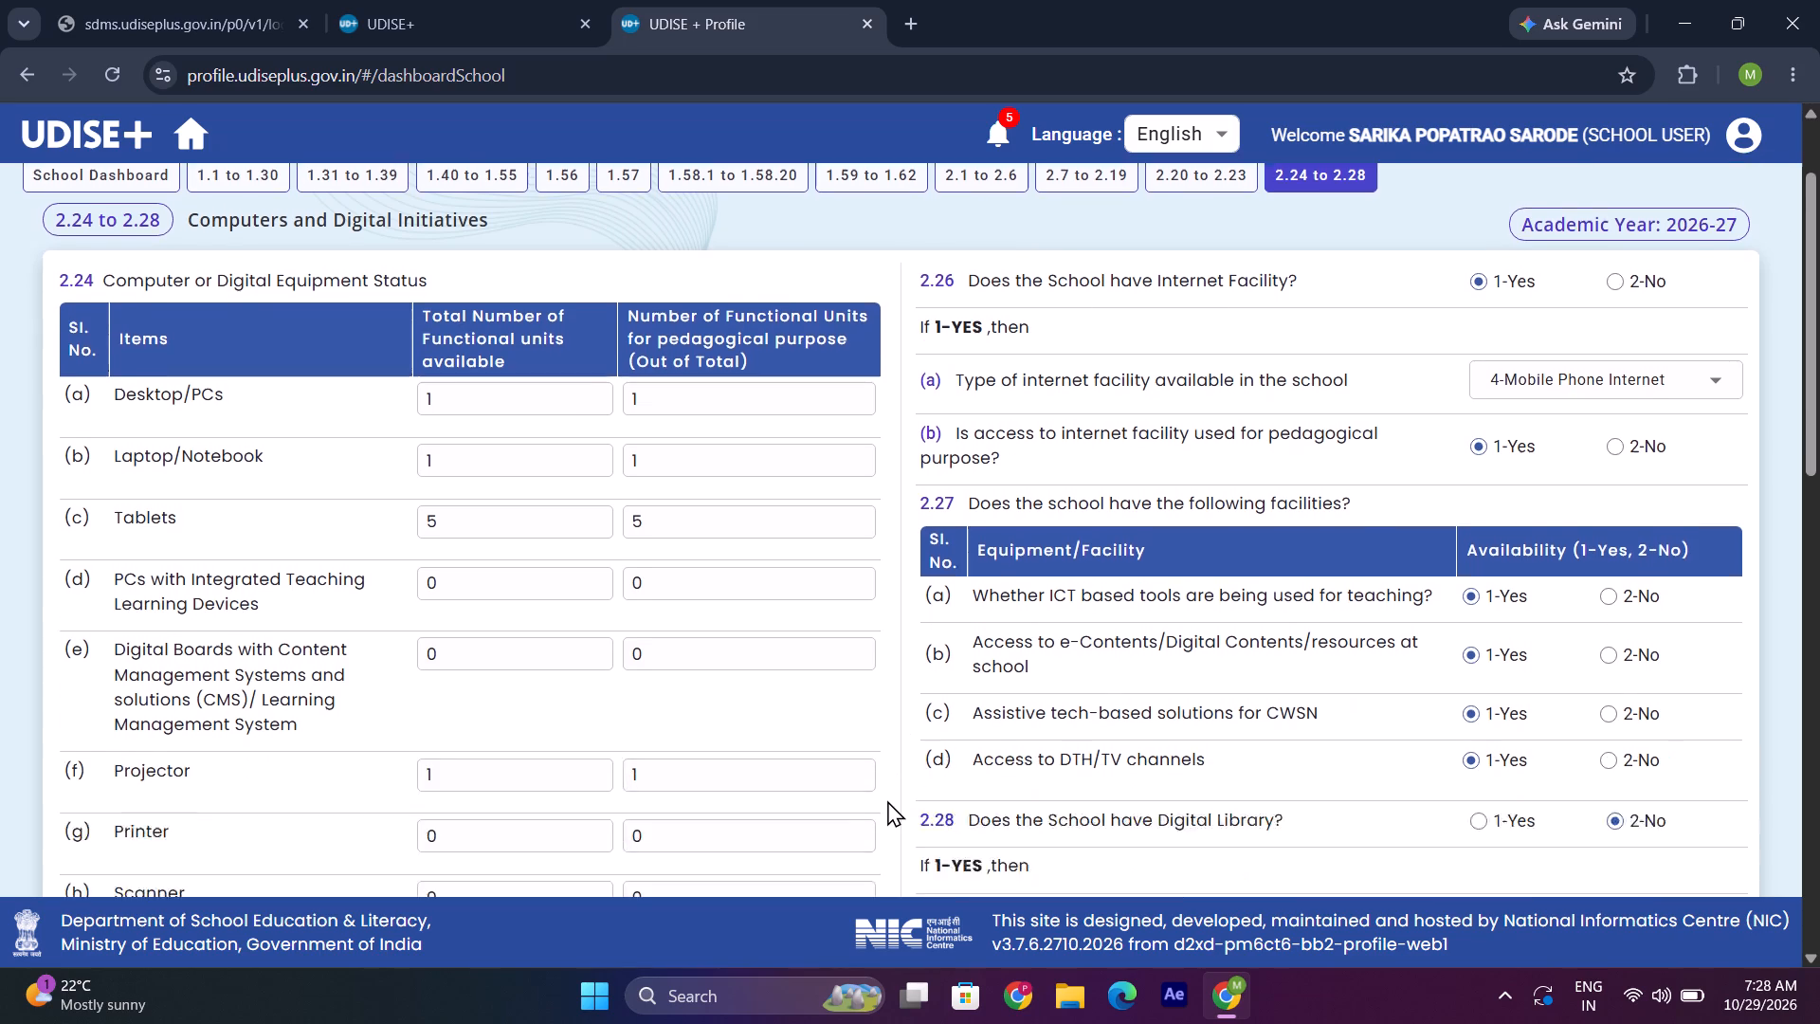
key("Down")
key("Down")
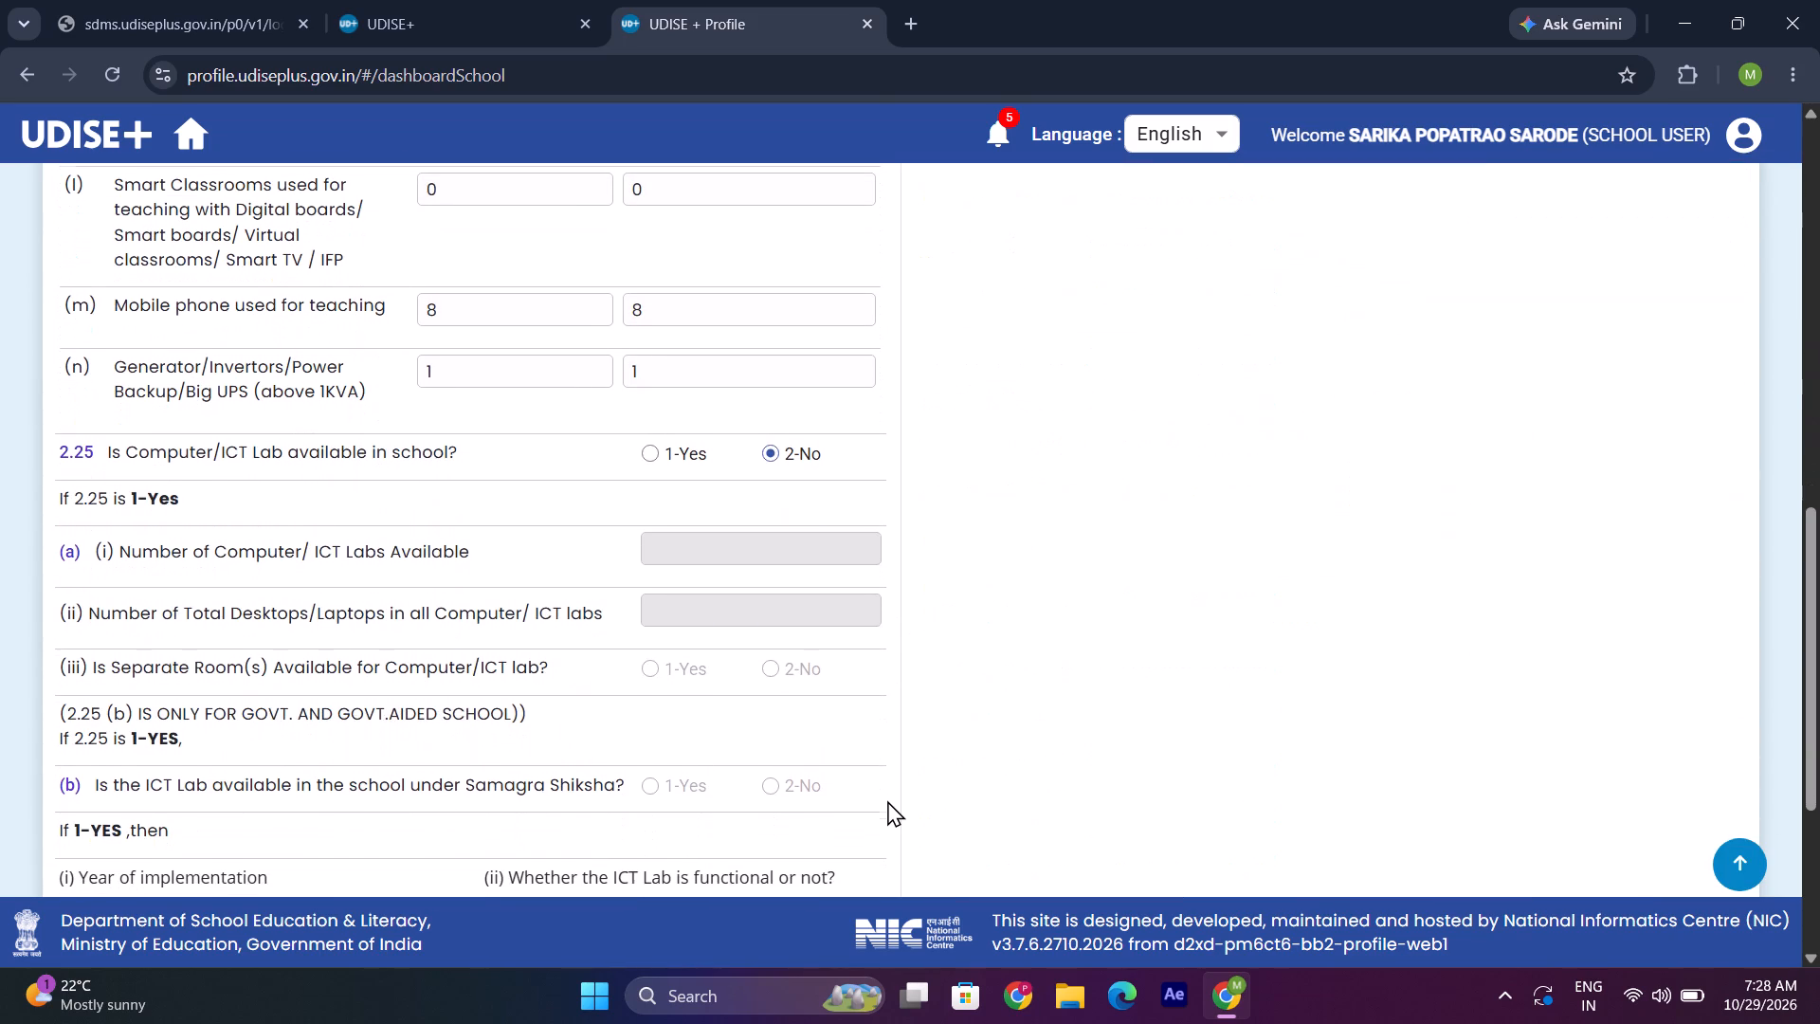
key("Down")
key("Down")
key("Down")
key("Down")
key("Down")
key("Down")
key("Down")
key("Down")
key("Down")
key("Down")
key("Down")
key("Down")
key("Down")
key("Down")
key("Down")
key("Down")
key("Down")
key("Down")
key("Down")
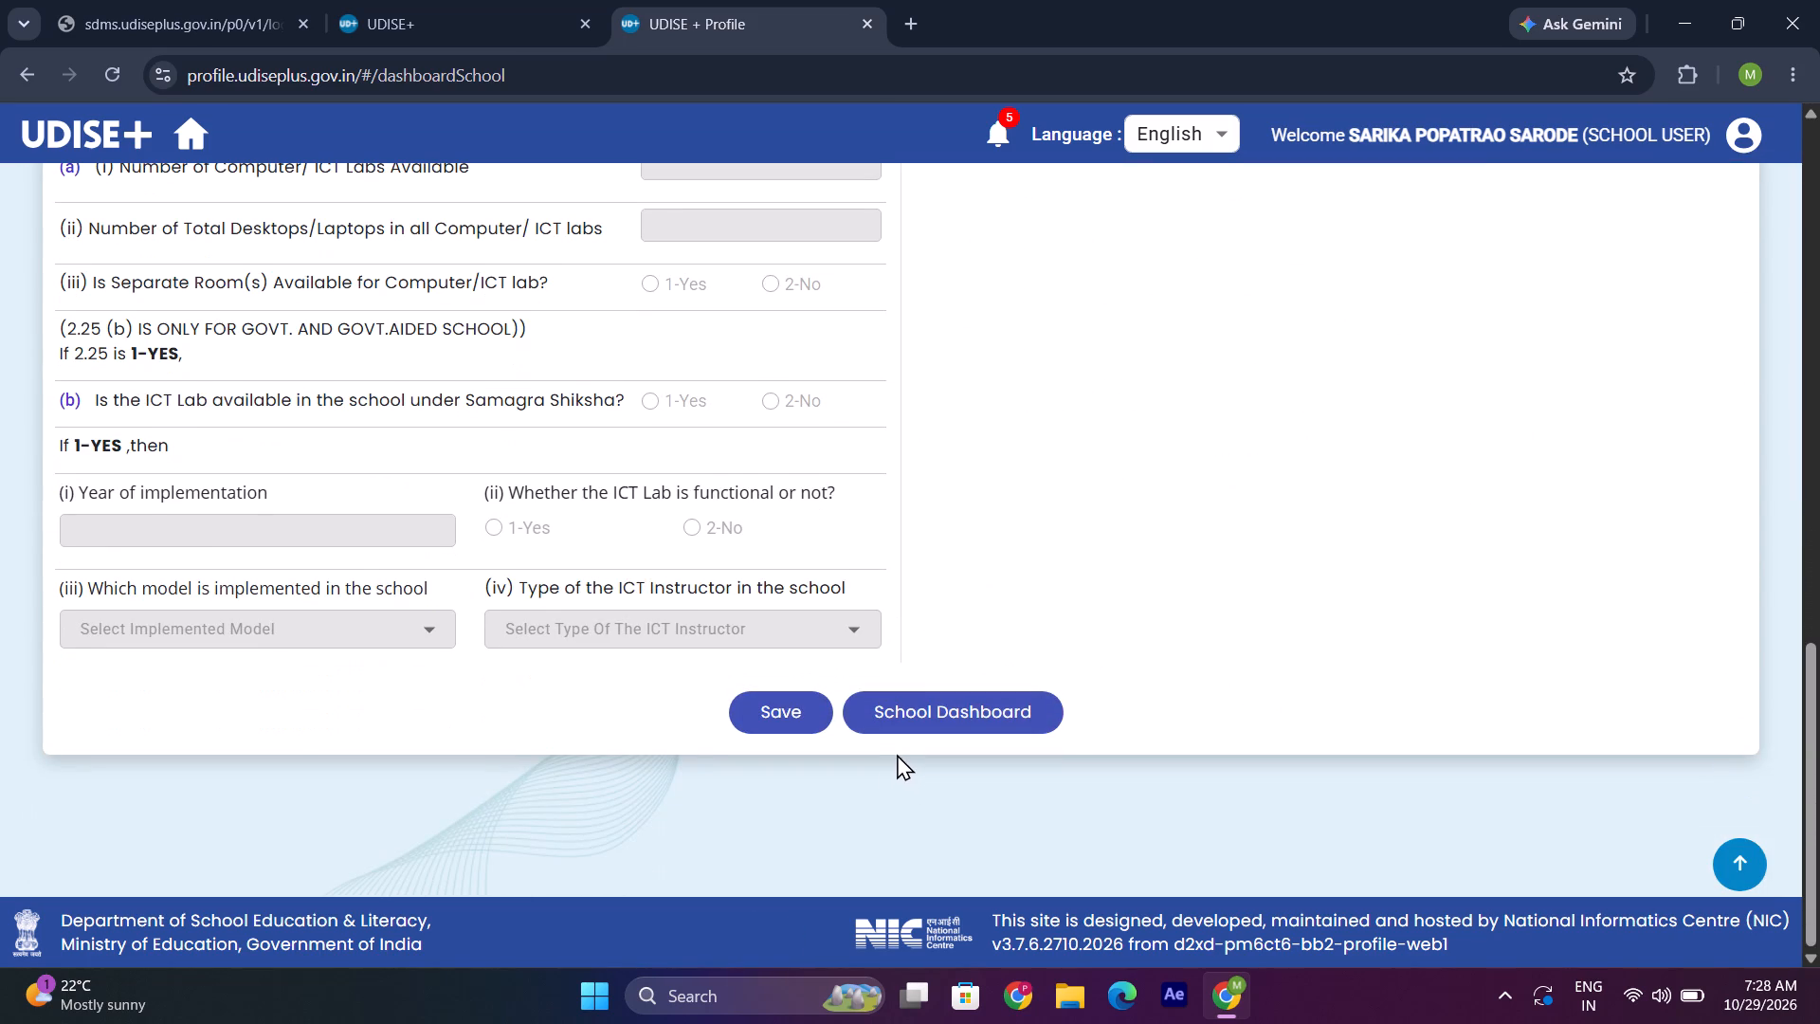
left_click(791, 706)
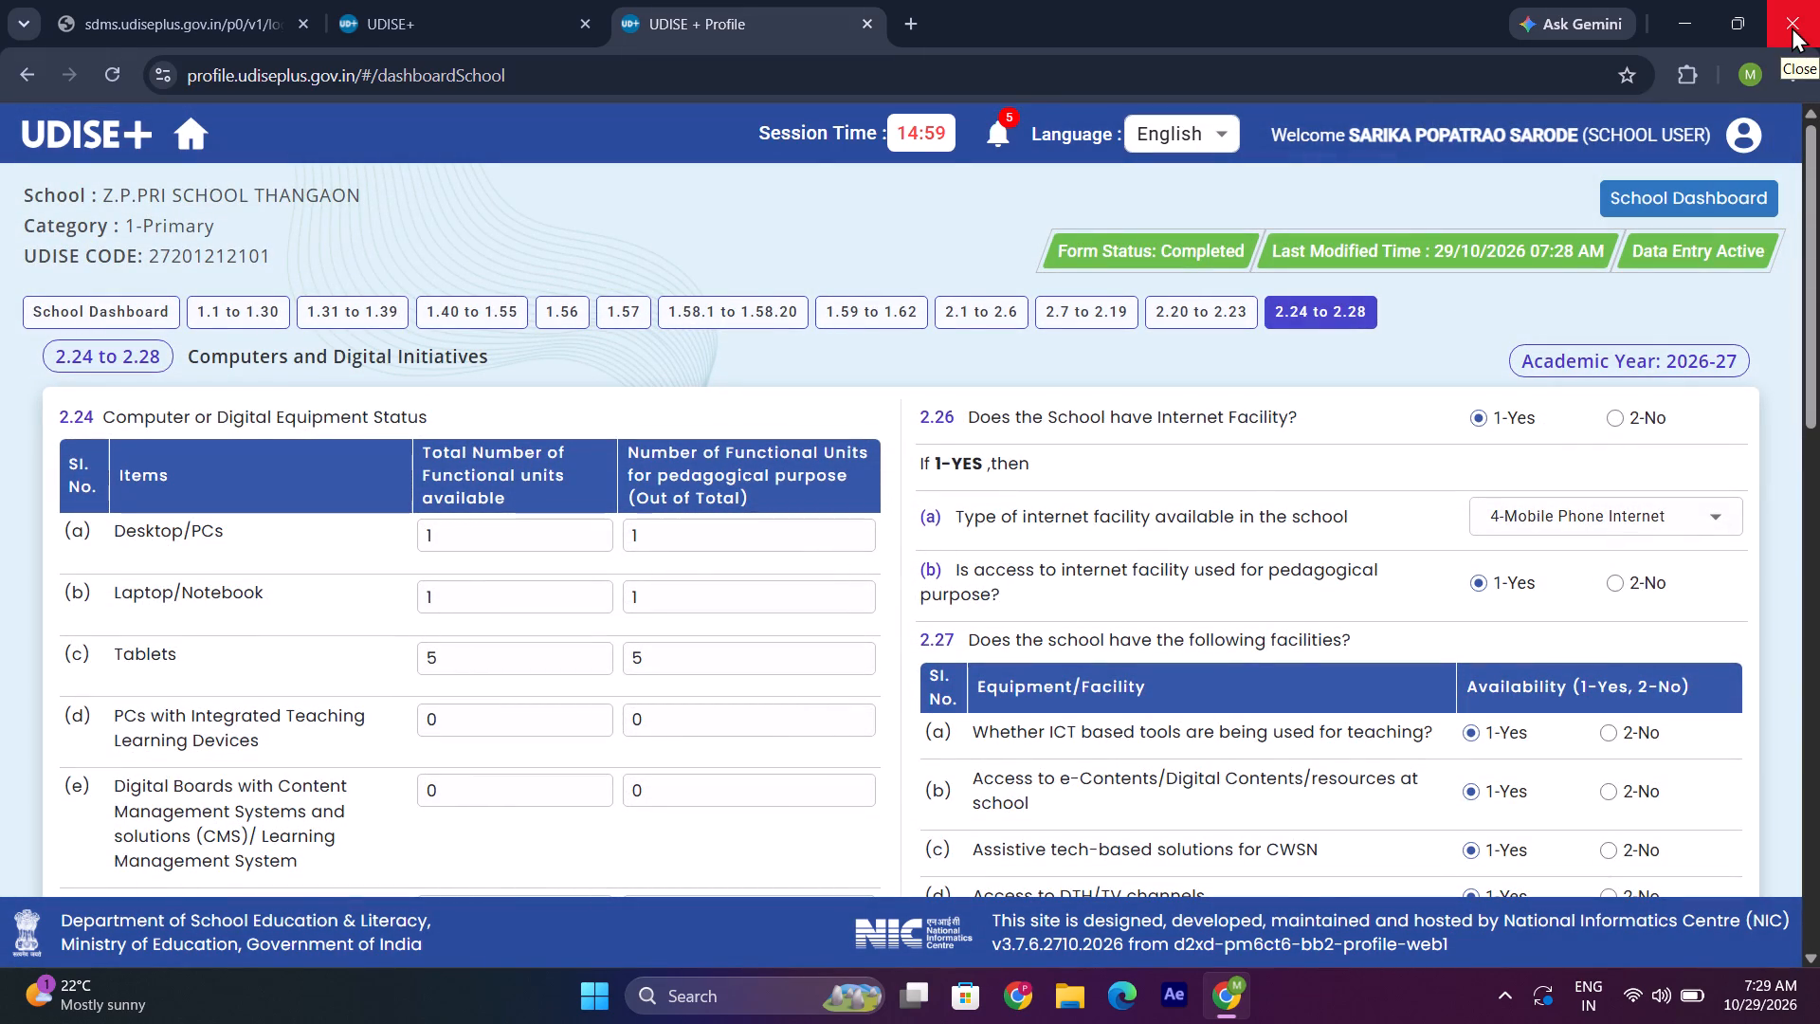
Close the browser window.
left_click(1792, 27)
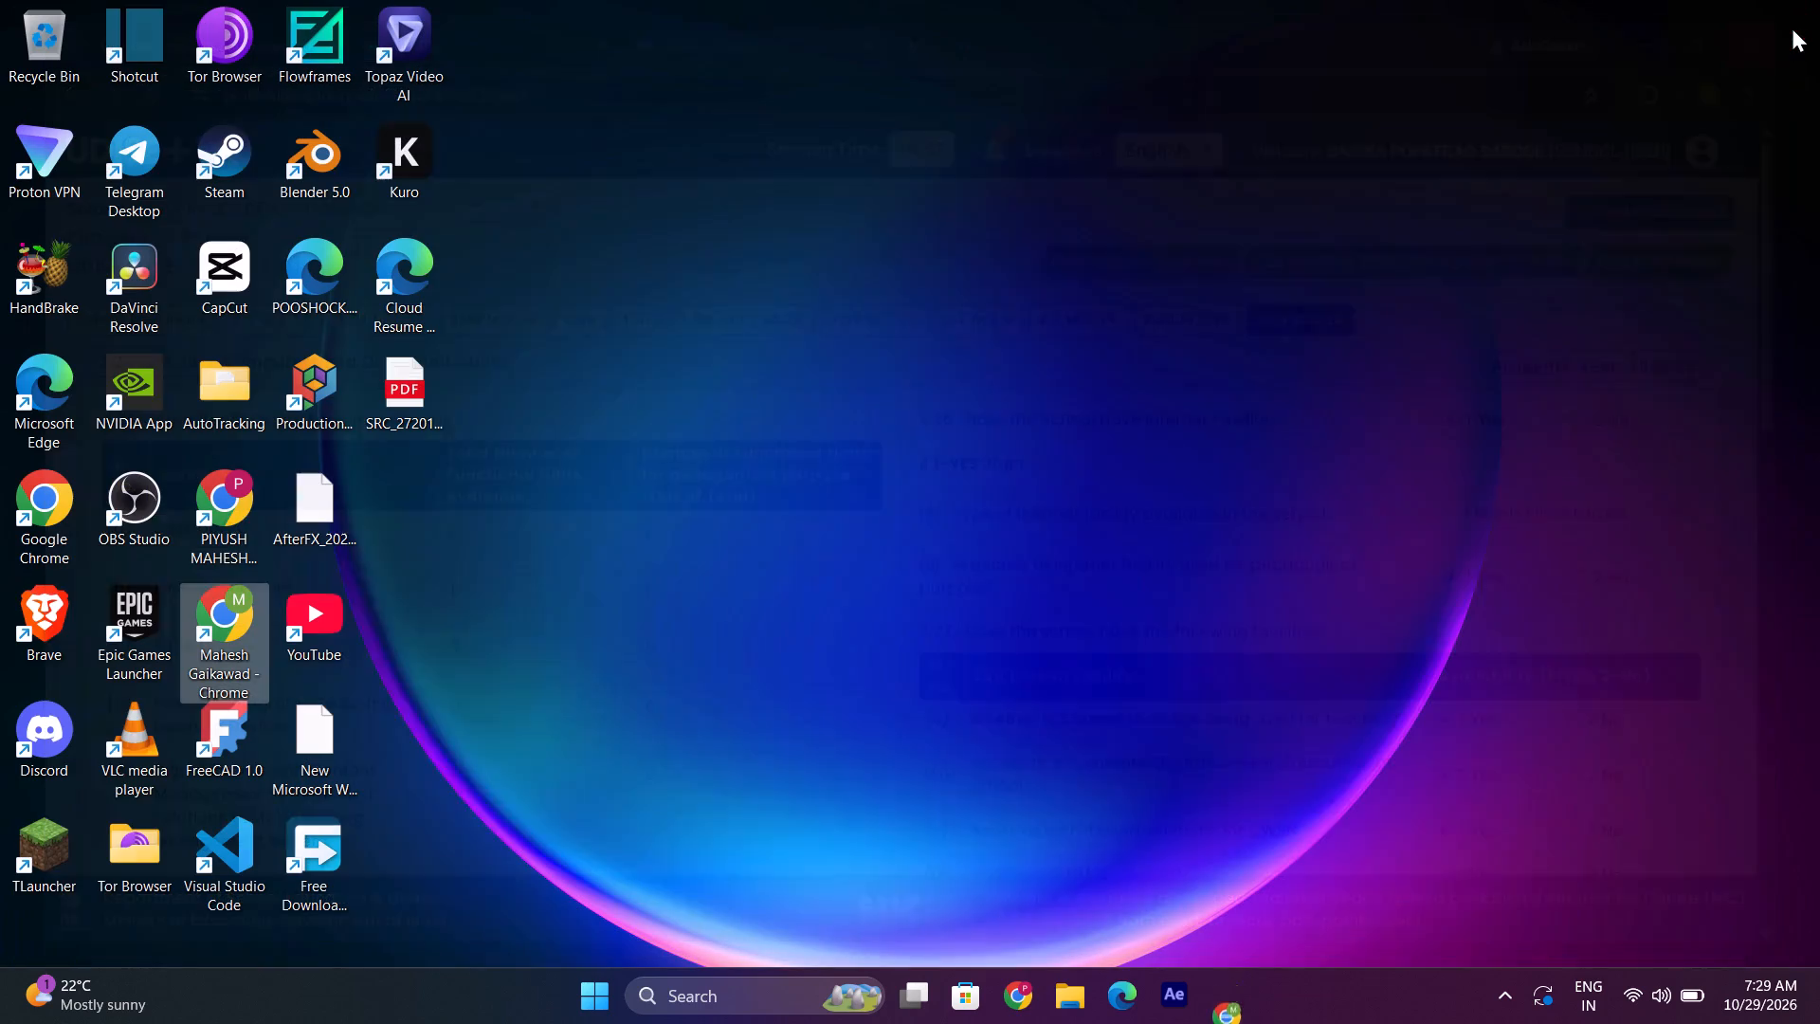
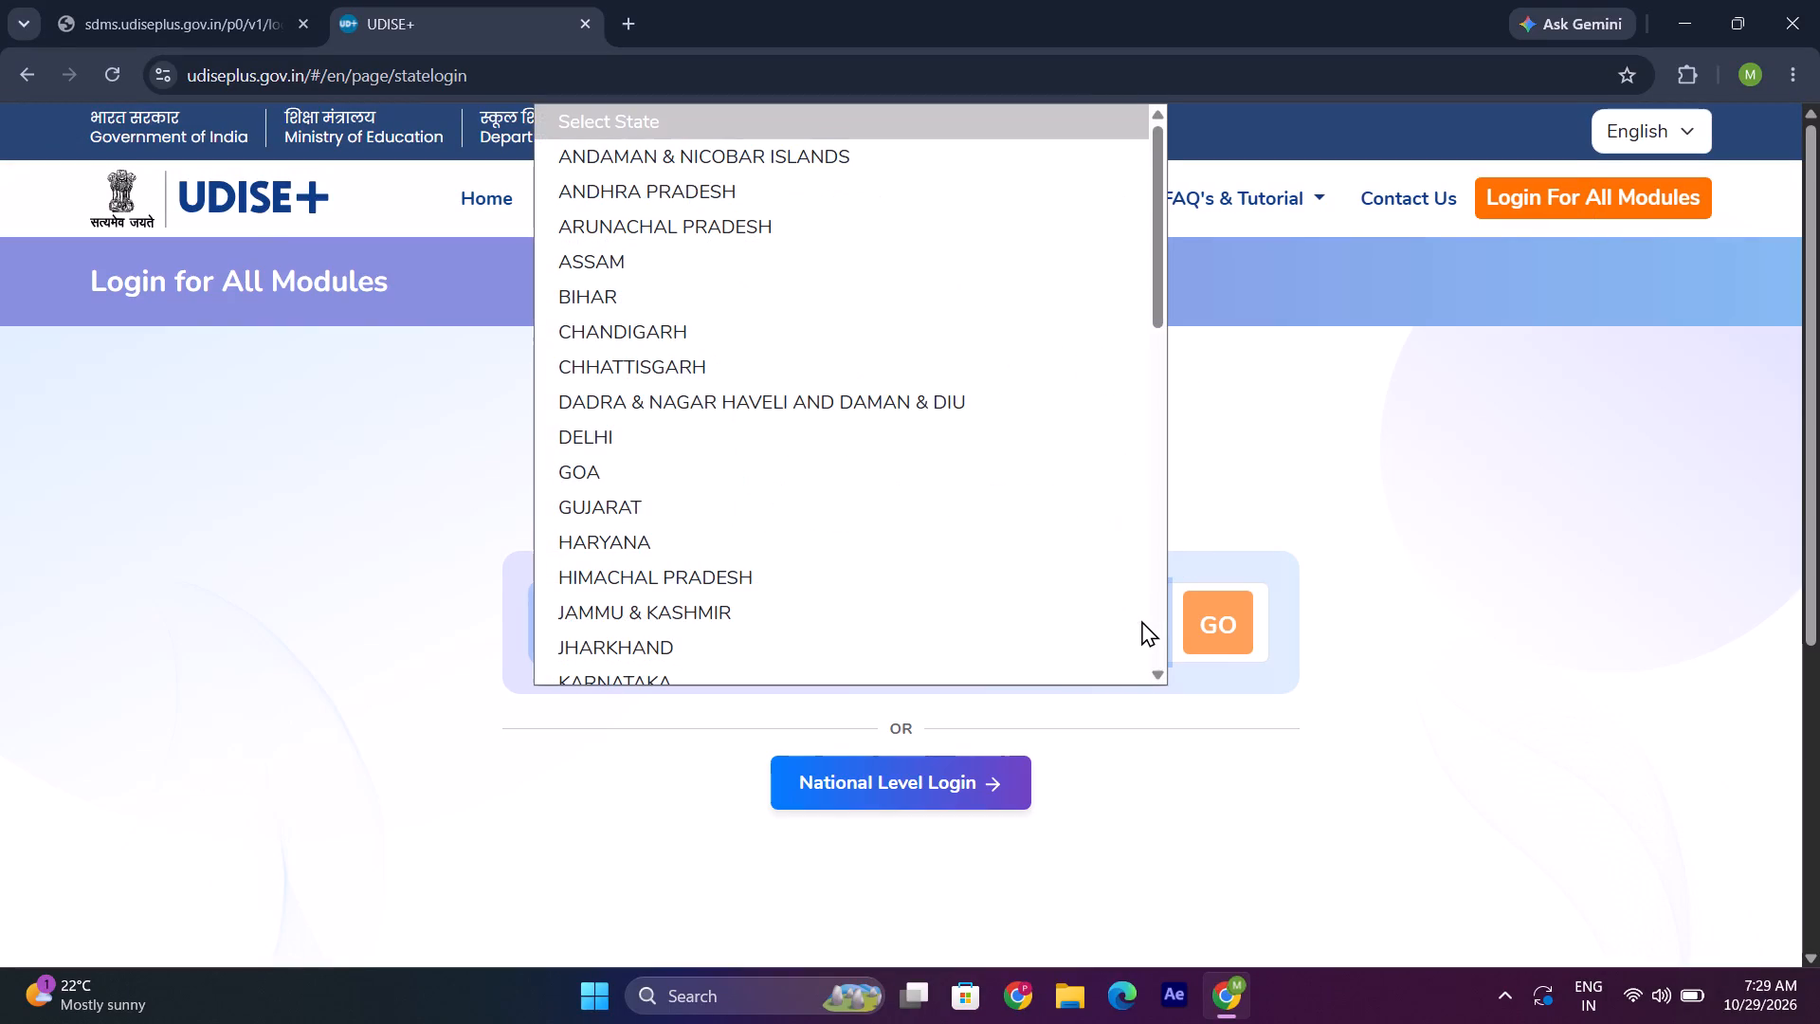
Select Maharashtra as the login state and open its UDISE+ module login page.
triple_click(1152, 671)
triple_click(1152, 671)
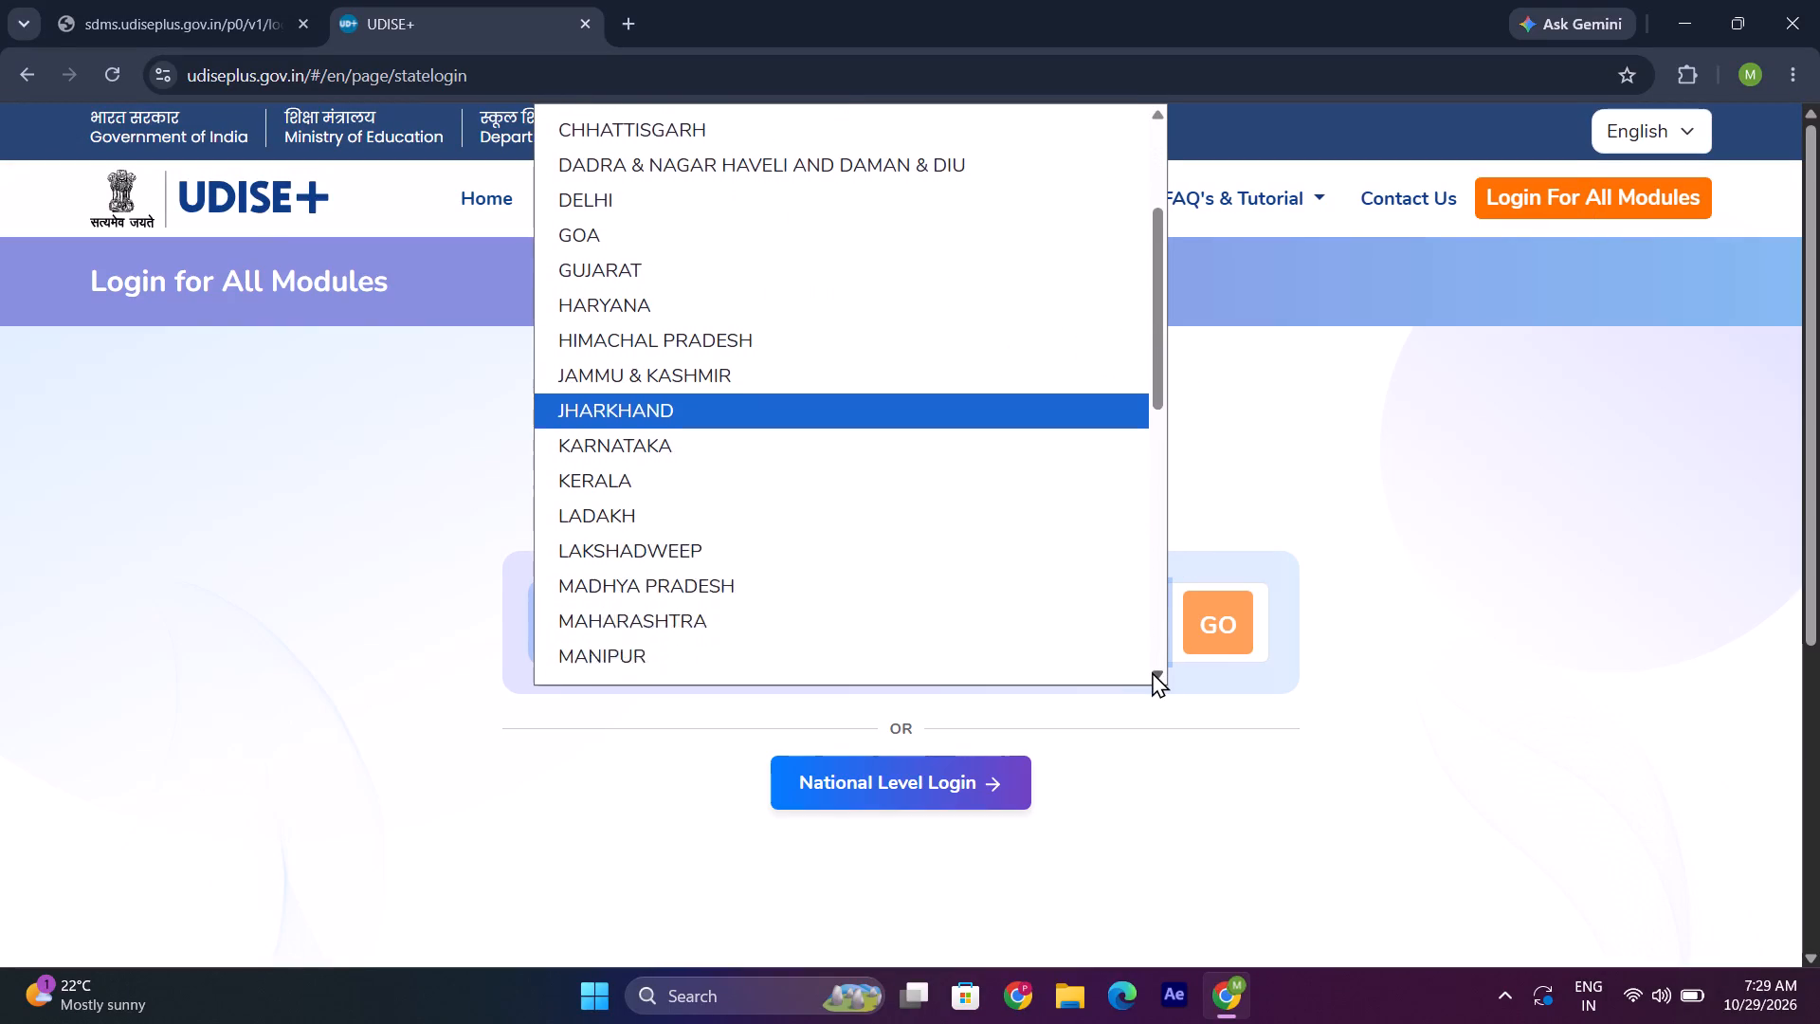
left_click(937, 566)
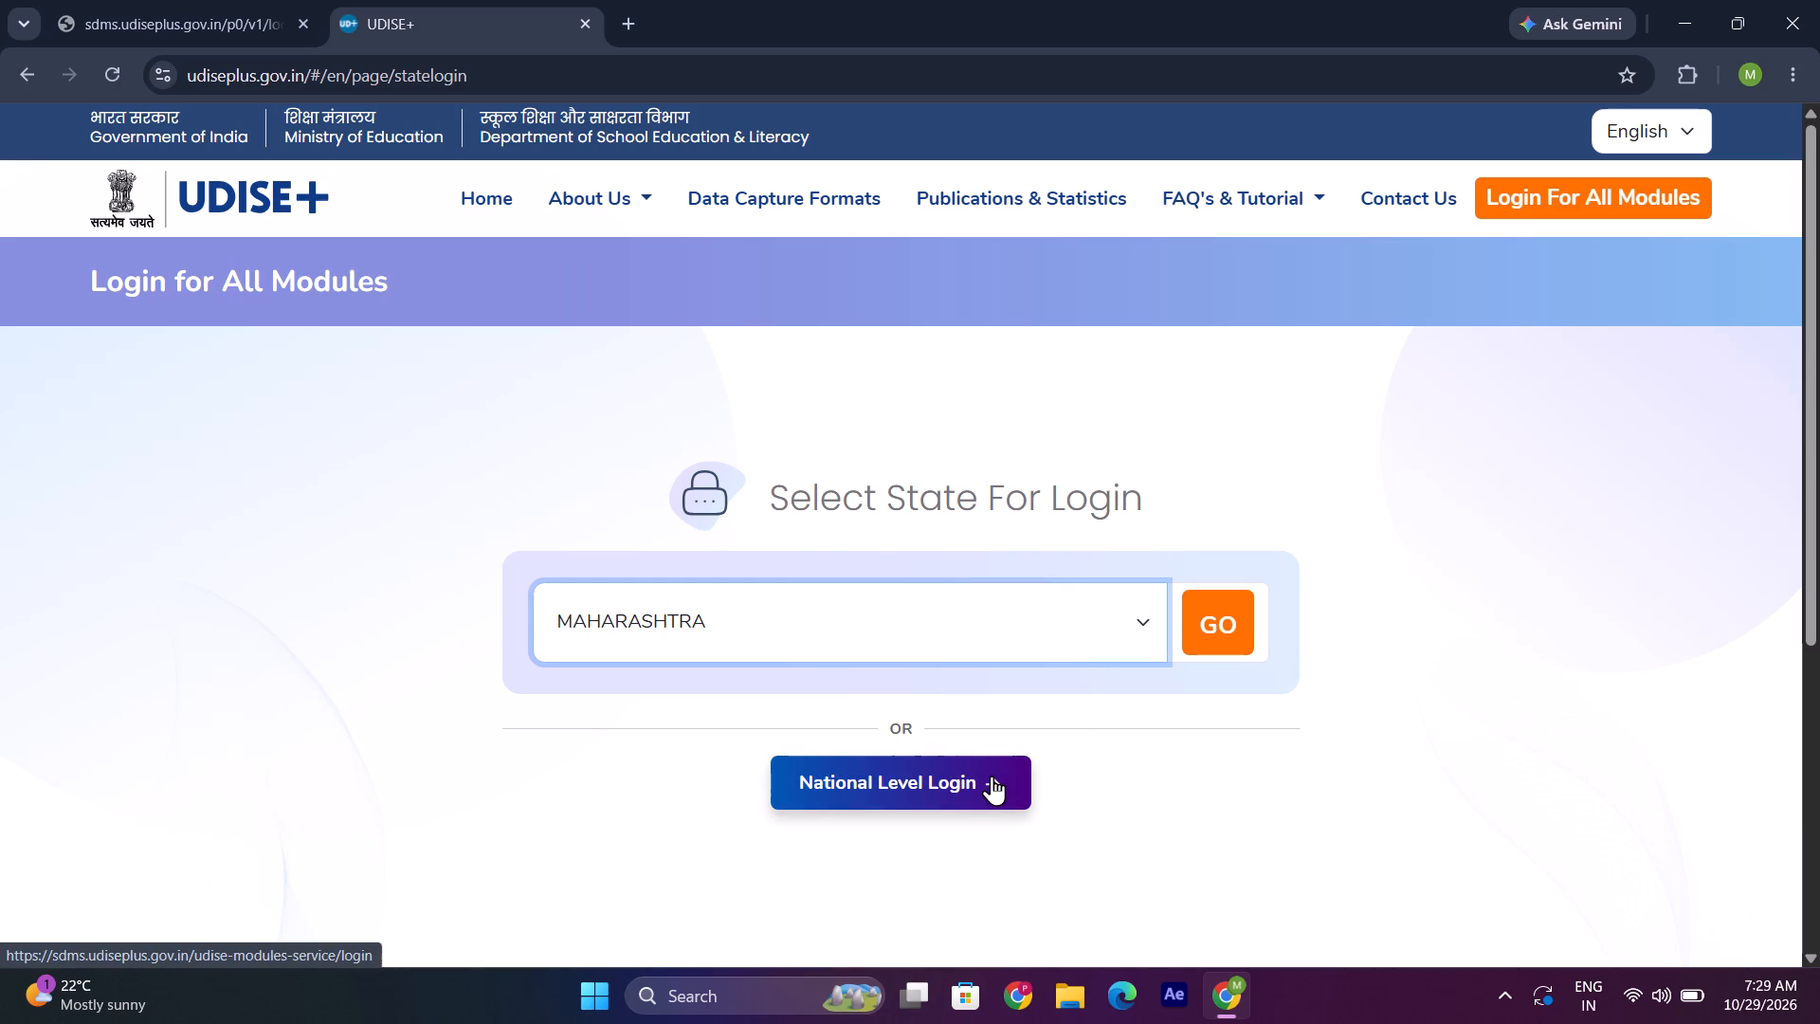
left_click(1219, 636)
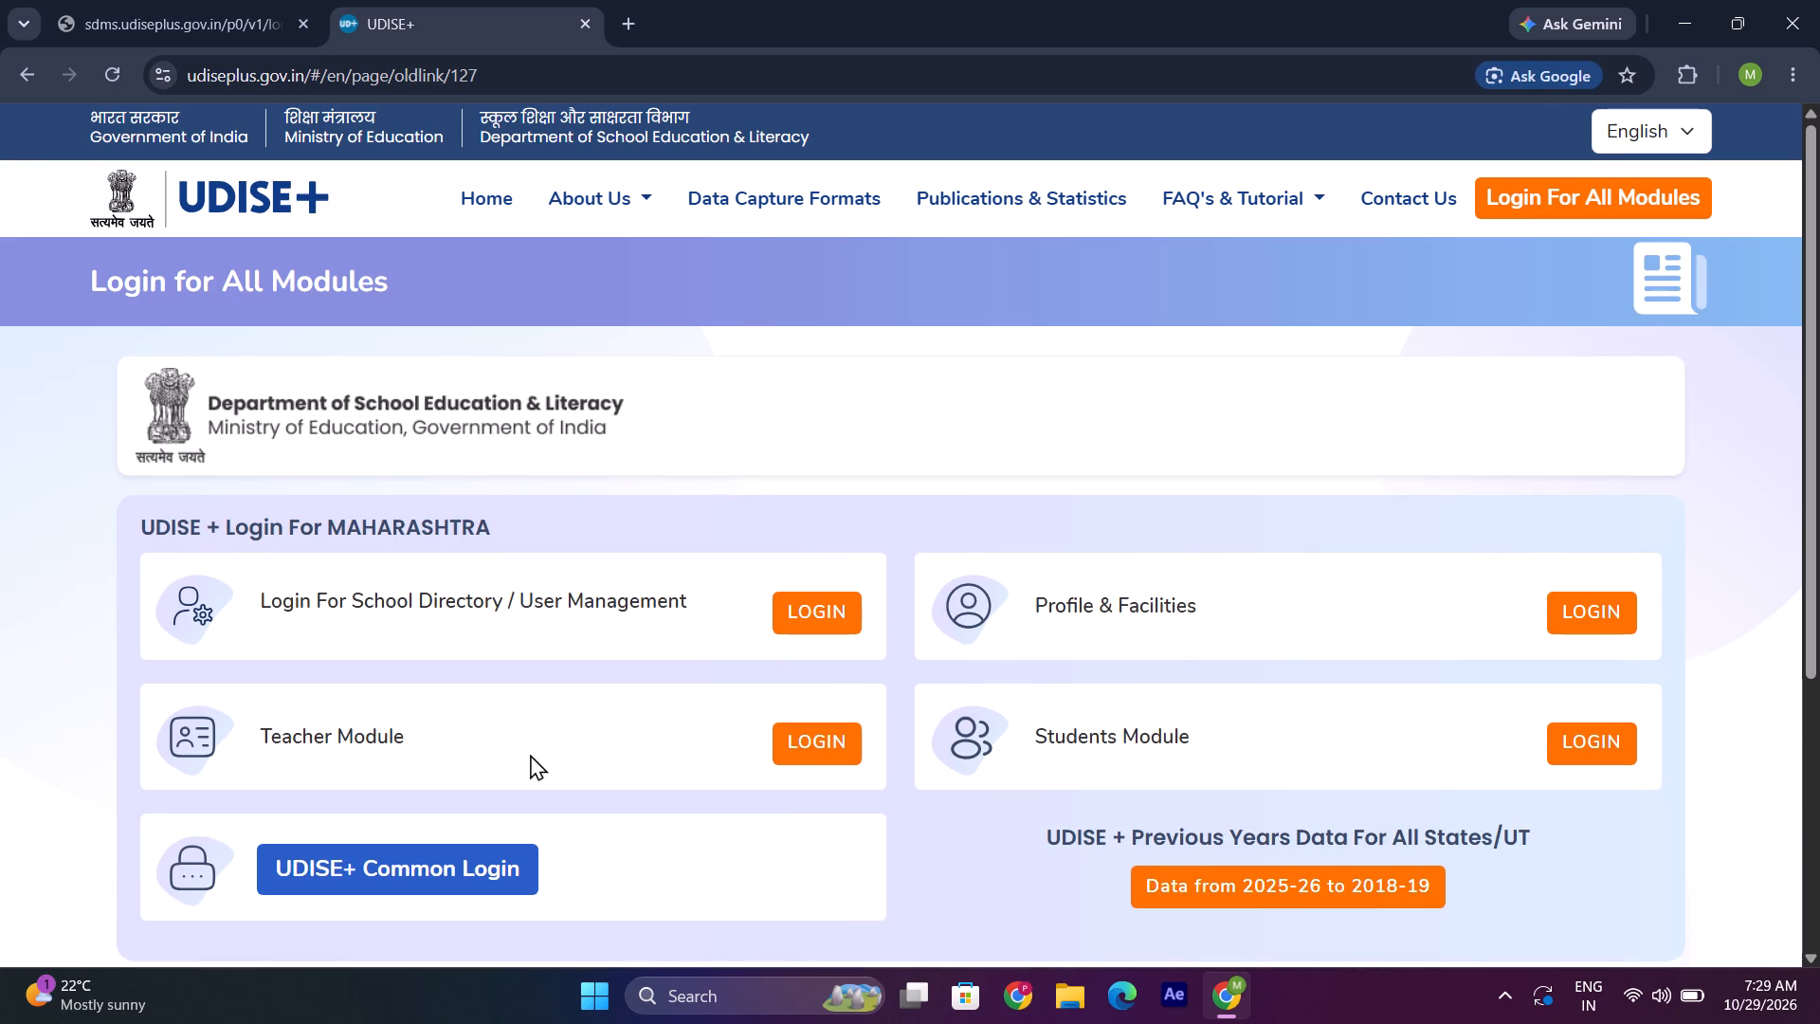
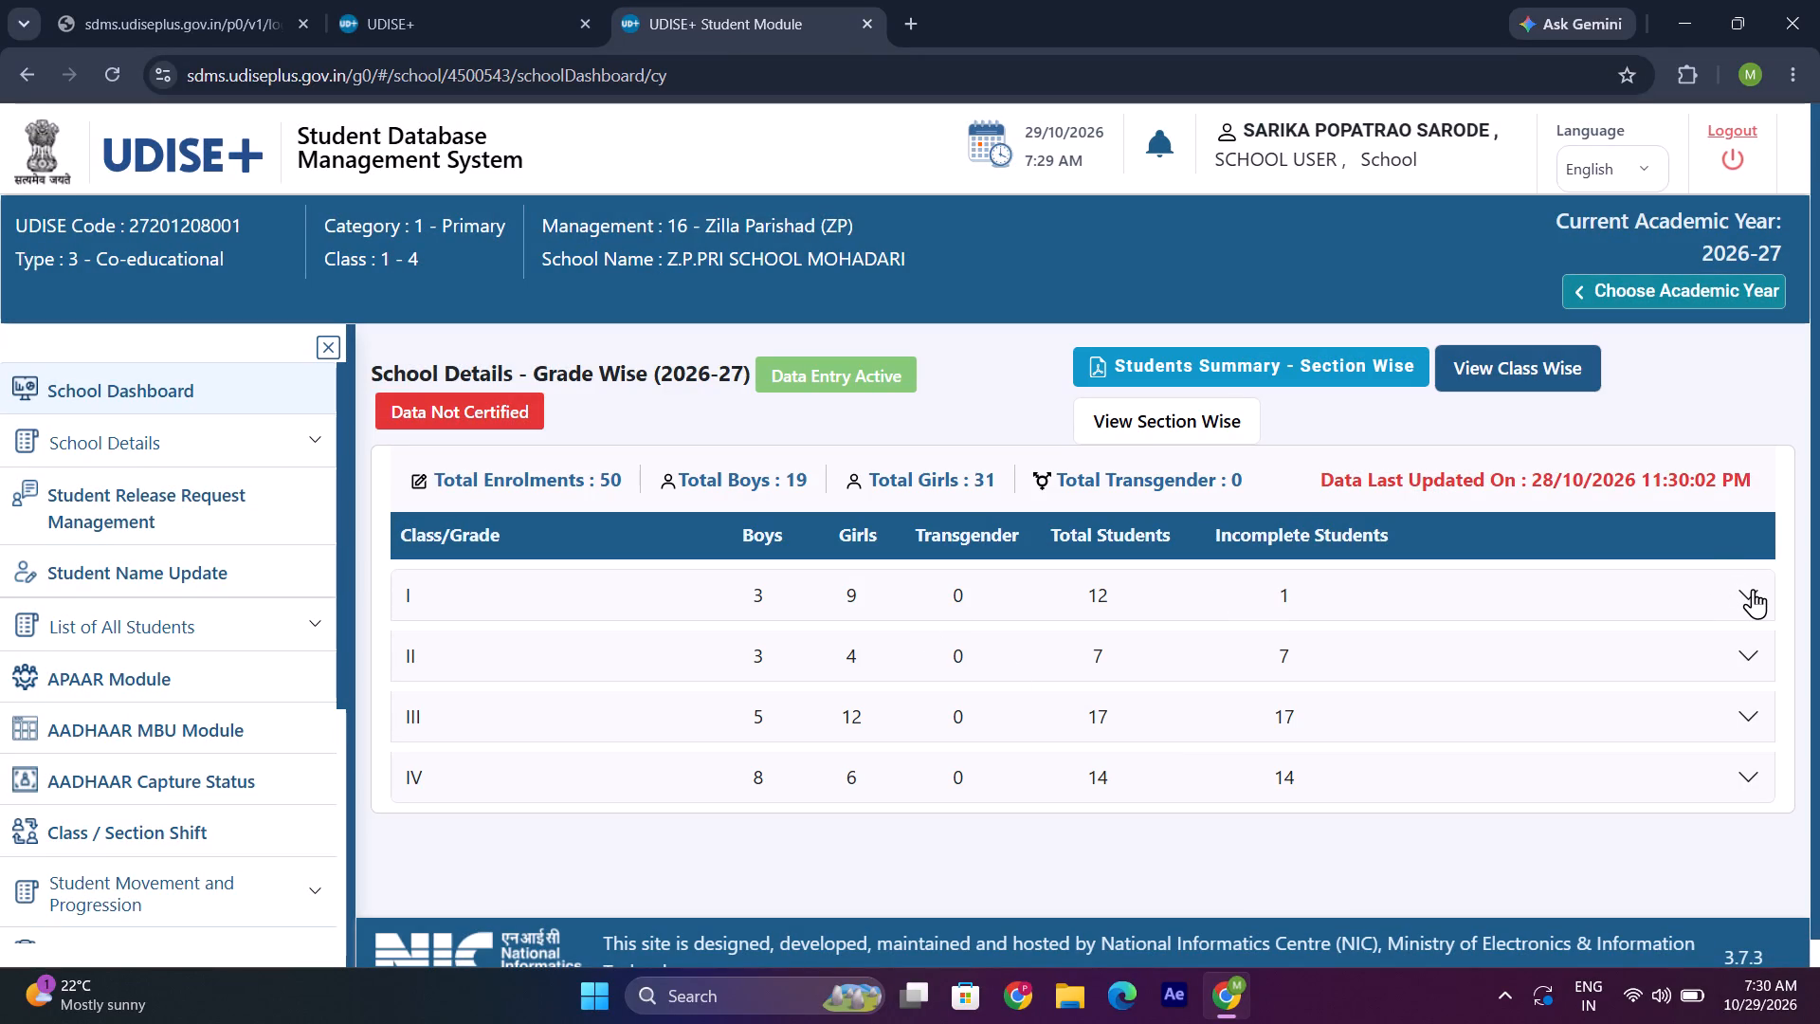
Expand Class I on the school dashboard and open the student list for its section A.
double_click(1753, 589)
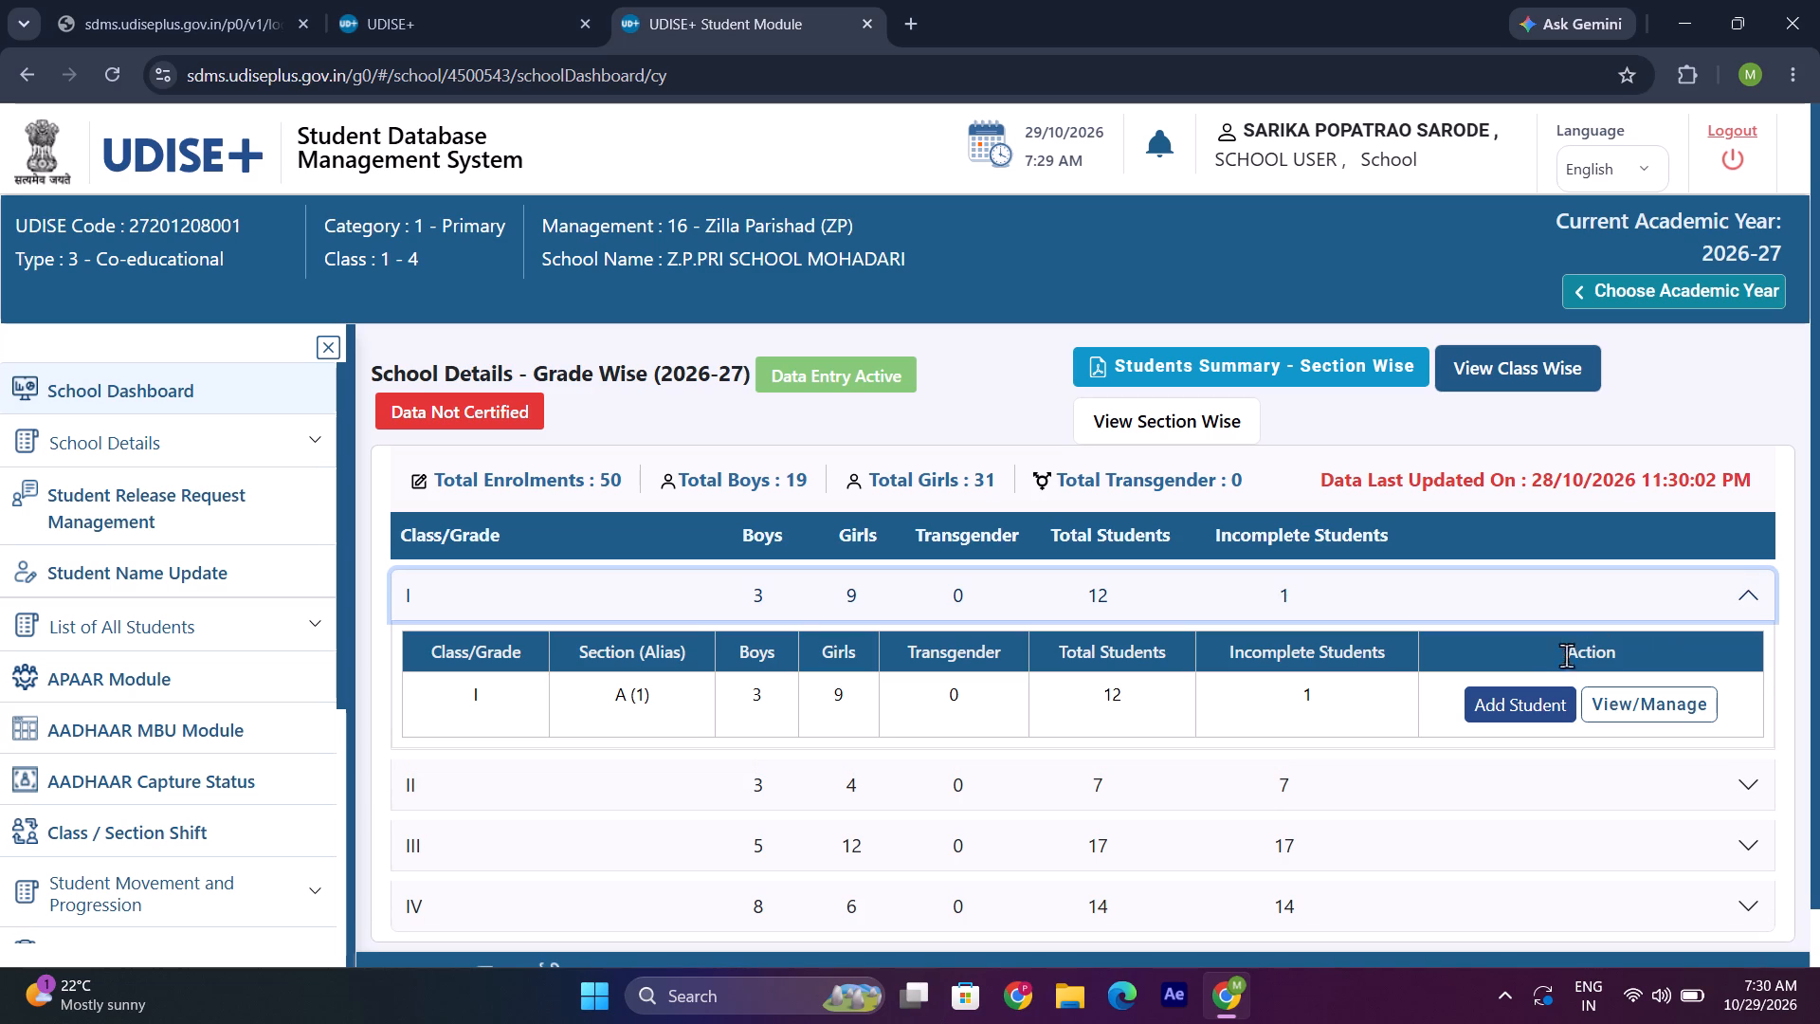
scroll(1074, 734, "left", 1)
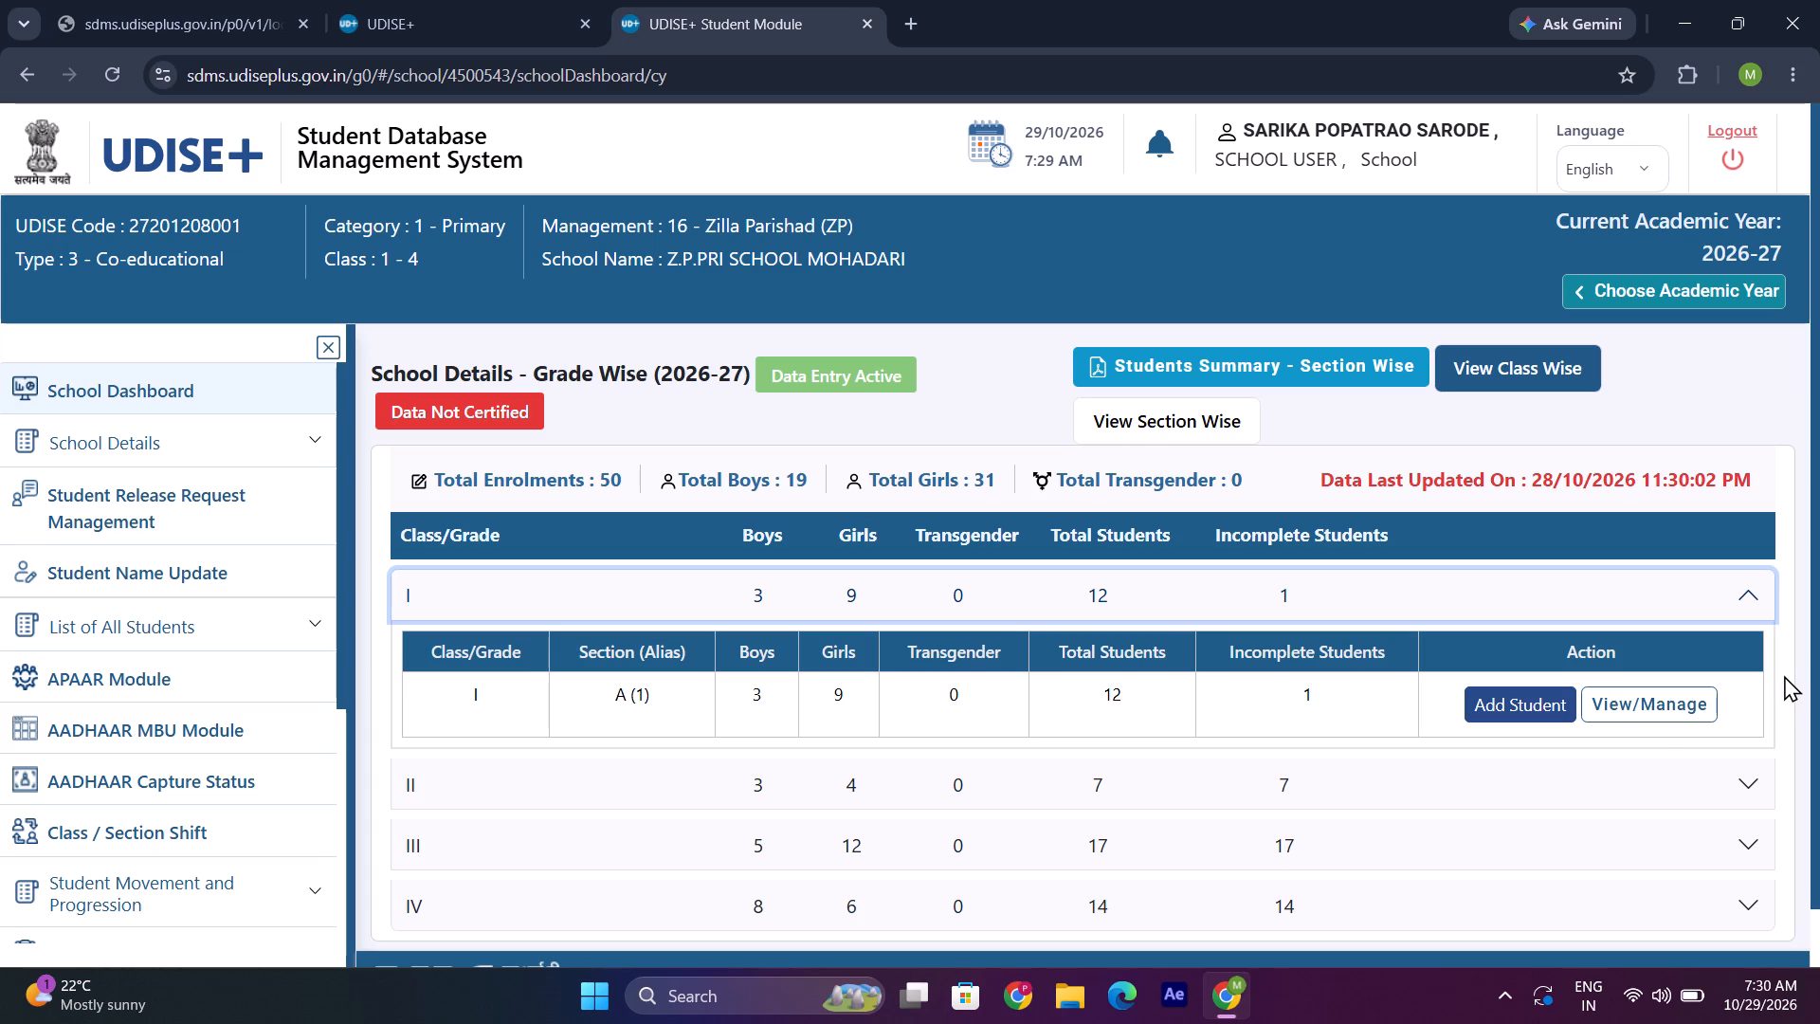
double_click(1678, 707)
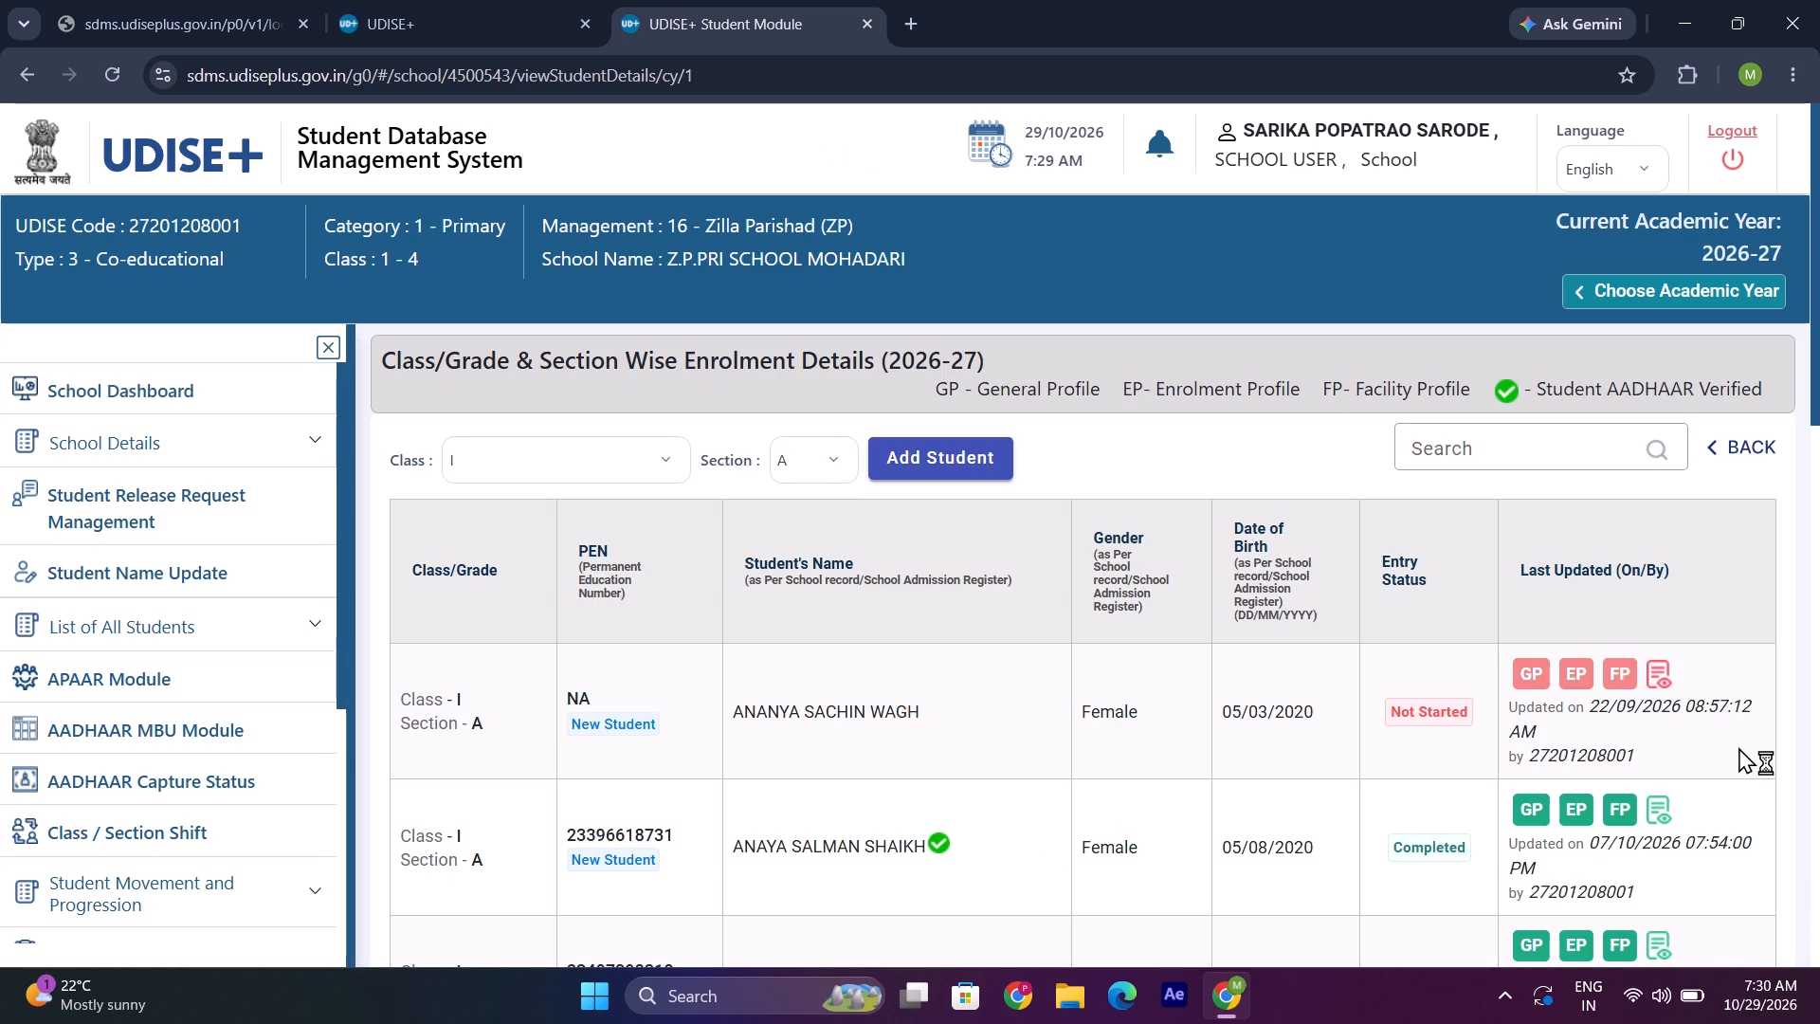
Review the Class I section A student list, checking each student's entry status and GP, EP and FP profile markers.
left_click(1768, 758)
key("Down")
key("Down")
key("Down")
key("Down")
key("Down")
key("Down")
key("Down")
key("Down")
key("Down")
key("Down")
key("Down")
key("Down")
key("Down")
key("Down")
key("Down")
key("Down")
key("Down")
key("Down")
key("Down")
key("Down")
key("Down")
key("Down")
key("Down")
key("Down")
key("Down")
key("Down")
key("Down")
key("Down")
key("Down")
key("Down")
key("Down")
key("Down")
key("Down")
key("Down")
key("Down")
key("Down")
key("Down")
key("Down")
key("Down")
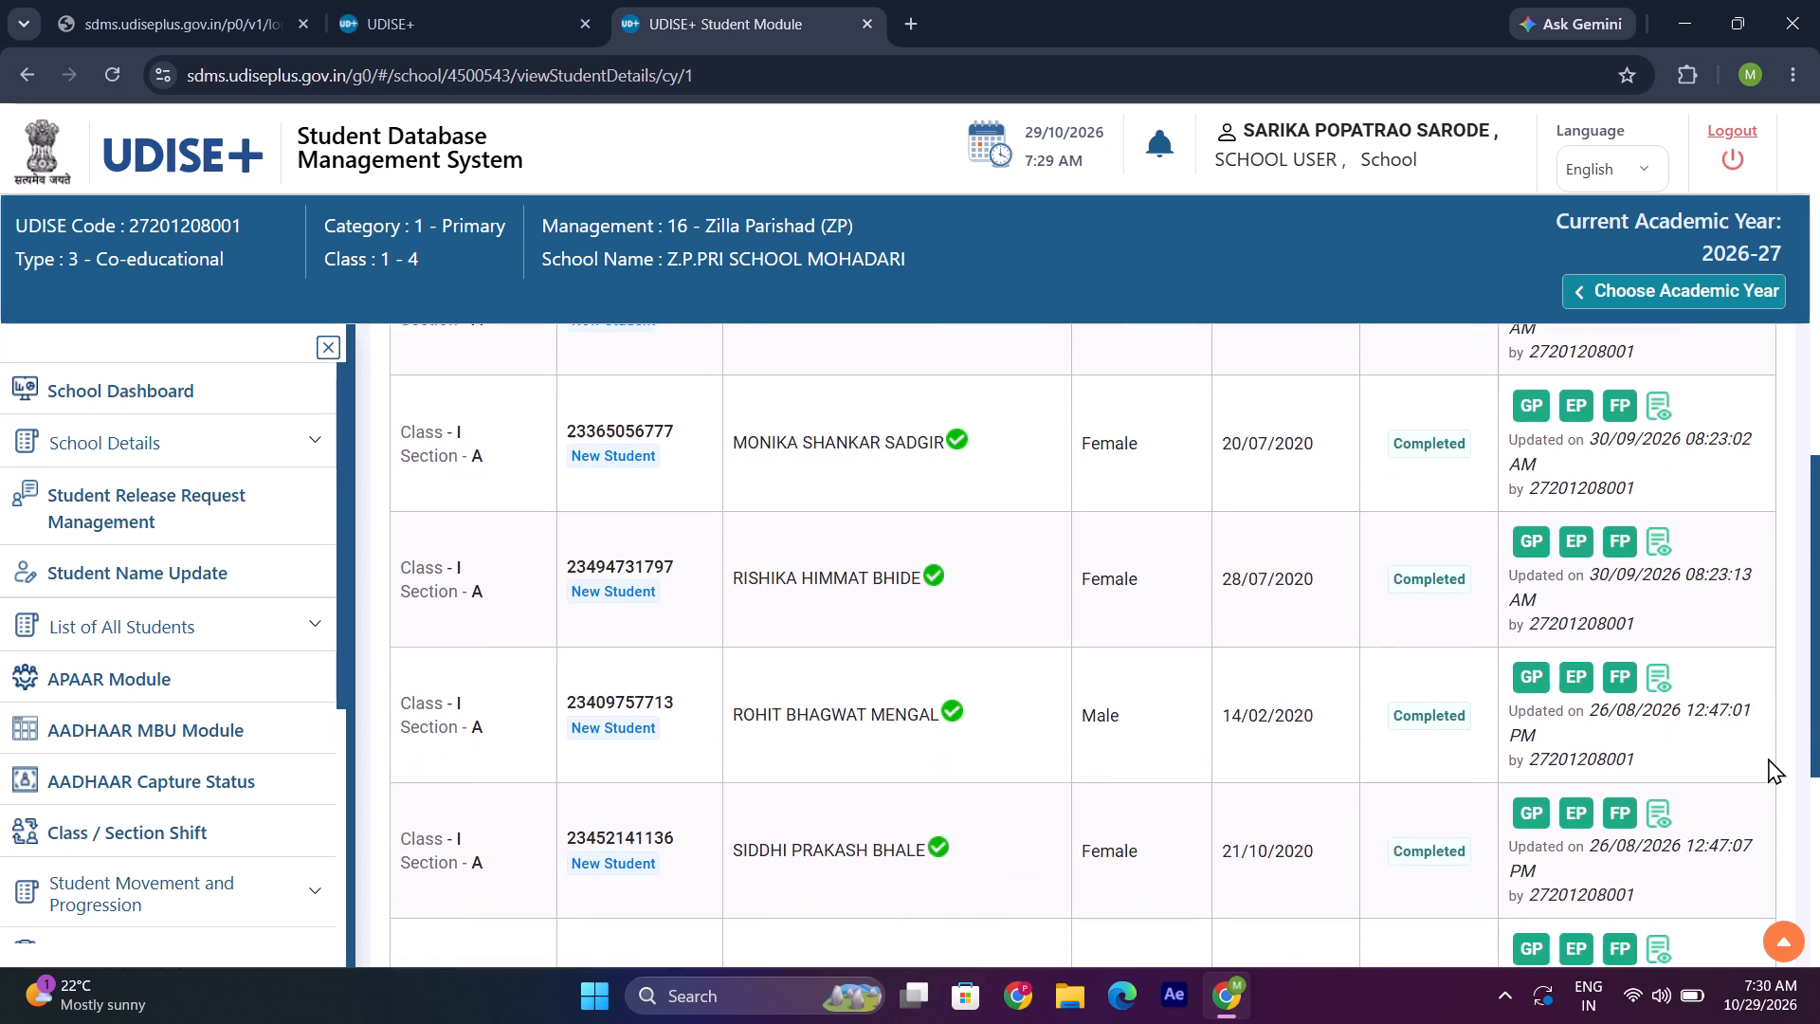
key("Up")
key("Up")
key("Up")
key("Up")
key("Up")
key("Up")
key("Up")
key("Up")
key("Up")
key("Up")
key("Up")
key("Up")
key("Up")
key("Up")
key("Up")
key("Up")
key("Up")
key("Up")
key("Up")
key("Up")
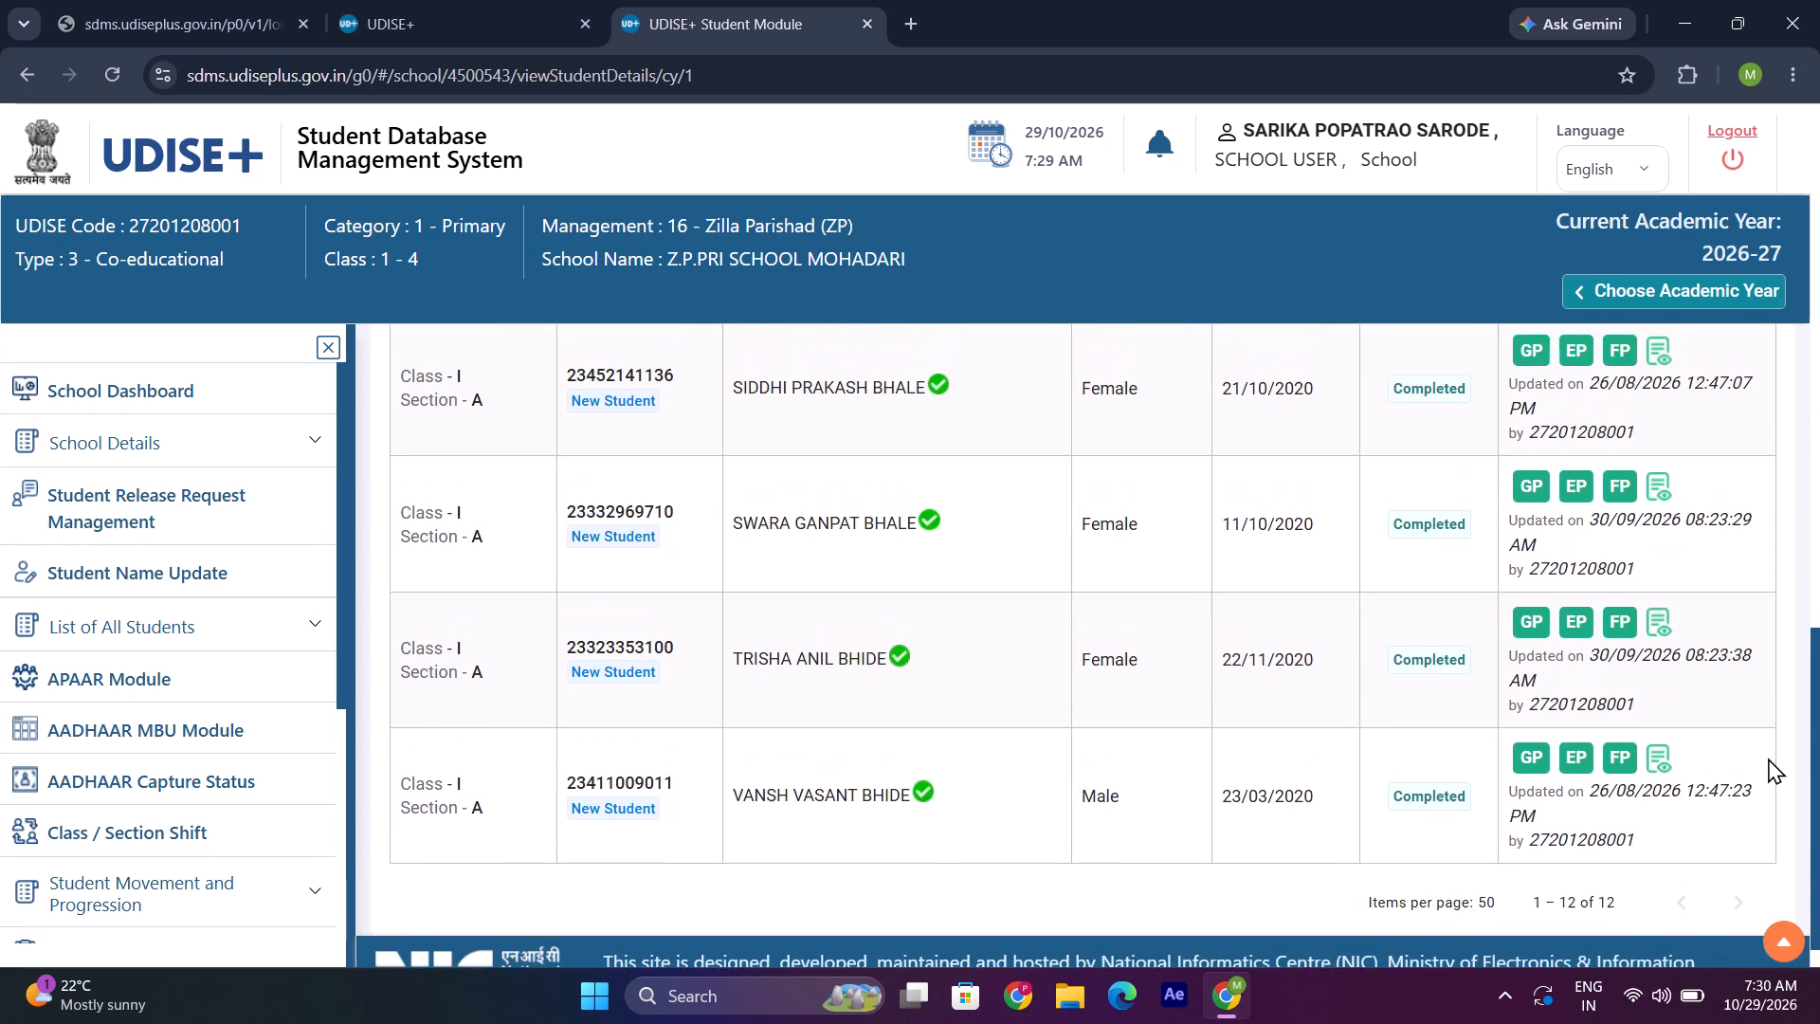
key("Up")
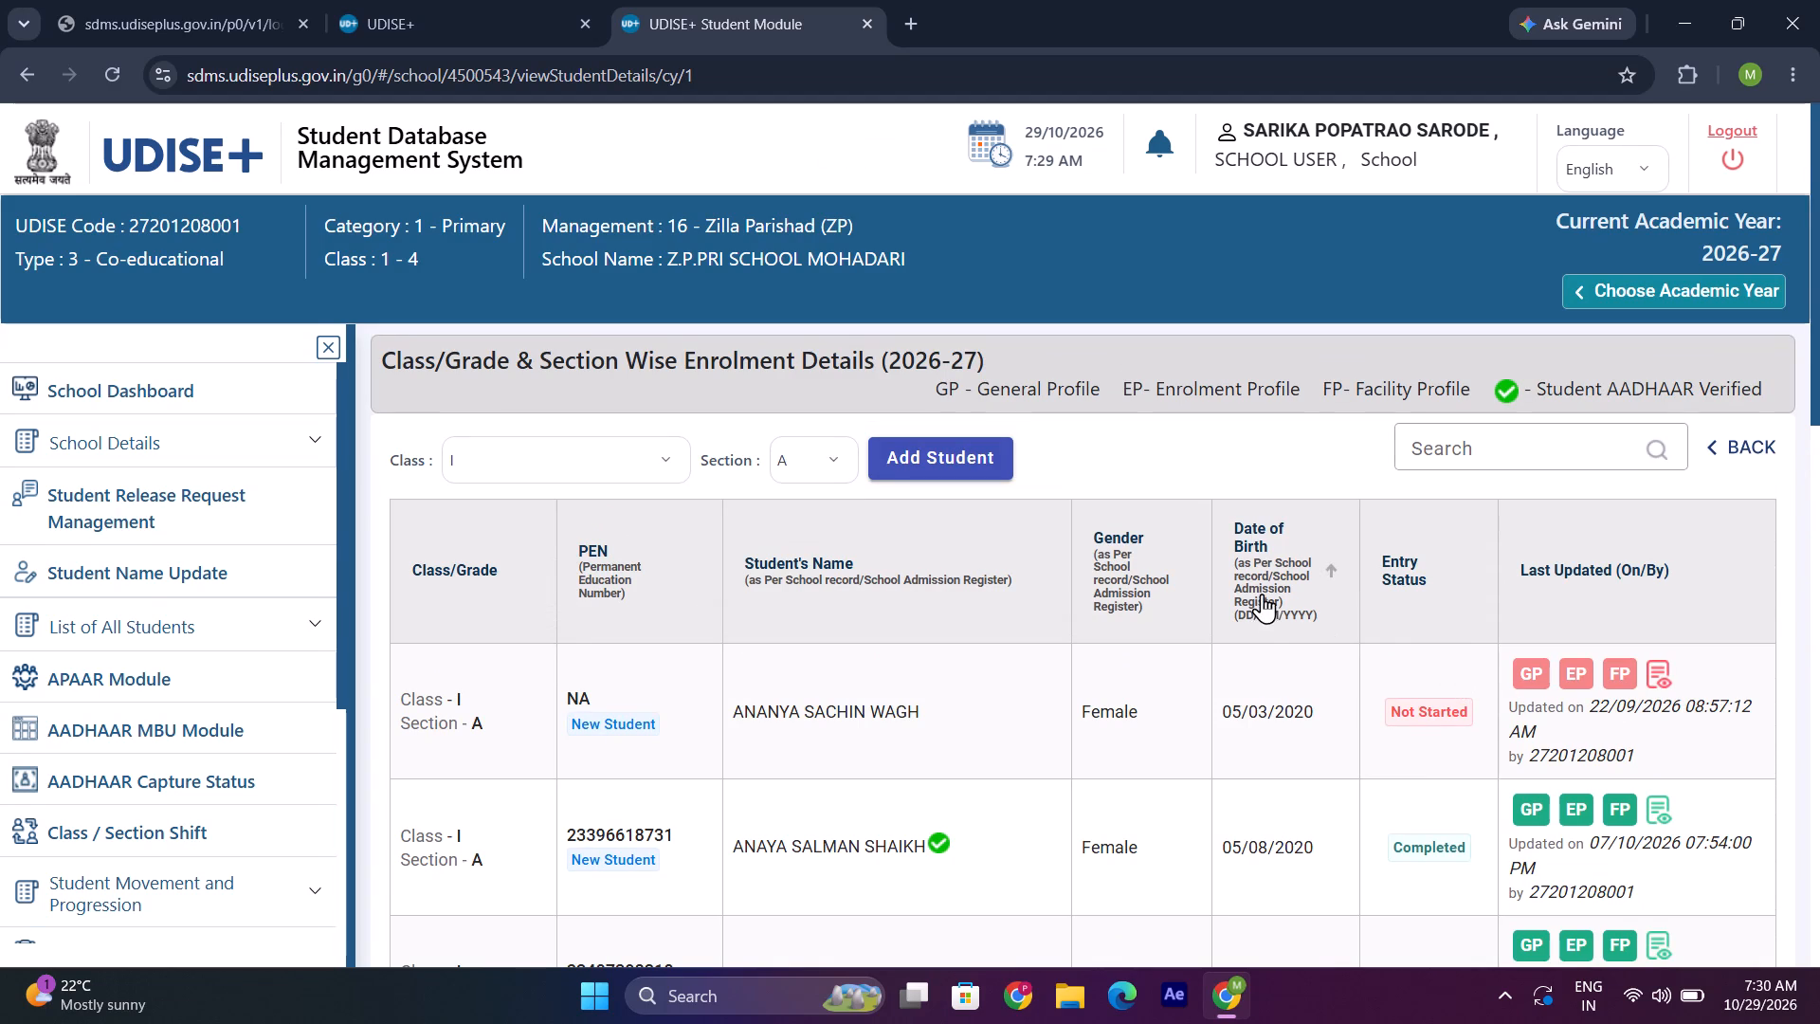
Switch the enrolment list to Class II and examine the entry status and profile markers of its students.
left_click(664, 455)
left_click(607, 518)
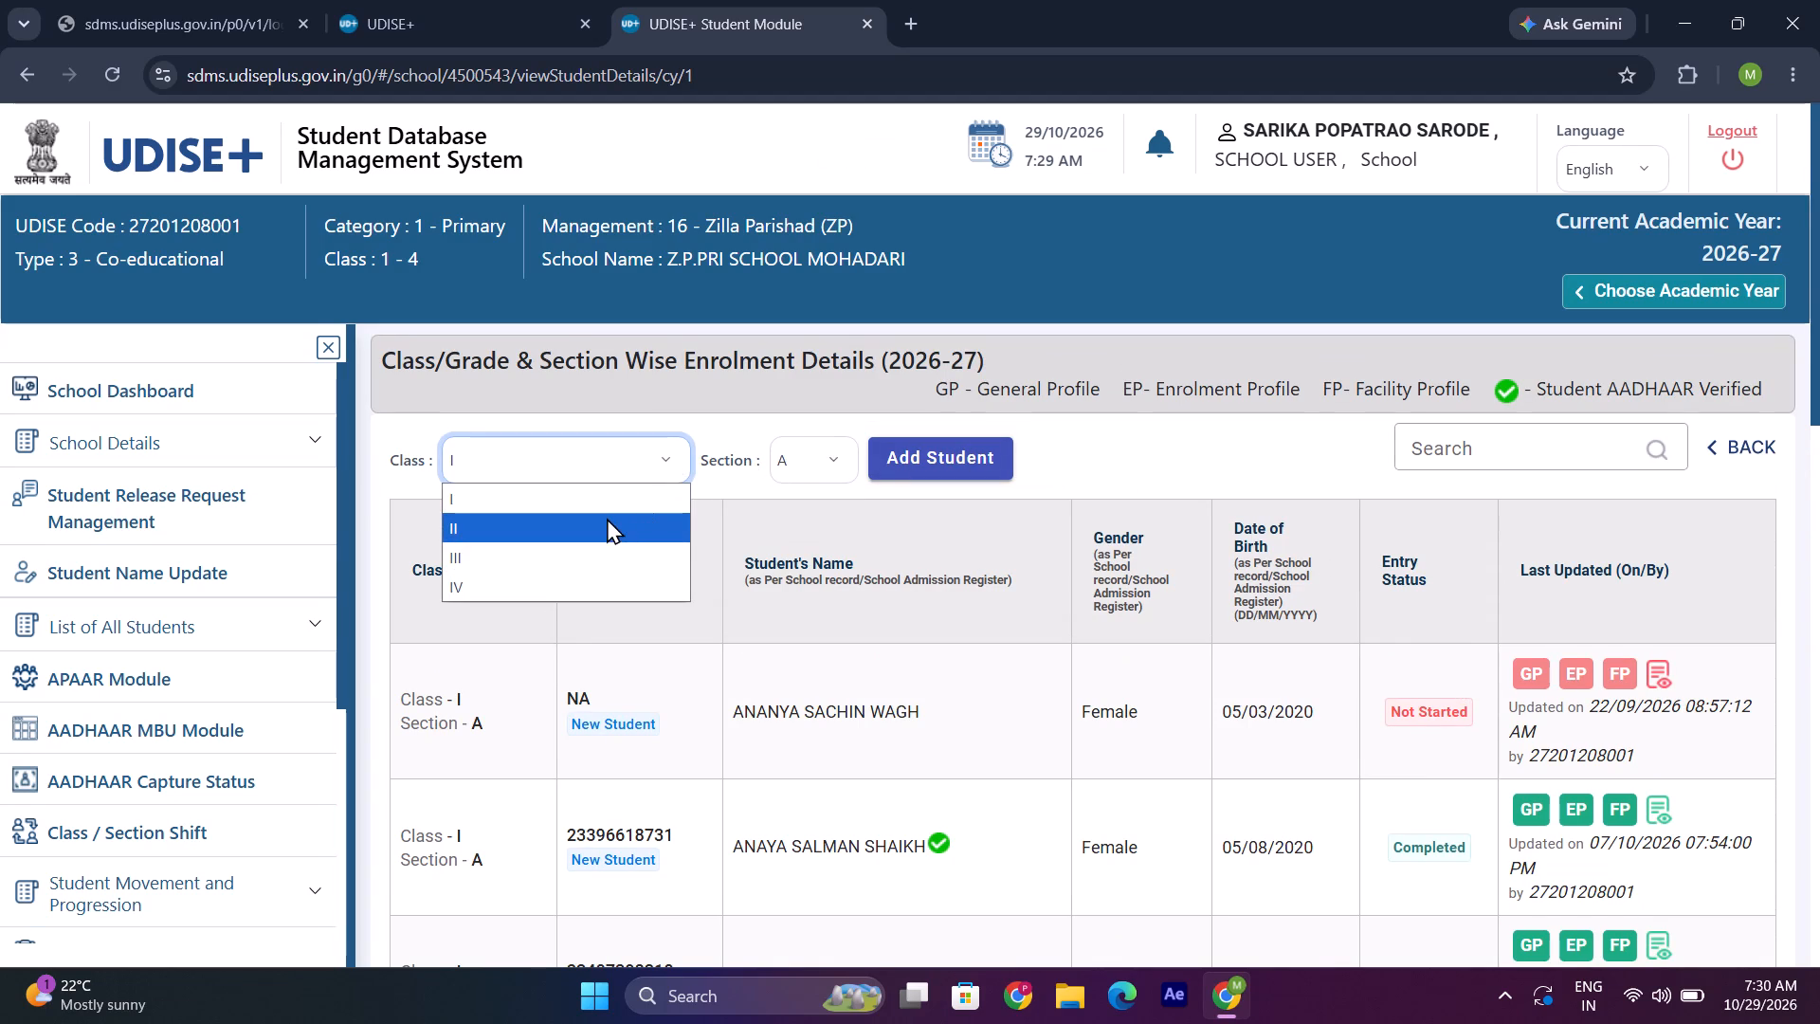
left_click(1788, 564)
key("Down")
key("Down")
key("Down")
key("Down")
key("Down")
key("Down")
key("Down")
key("Down")
key("Down")
key("Down")
key("Down")
key("Down")
key("Down")
key("Down")
key("Down")
key("Down")
key("Down")
key("Down")
key("Down")
key("Down")
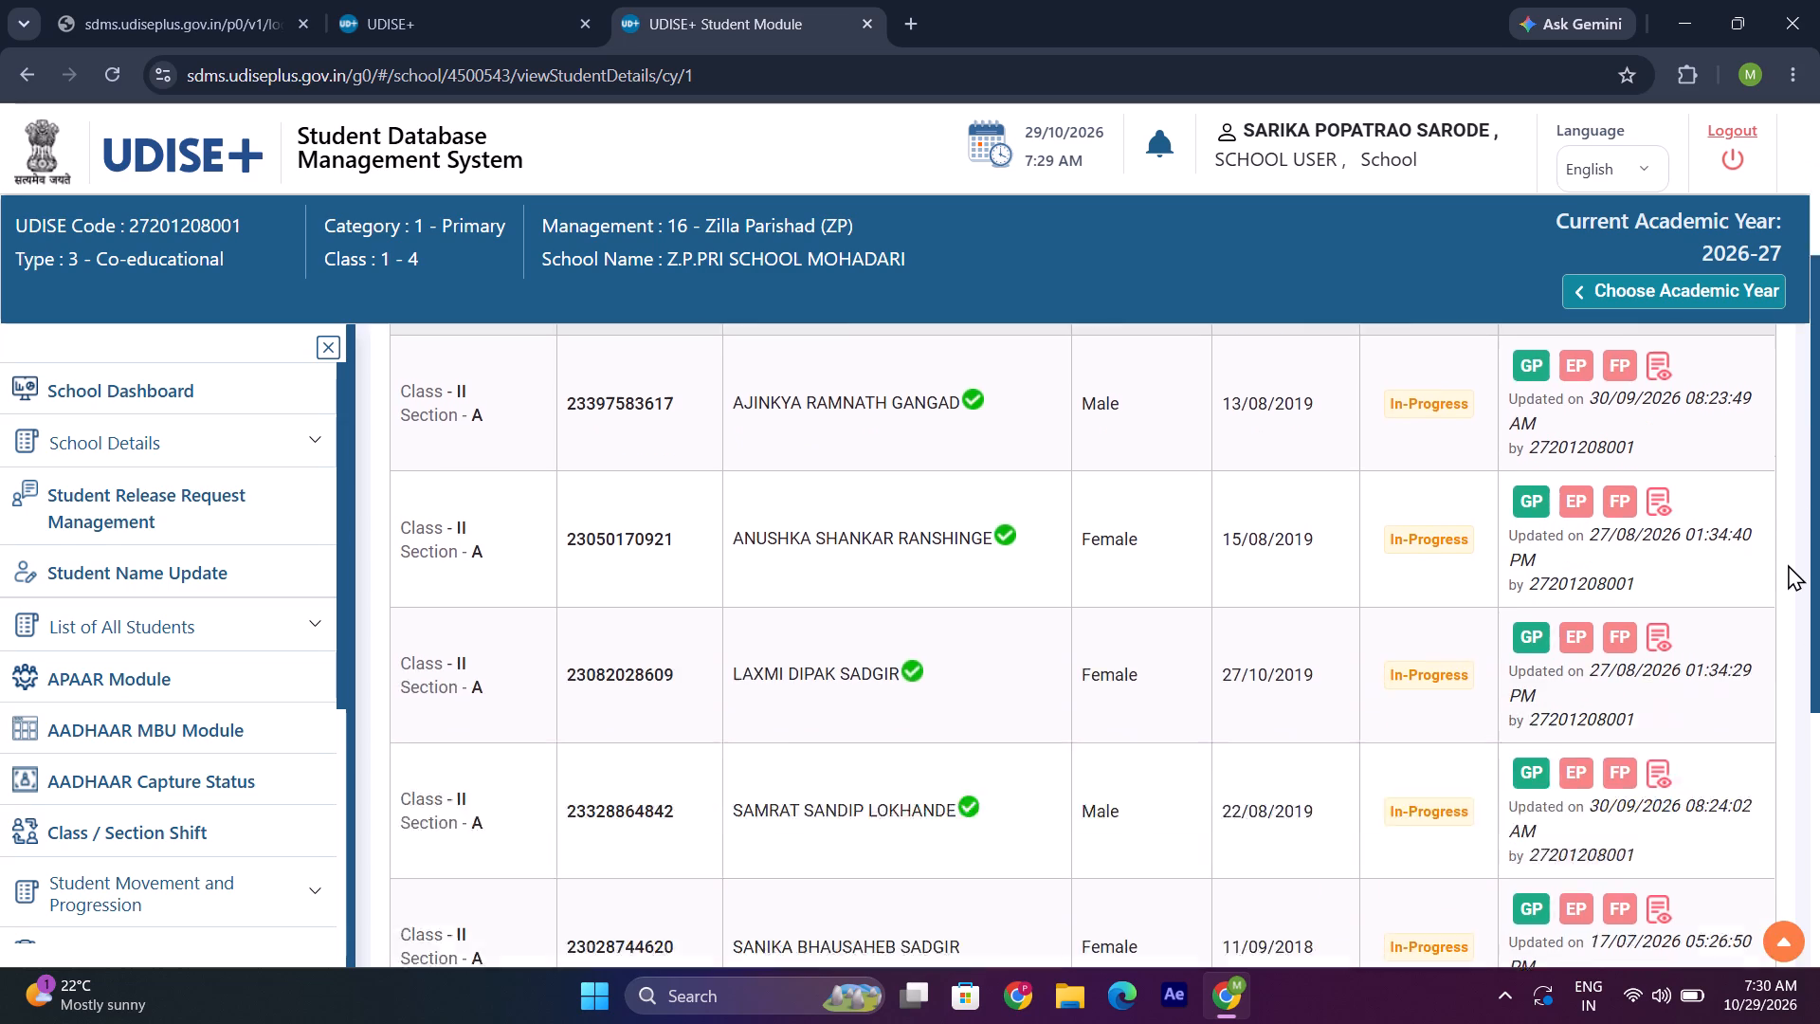
key("Down")
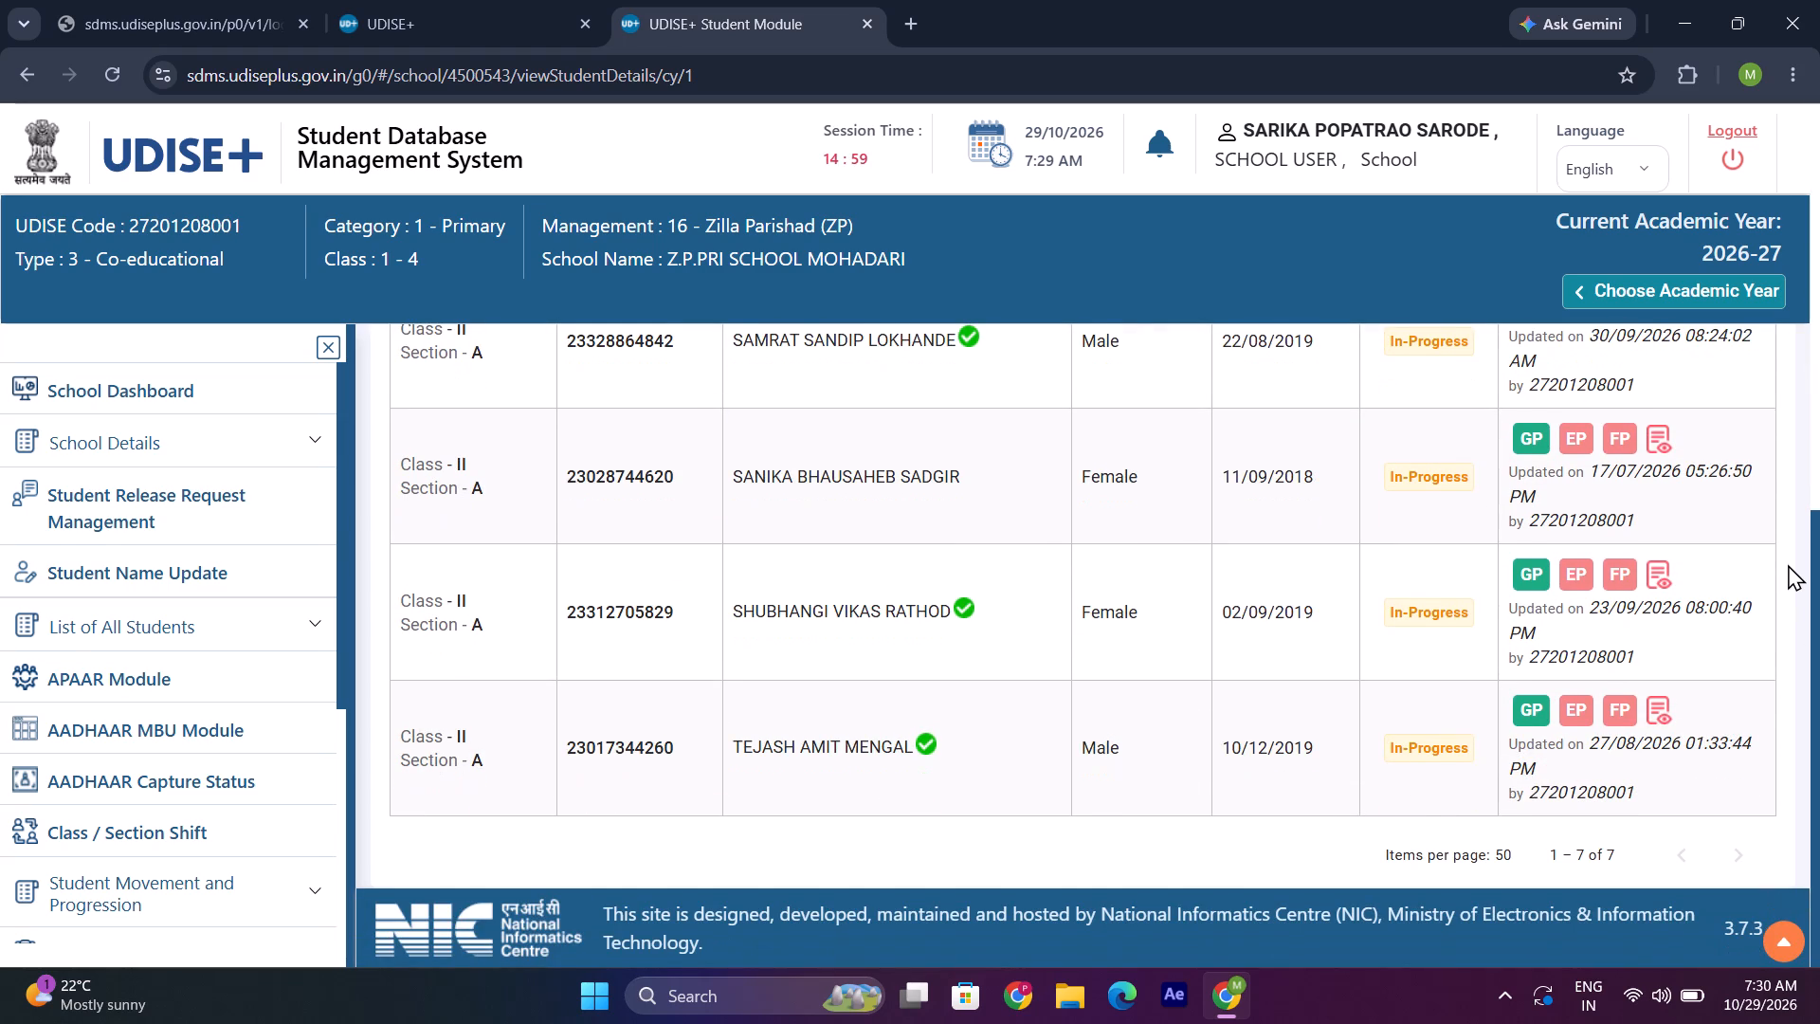
key("Up")
key("Up")
key("Up")
key("Up")
key("Up")
key("Up")
key("Up")
key("Up")
key("Up")
key("Up")
key("Up")
key("Up")
key("Up")
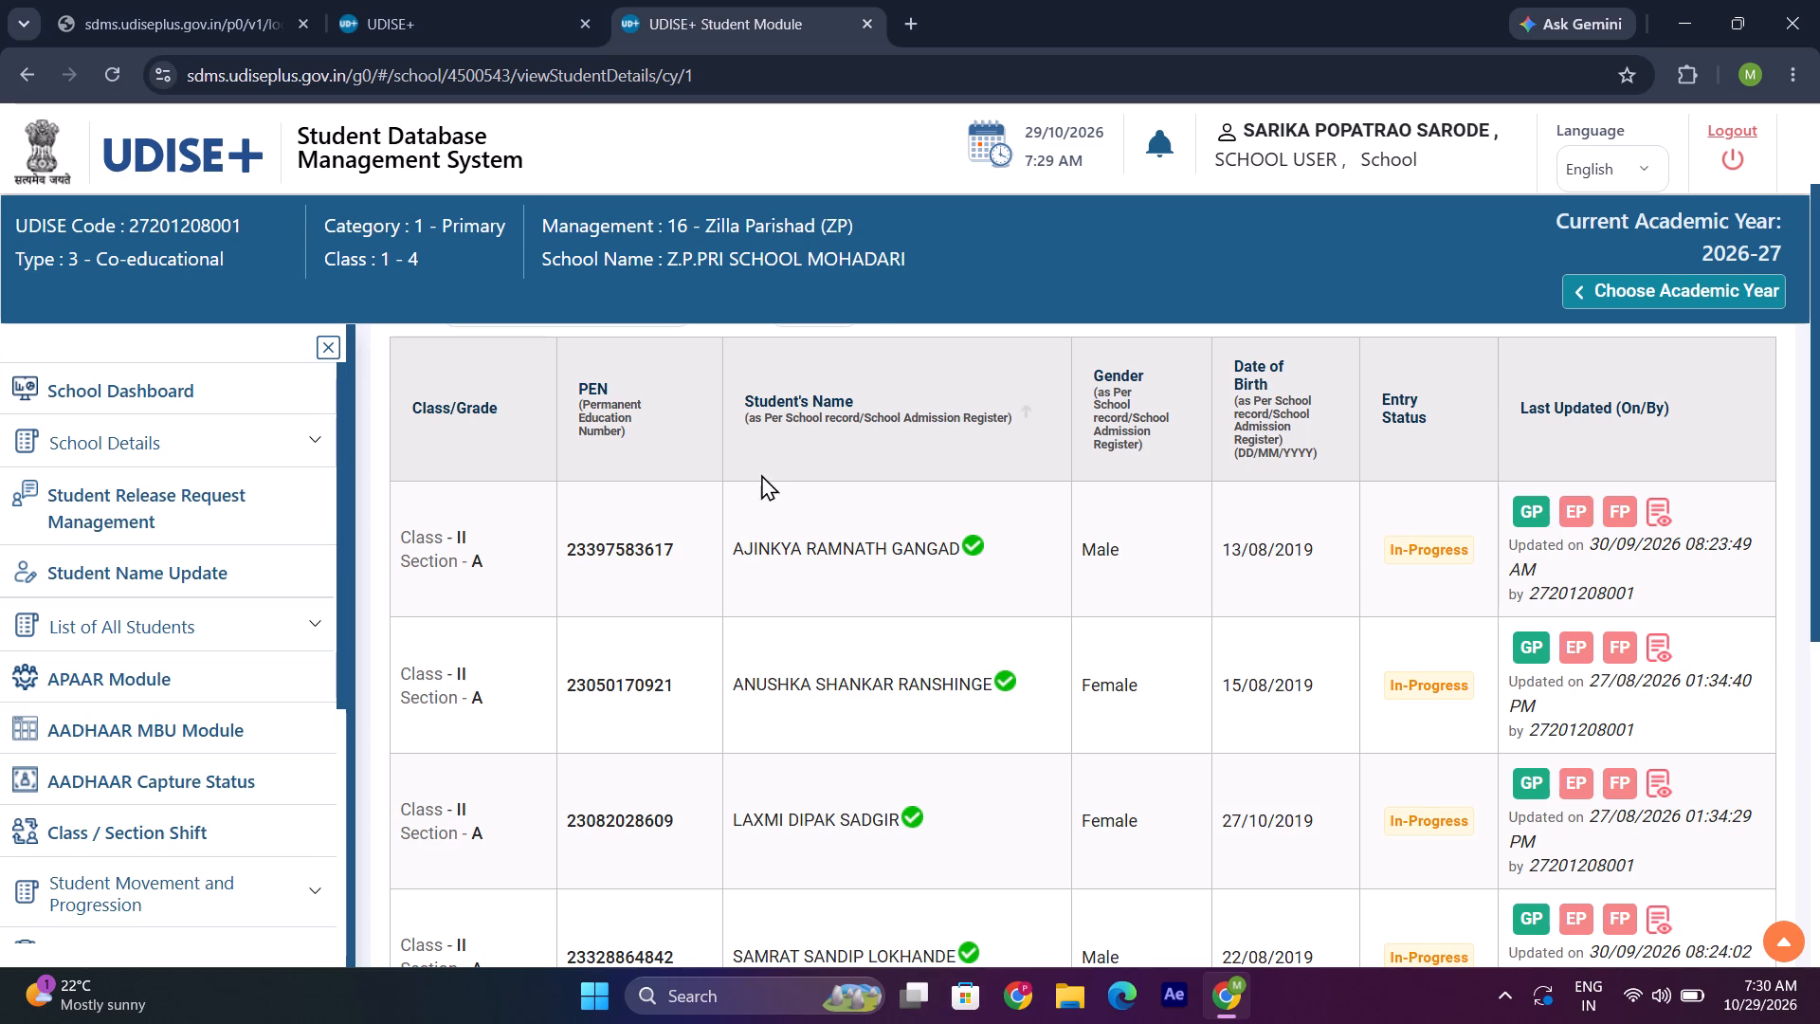
left_click(784, 351)
key("Up")
key("Up")
key("Up")
key("Up")
key("Up")
key("Up")
key("Up")
key("Up")
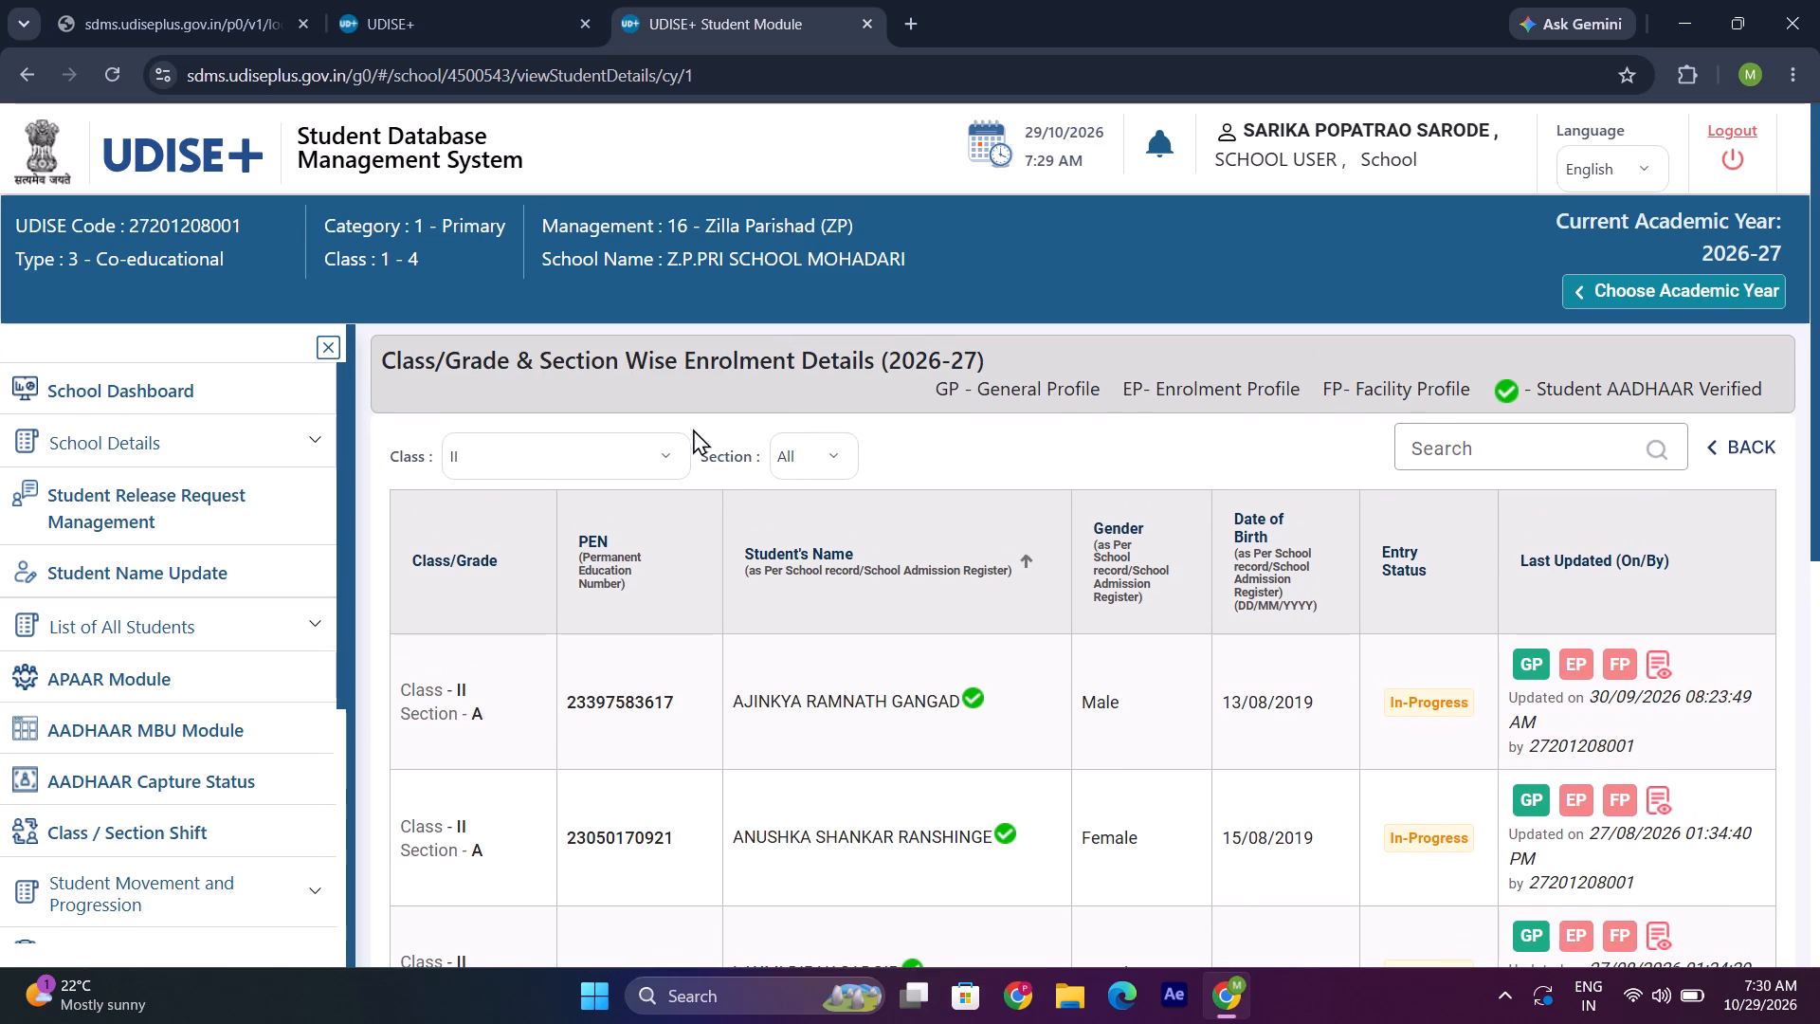
Switch the enrolment list to Class III, sort it by entry status and examine its students' profile markers.
left_click(662, 456)
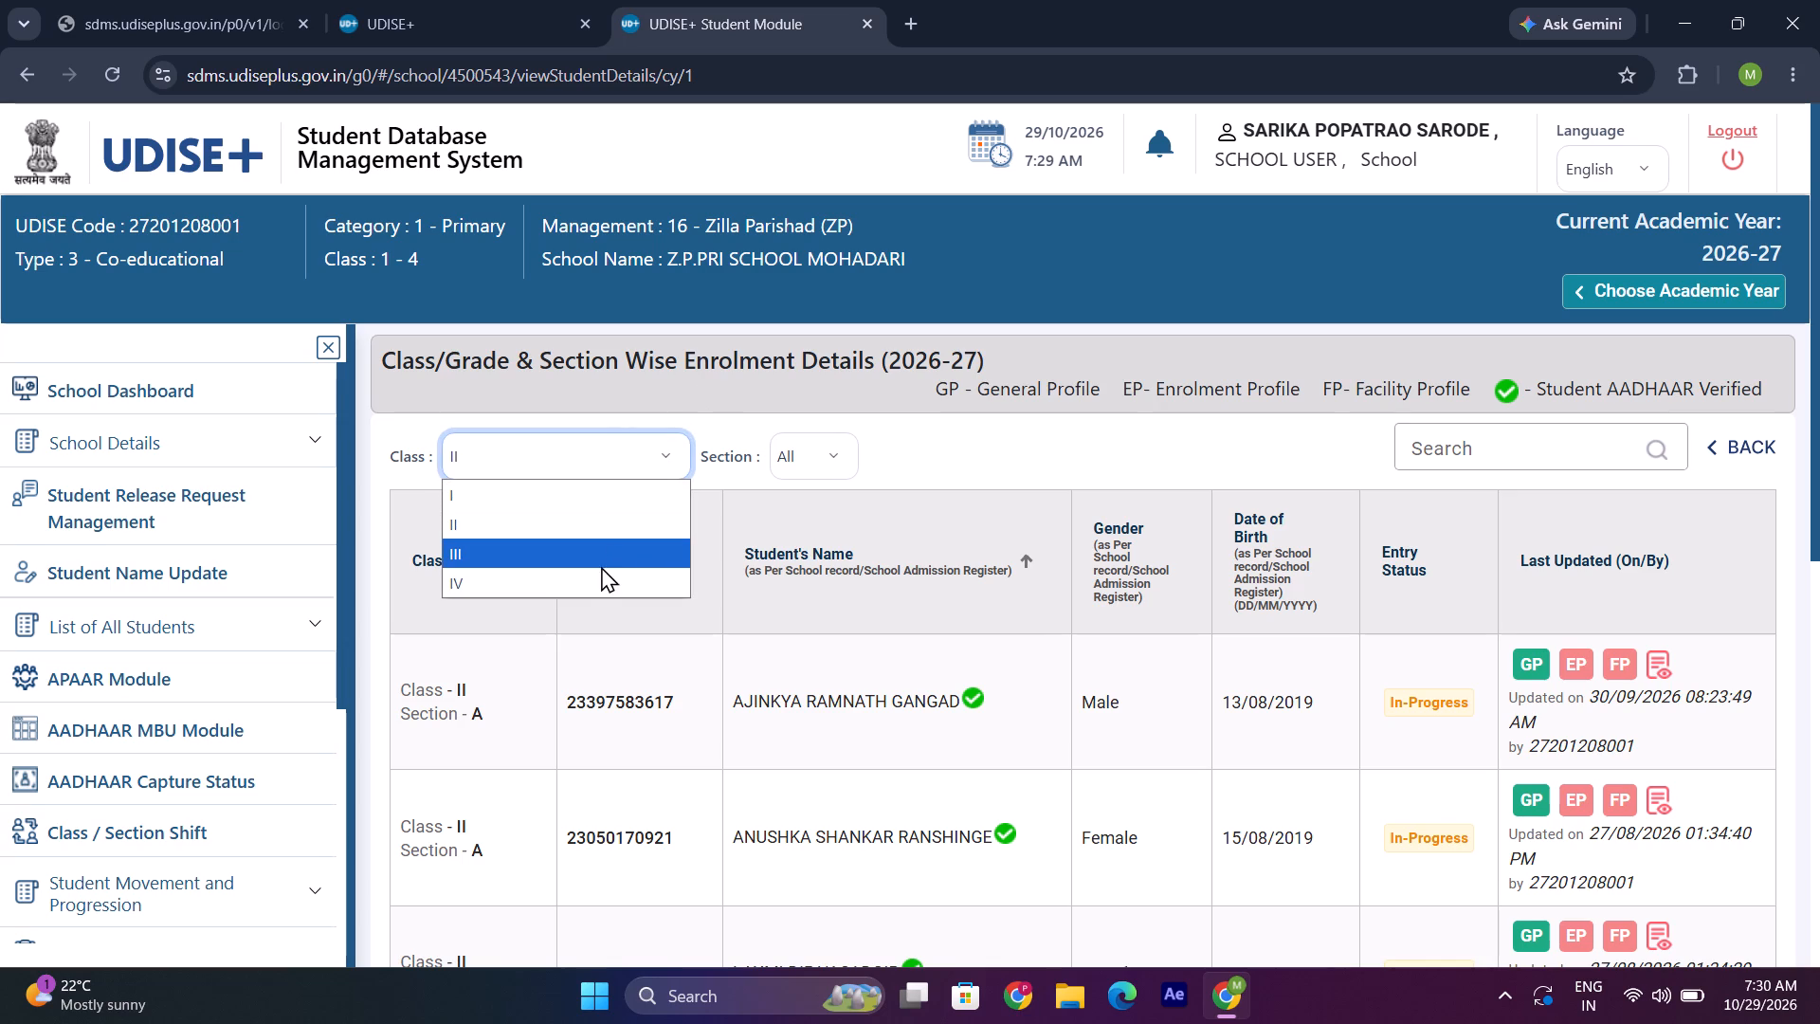
left_click(602, 557)
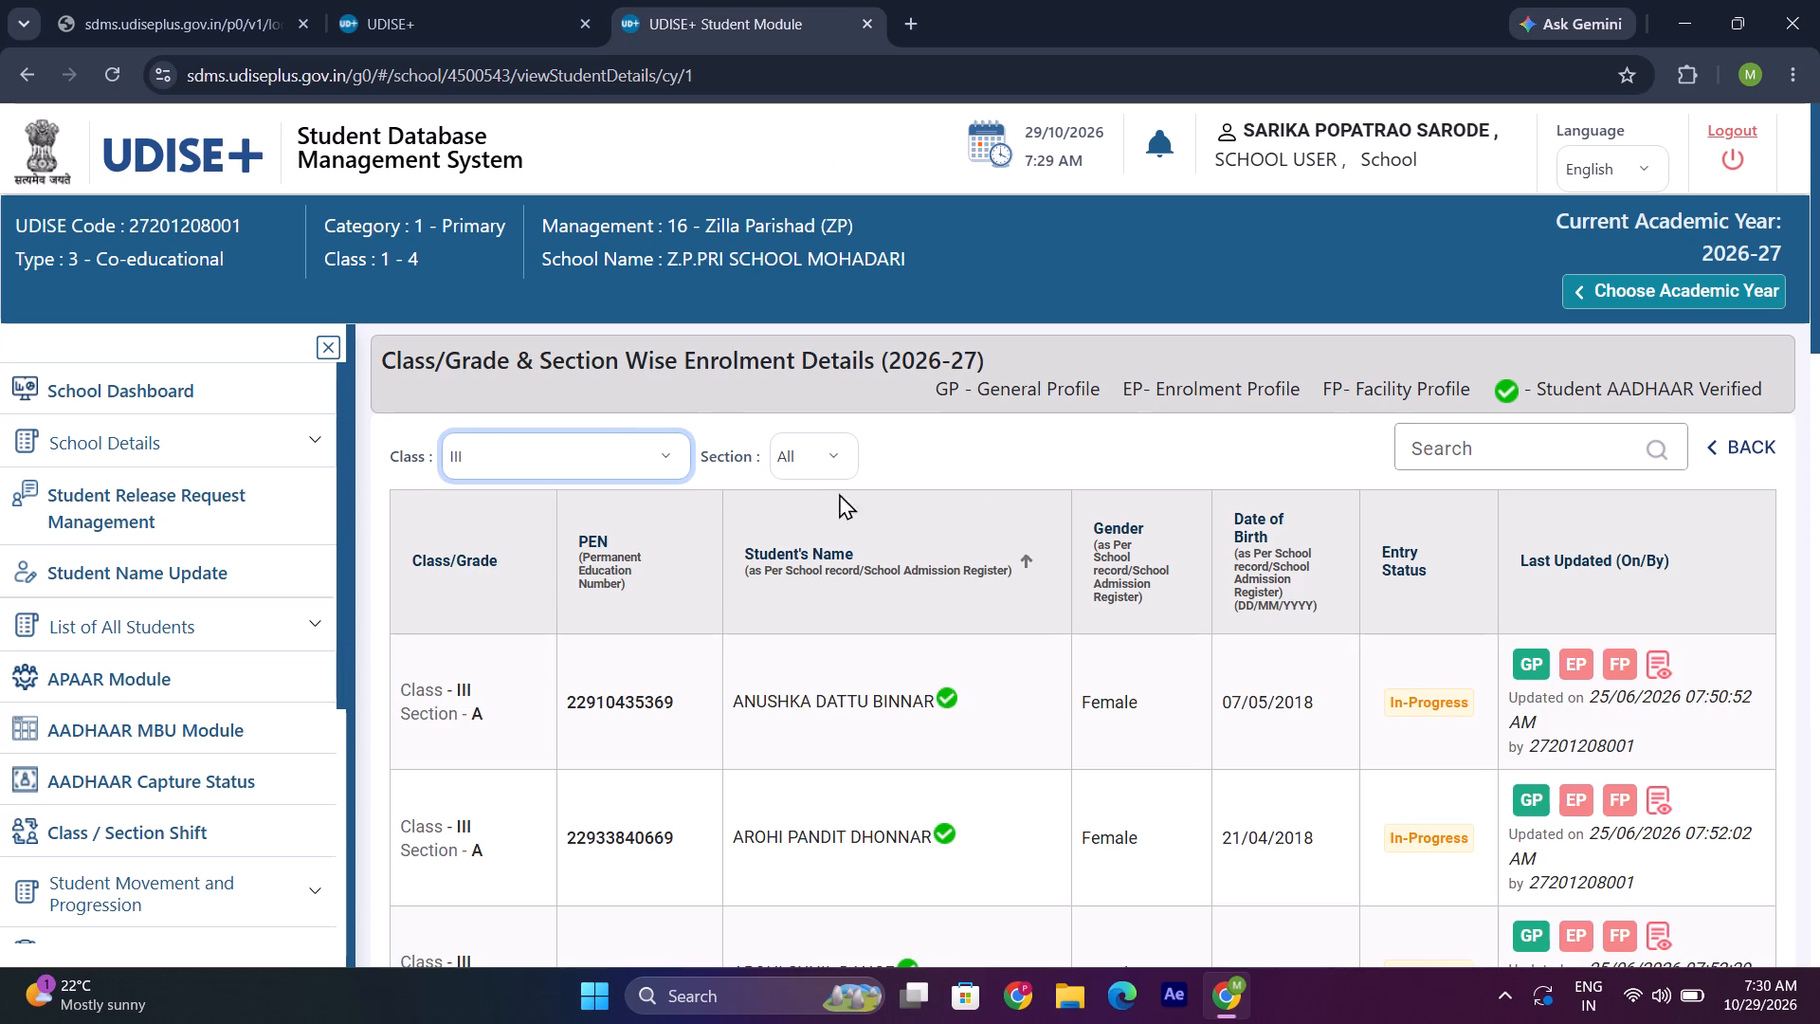
left_click(1475, 529)
key("Down")
key("Down")
key("Down")
key("Down")
key("Down")
key("Down")
key("Down")
key("Down")
key("Down")
key("Down")
key("Down")
key("Down")
key("Down")
key("Down")
key("Down")
key("Down")
key("Down")
key("Down")
key("Down")
key("Down")
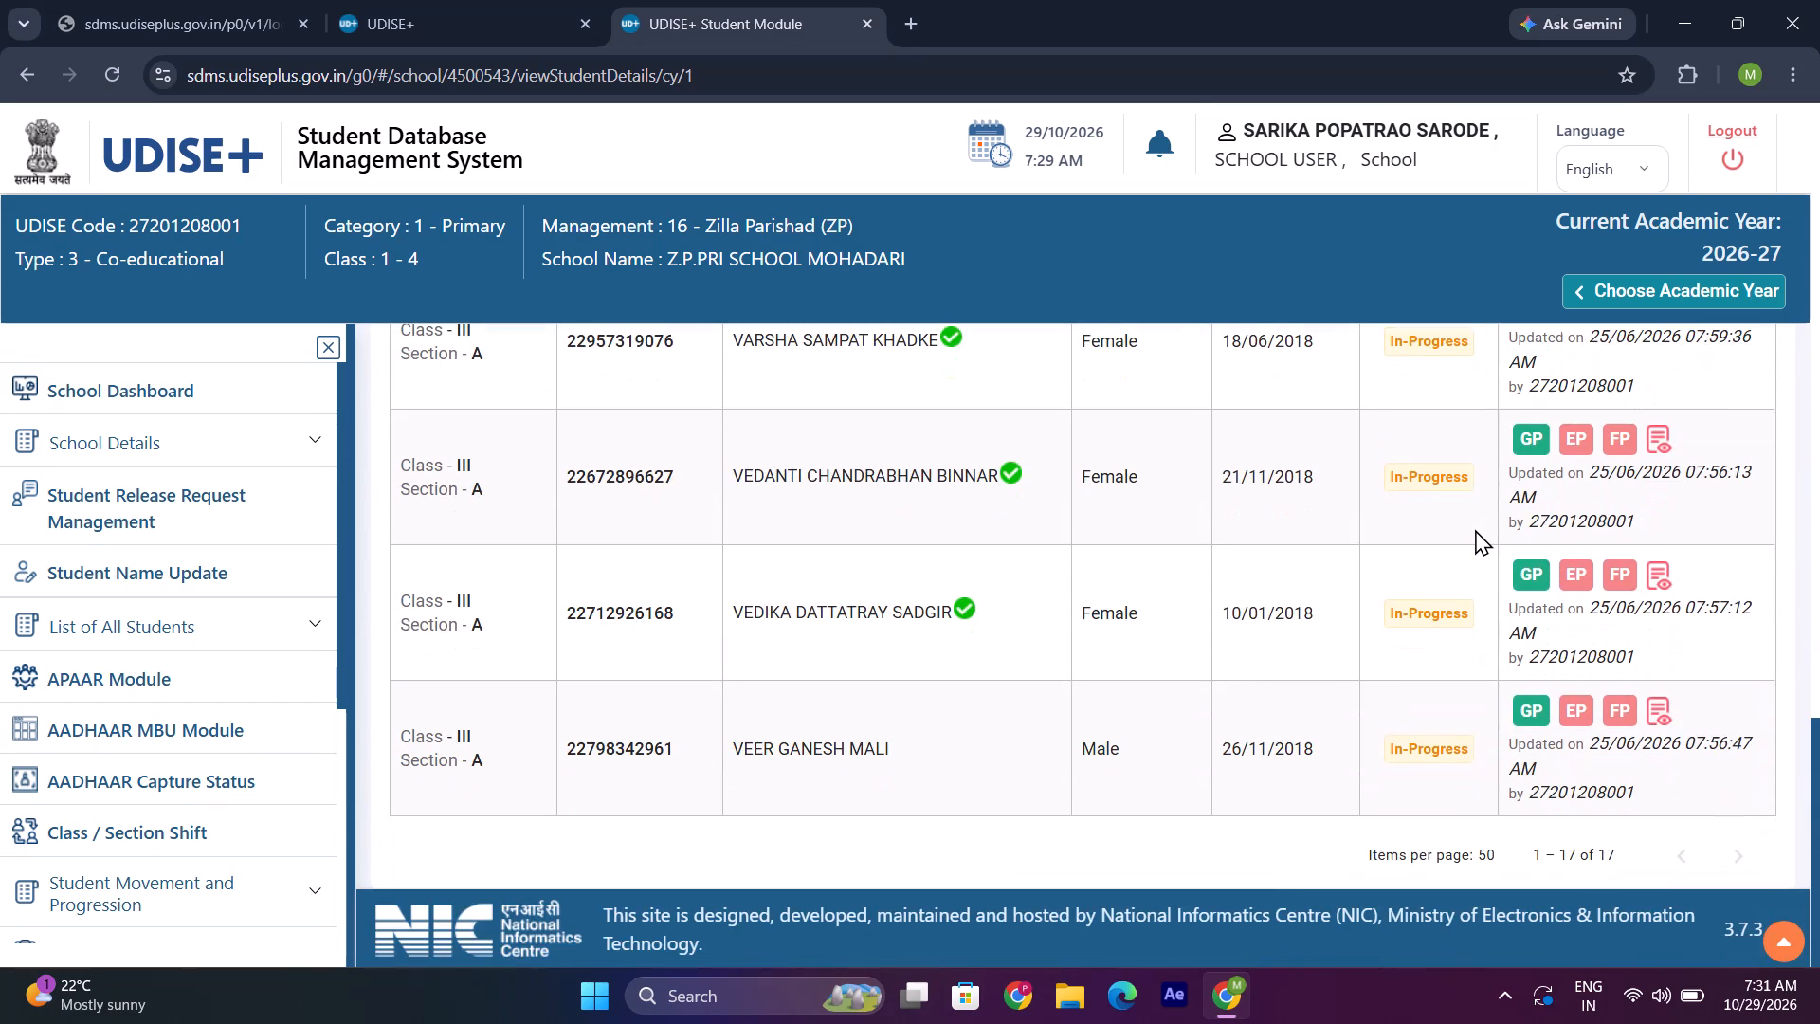
key("Up")
key("Up")
key("Up")
key("Up")
key("Up")
key("Up")
key("Up")
key("Up")
key("Up")
key("Up")
key("Up")
key("Up")
key("Up")
key("Up")
key("Up")
key("Up")
key("Up")
key("Up")
key("Up")
key("Up")
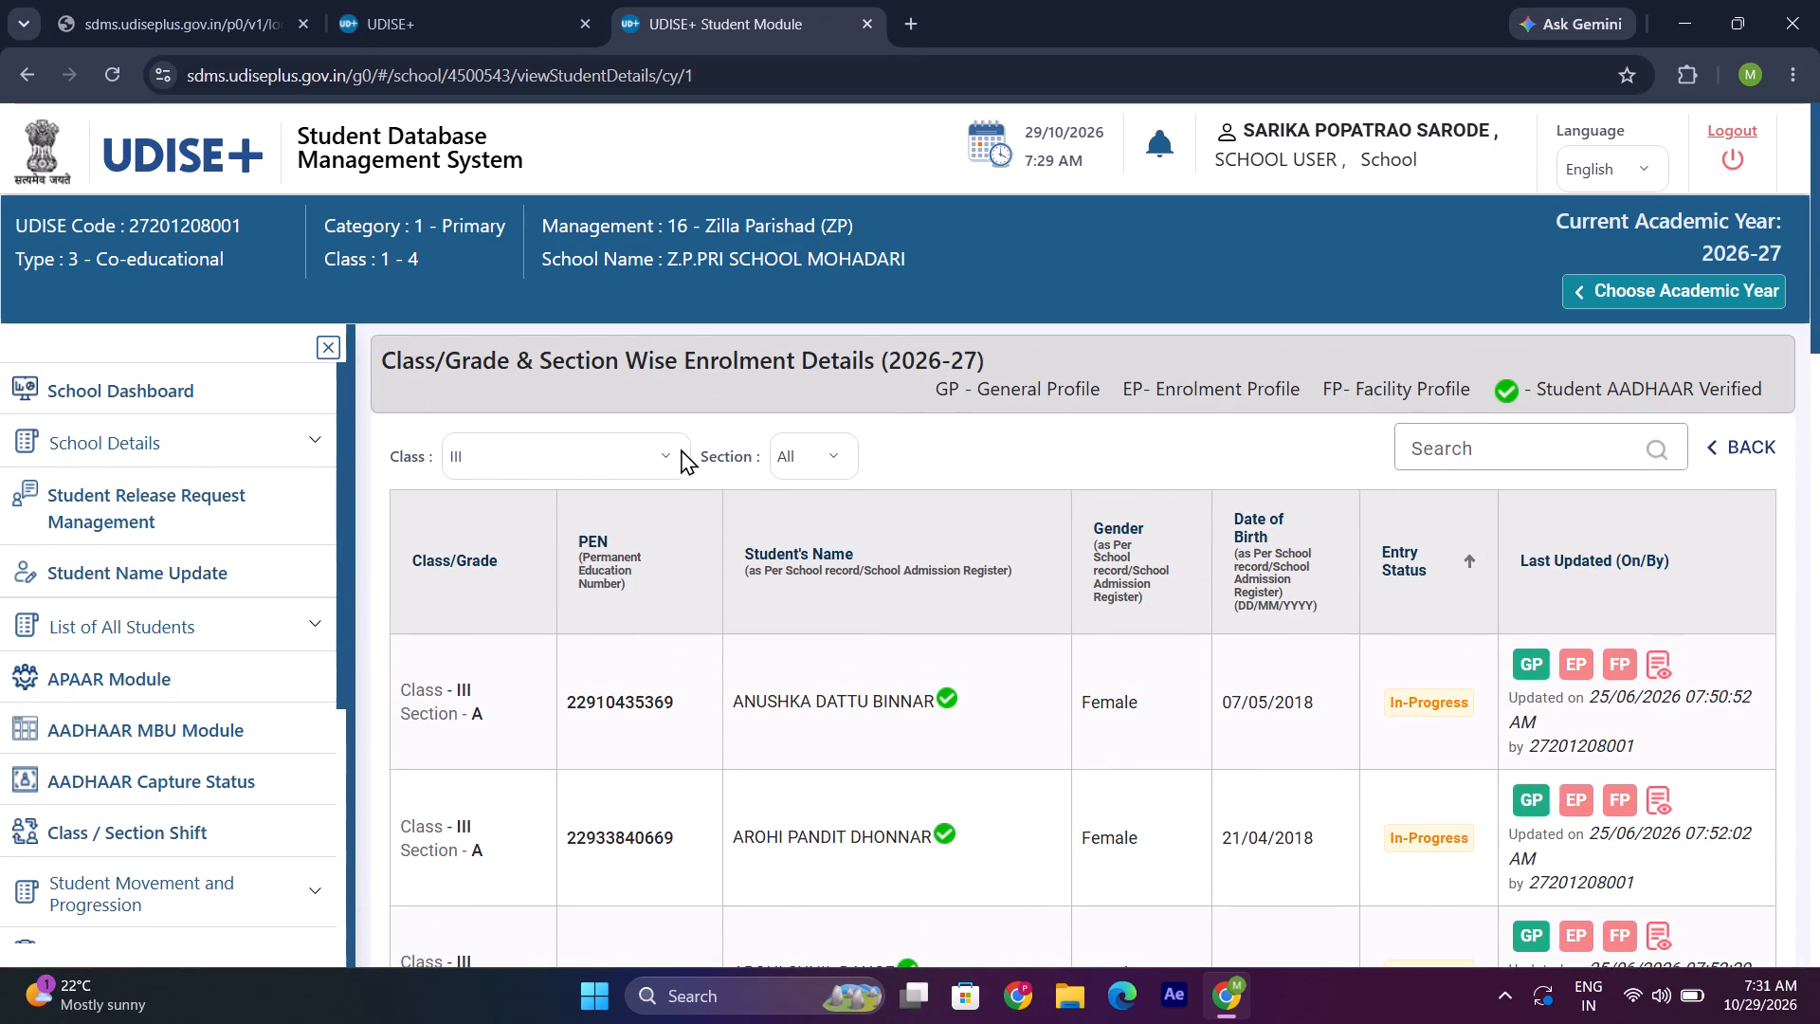
Open the Enrolment Profile of the first student in the Class III list for editing.
left_click(1576, 654)
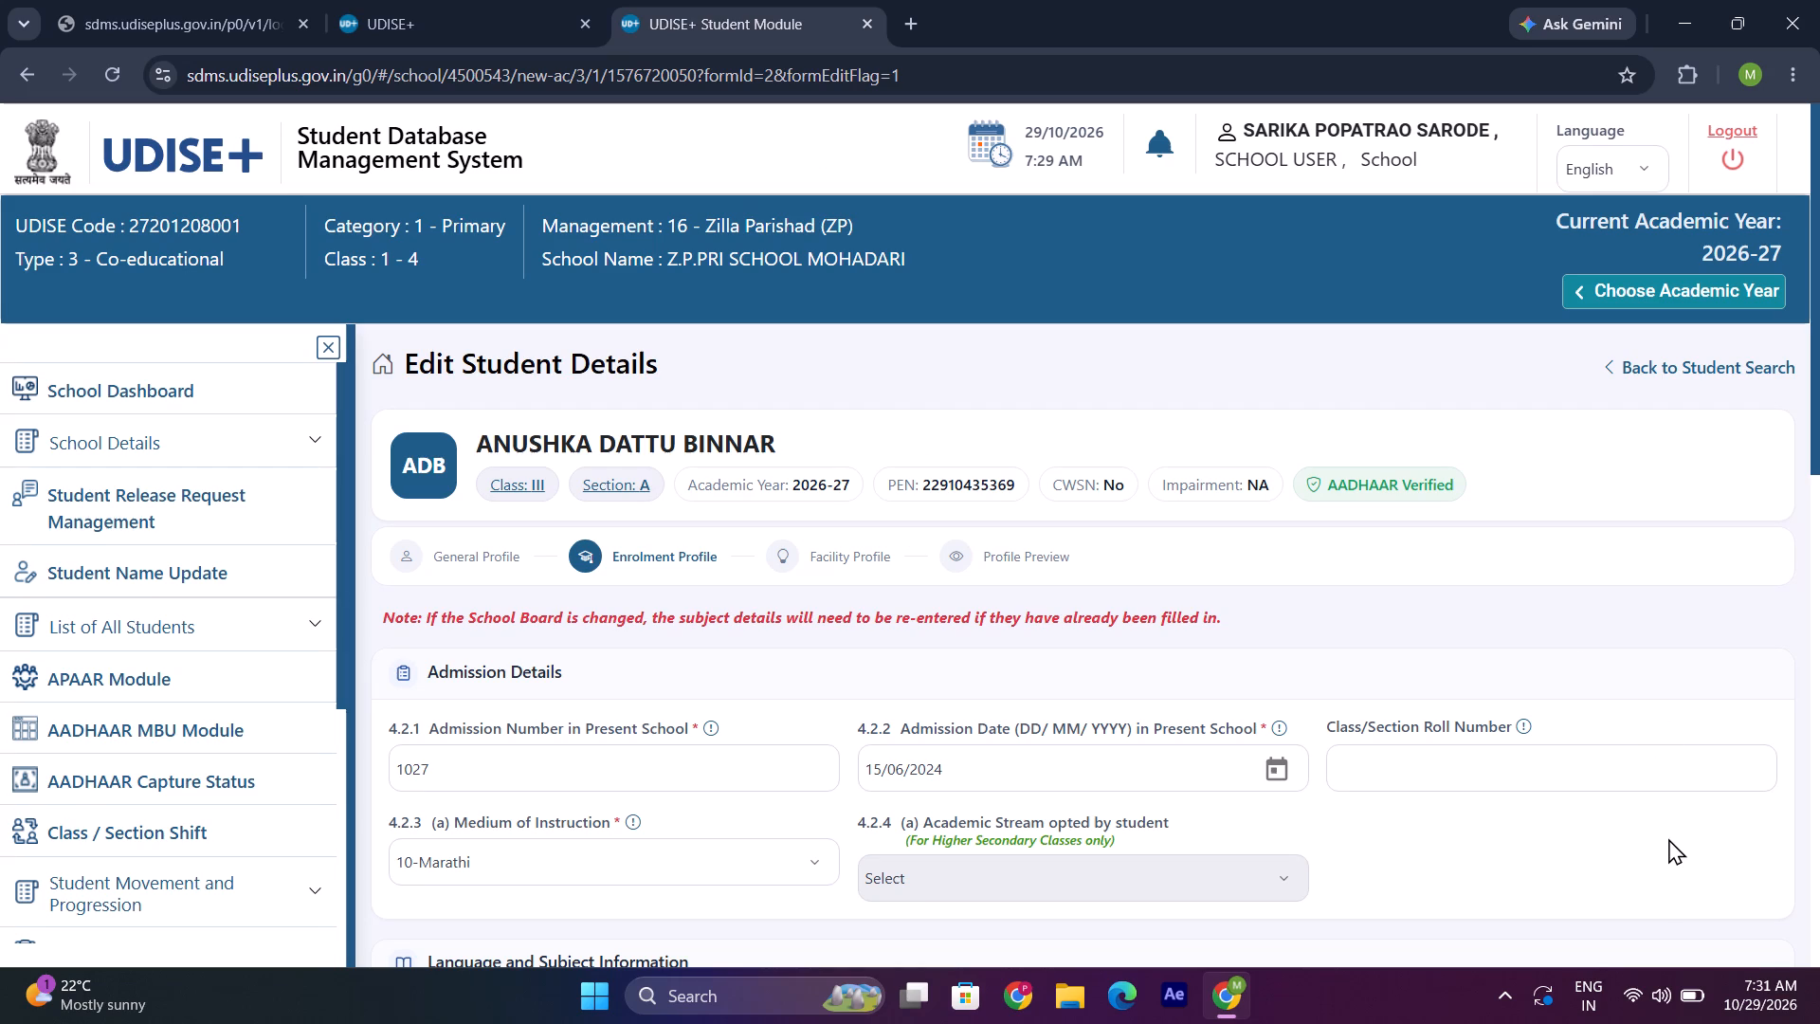
left_click(1610, 851)
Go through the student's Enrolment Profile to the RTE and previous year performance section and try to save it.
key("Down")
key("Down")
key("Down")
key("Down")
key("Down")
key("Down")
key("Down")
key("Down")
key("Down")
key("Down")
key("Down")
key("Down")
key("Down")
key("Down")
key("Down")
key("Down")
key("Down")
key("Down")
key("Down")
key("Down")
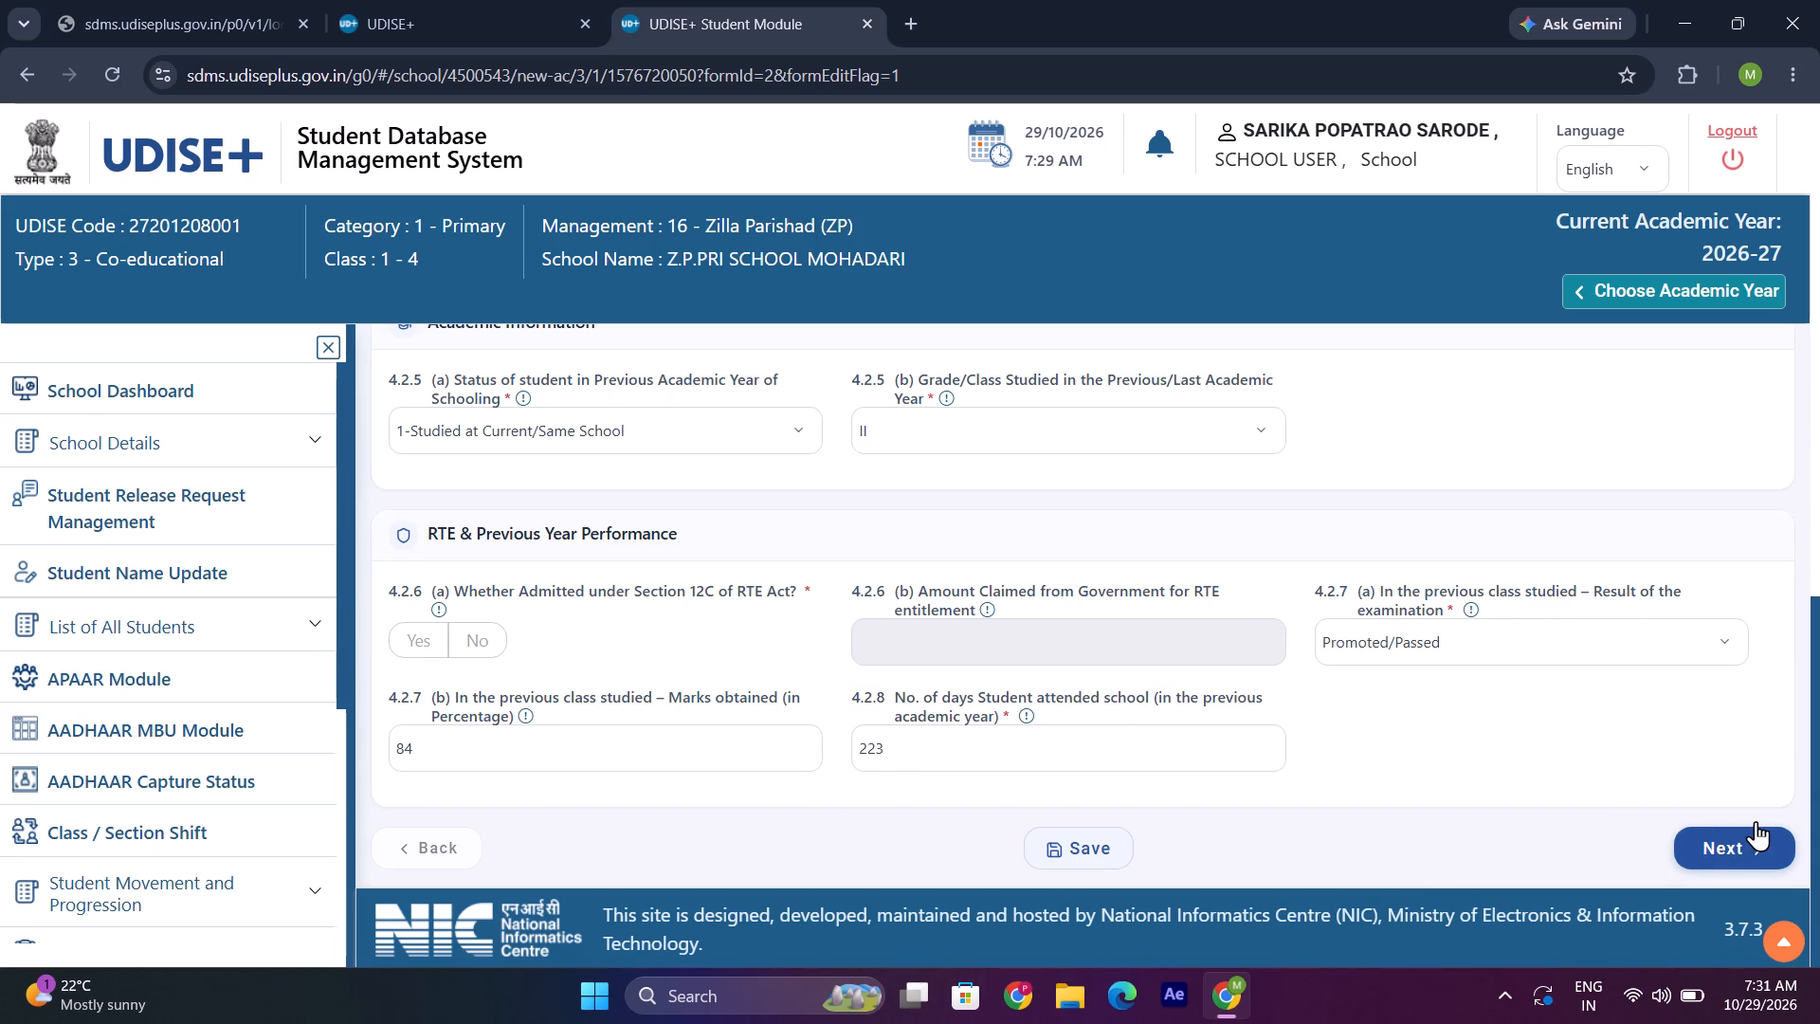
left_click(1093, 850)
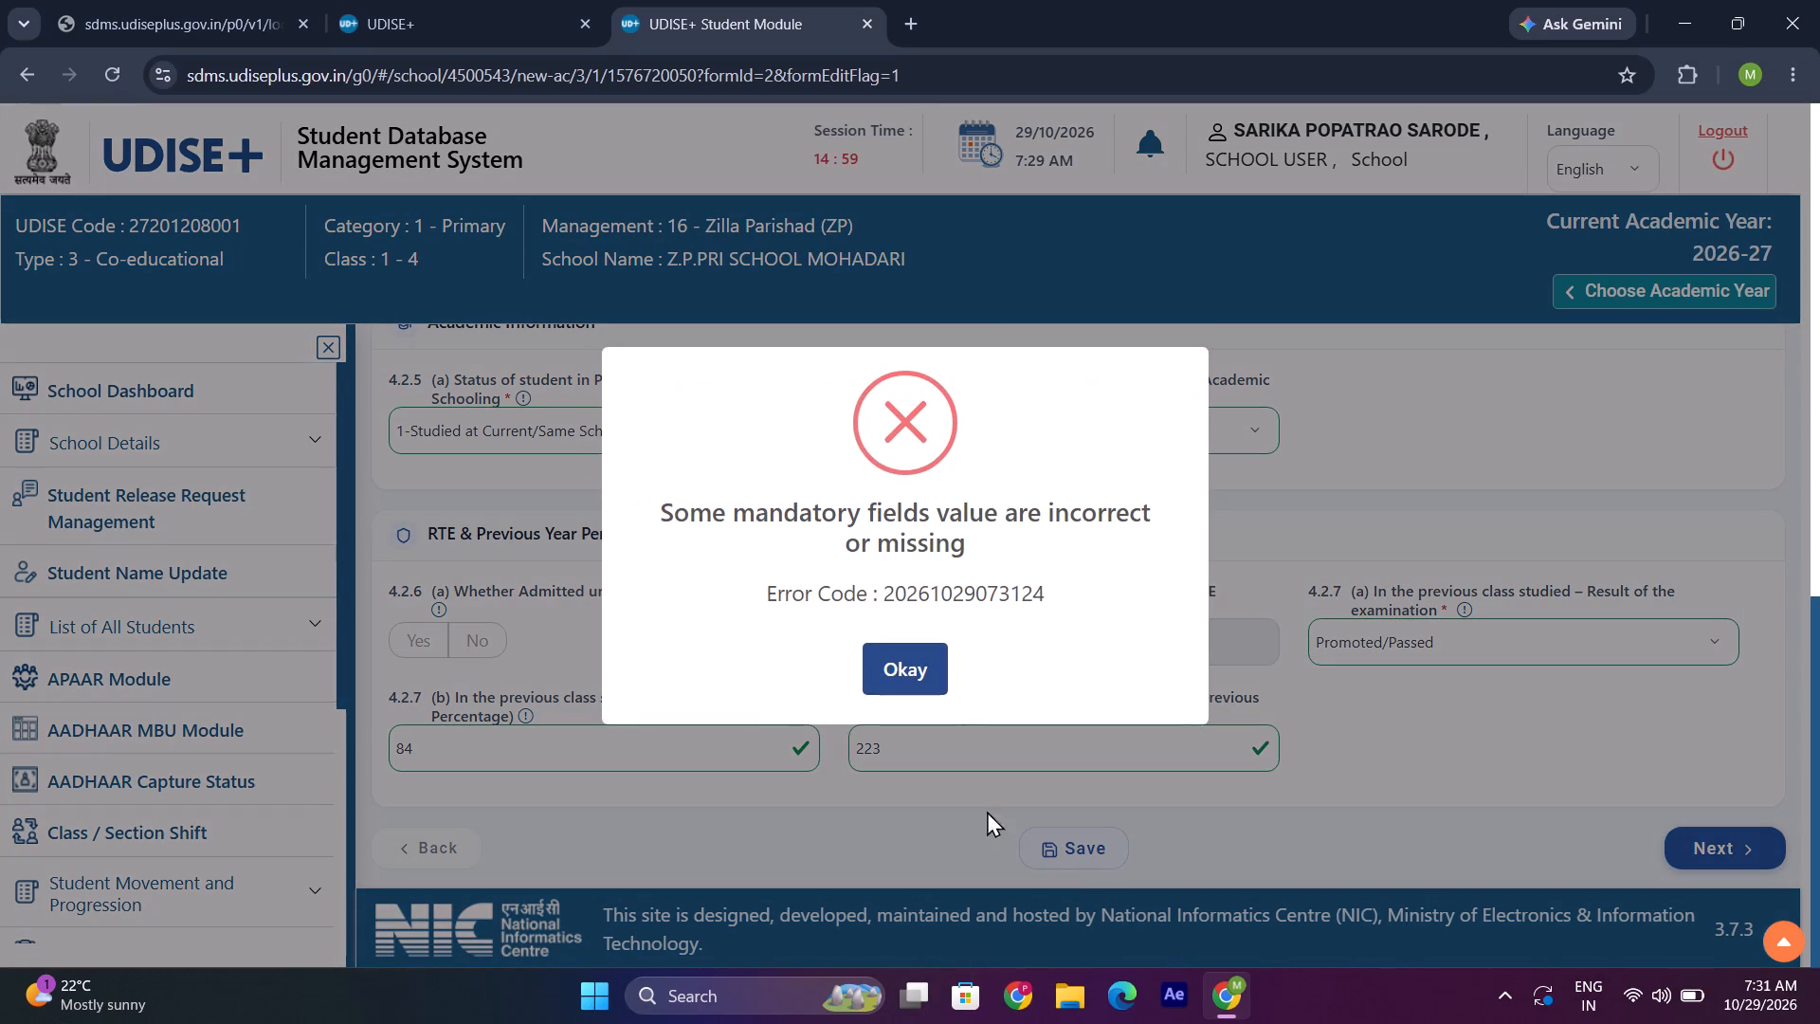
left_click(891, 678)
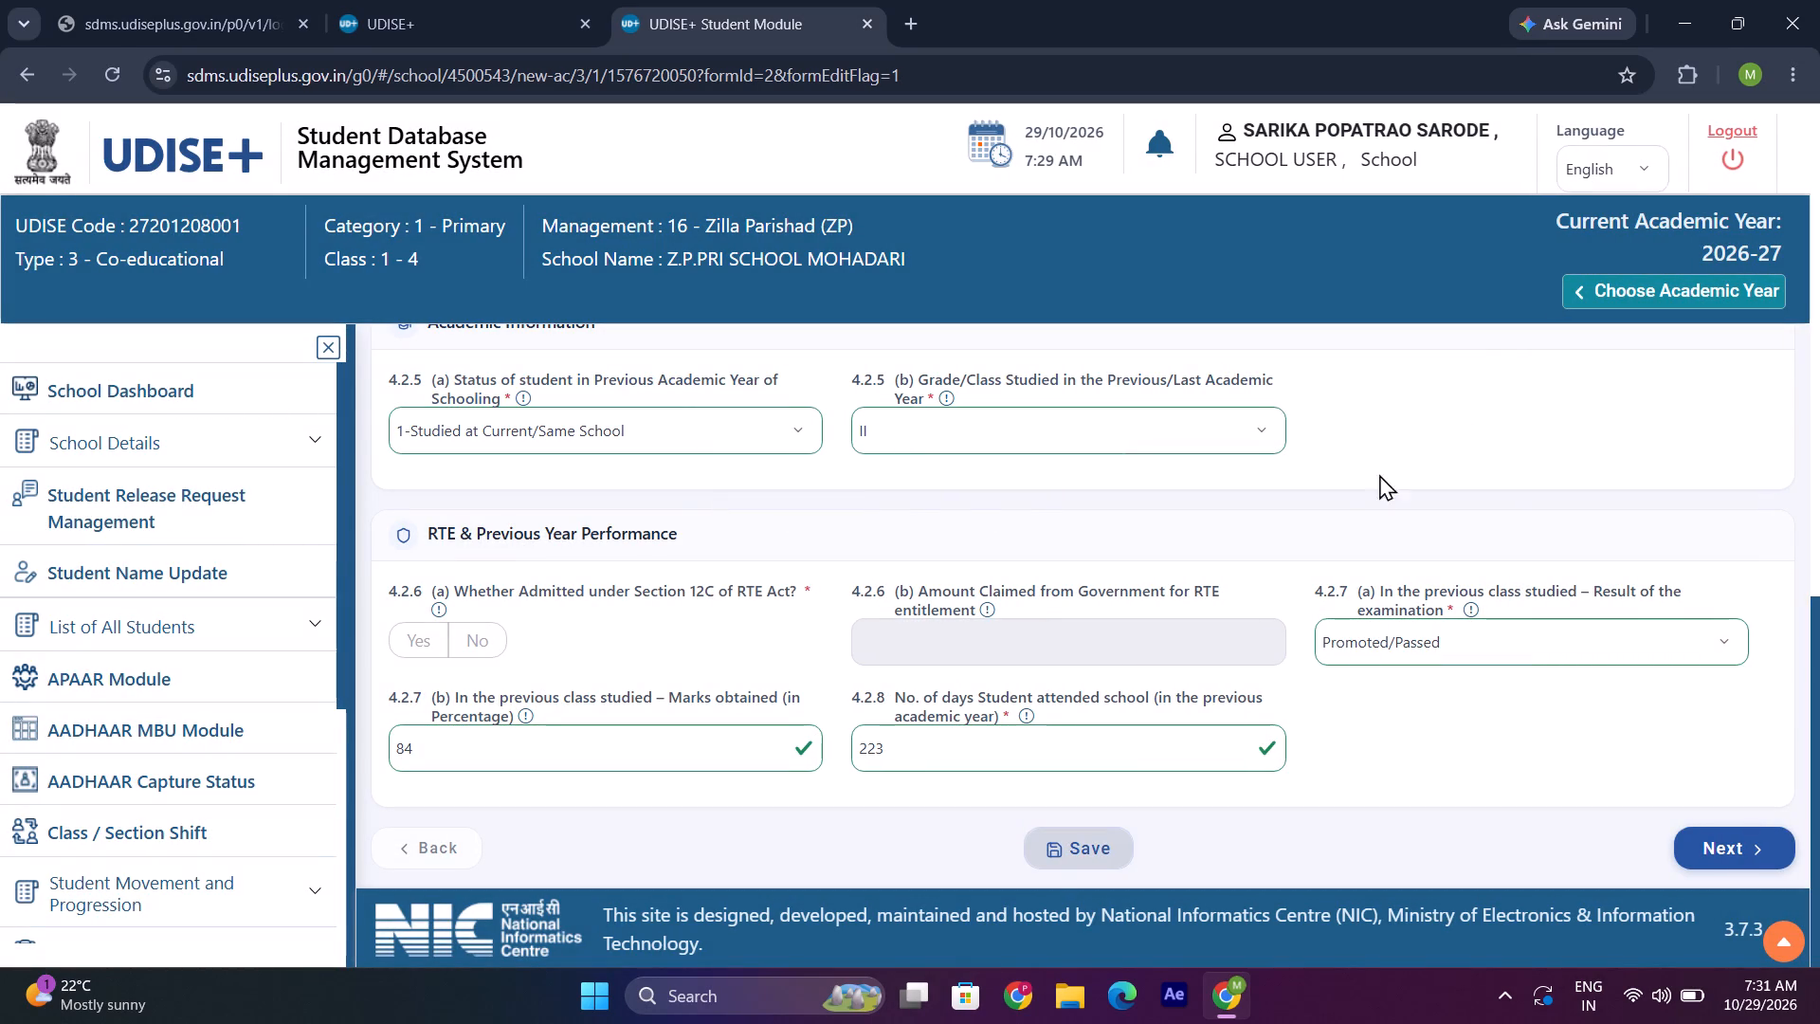
Leave the student's Enrolment Profile and return to the Class III student list.
left_click_drag(1369, 478, 1410, 441)
key("Up")
key("Up")
key("Up")
key("Up")
key("Up")
key("Up")
key("Up")
key("Up")
key("Up")
key("Up")
key("Up")
key("Up")
key("Up")
key("Up")
key("Up")
key("Up")
key("Up")
key("Up")
key("Up")
key("Up")
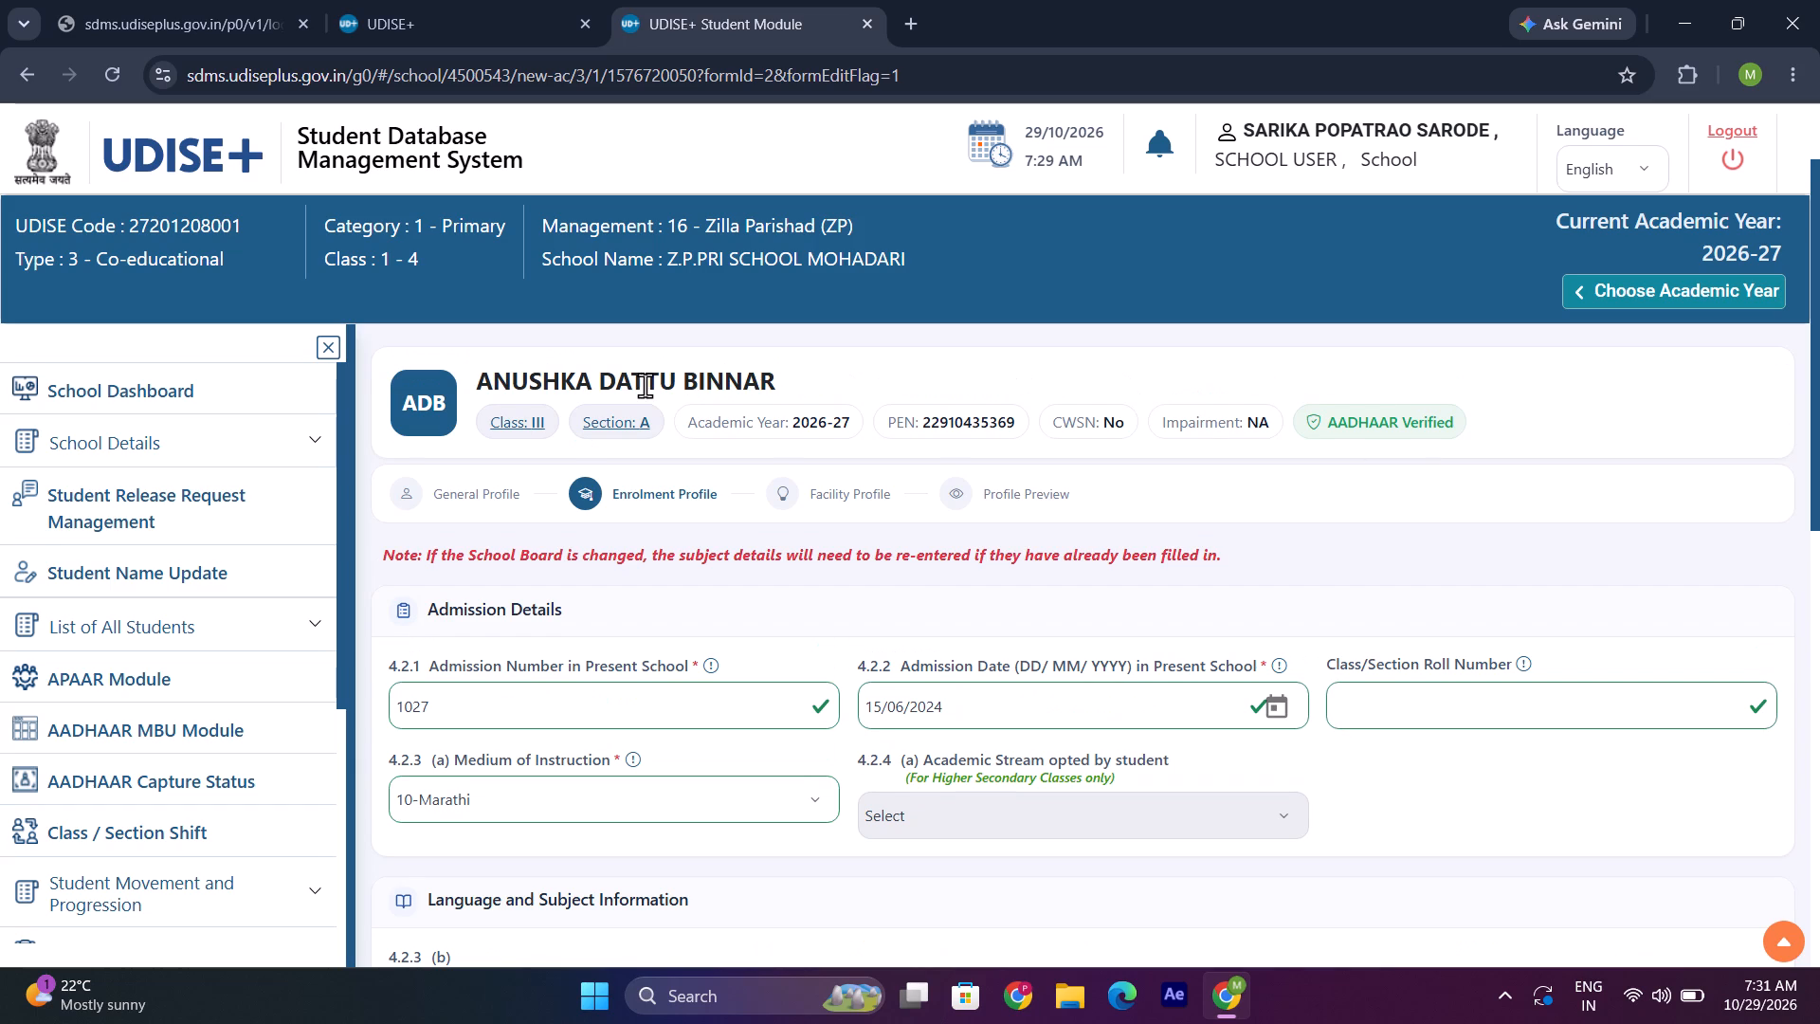
left_click(540, 430)
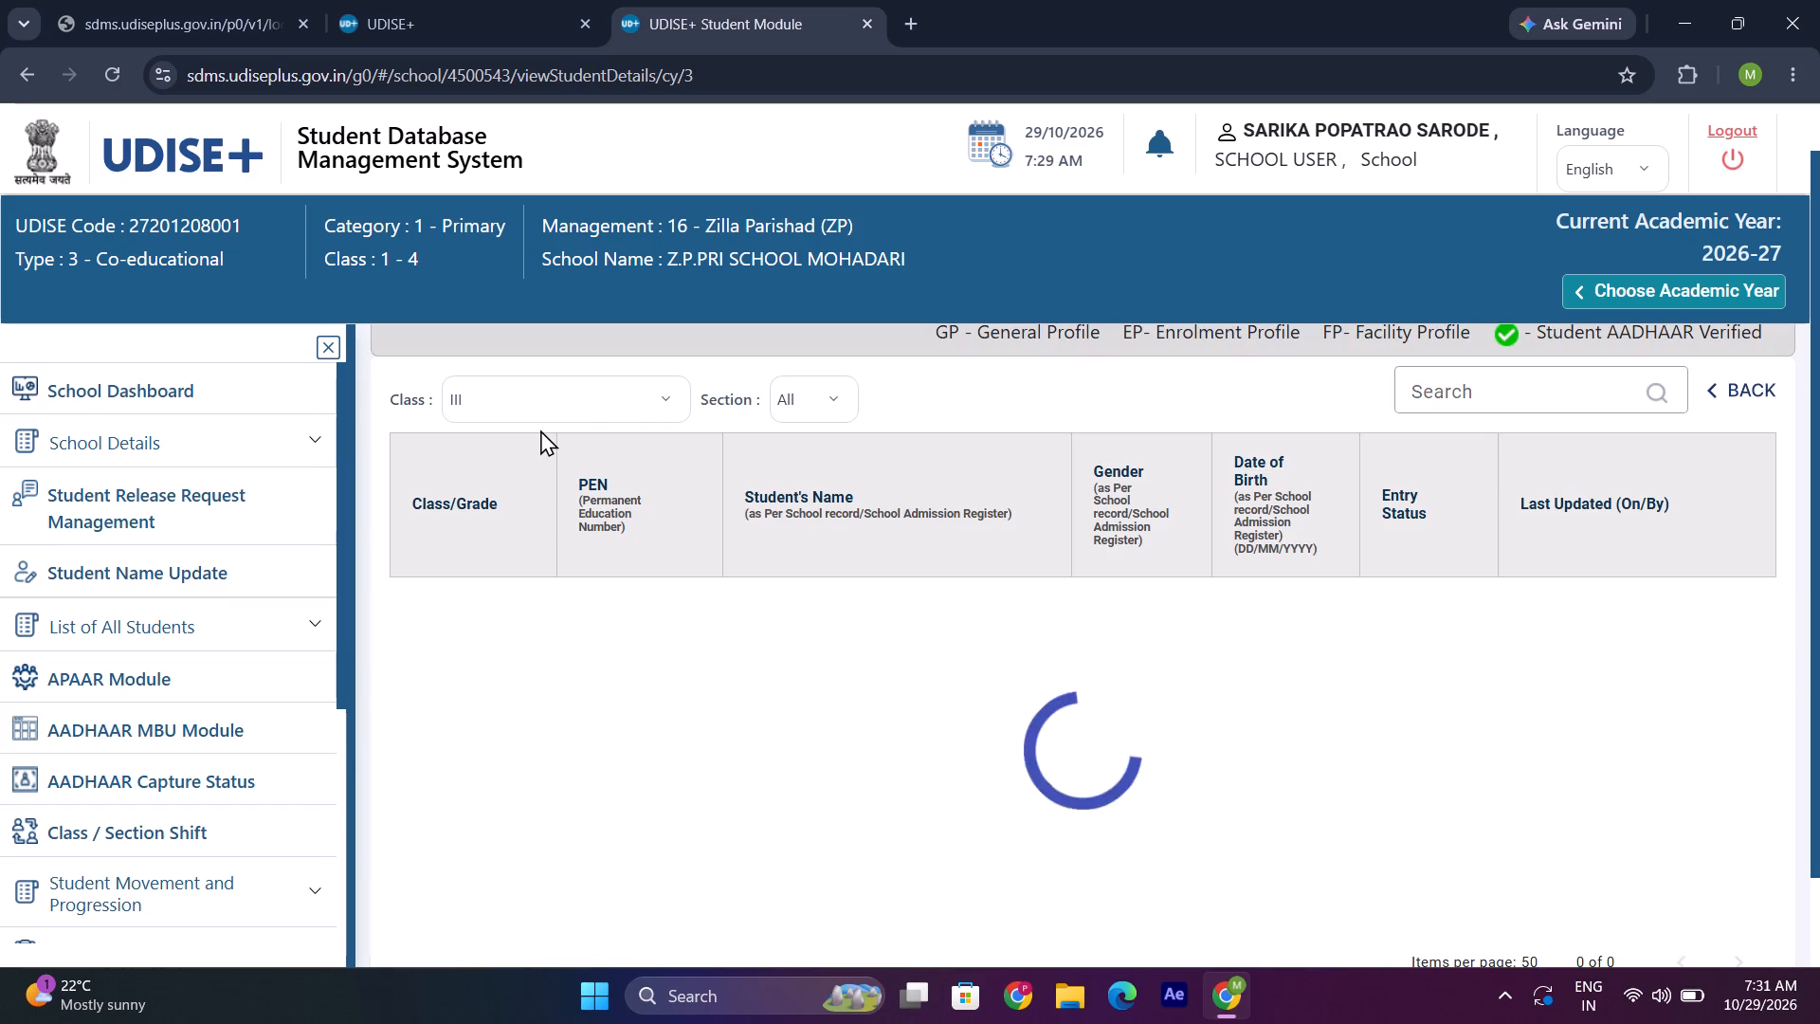
Switch the enrolment list to Class IV, sort it by last update and examine its students' entry status and profile markers.
left_click(664, 405)
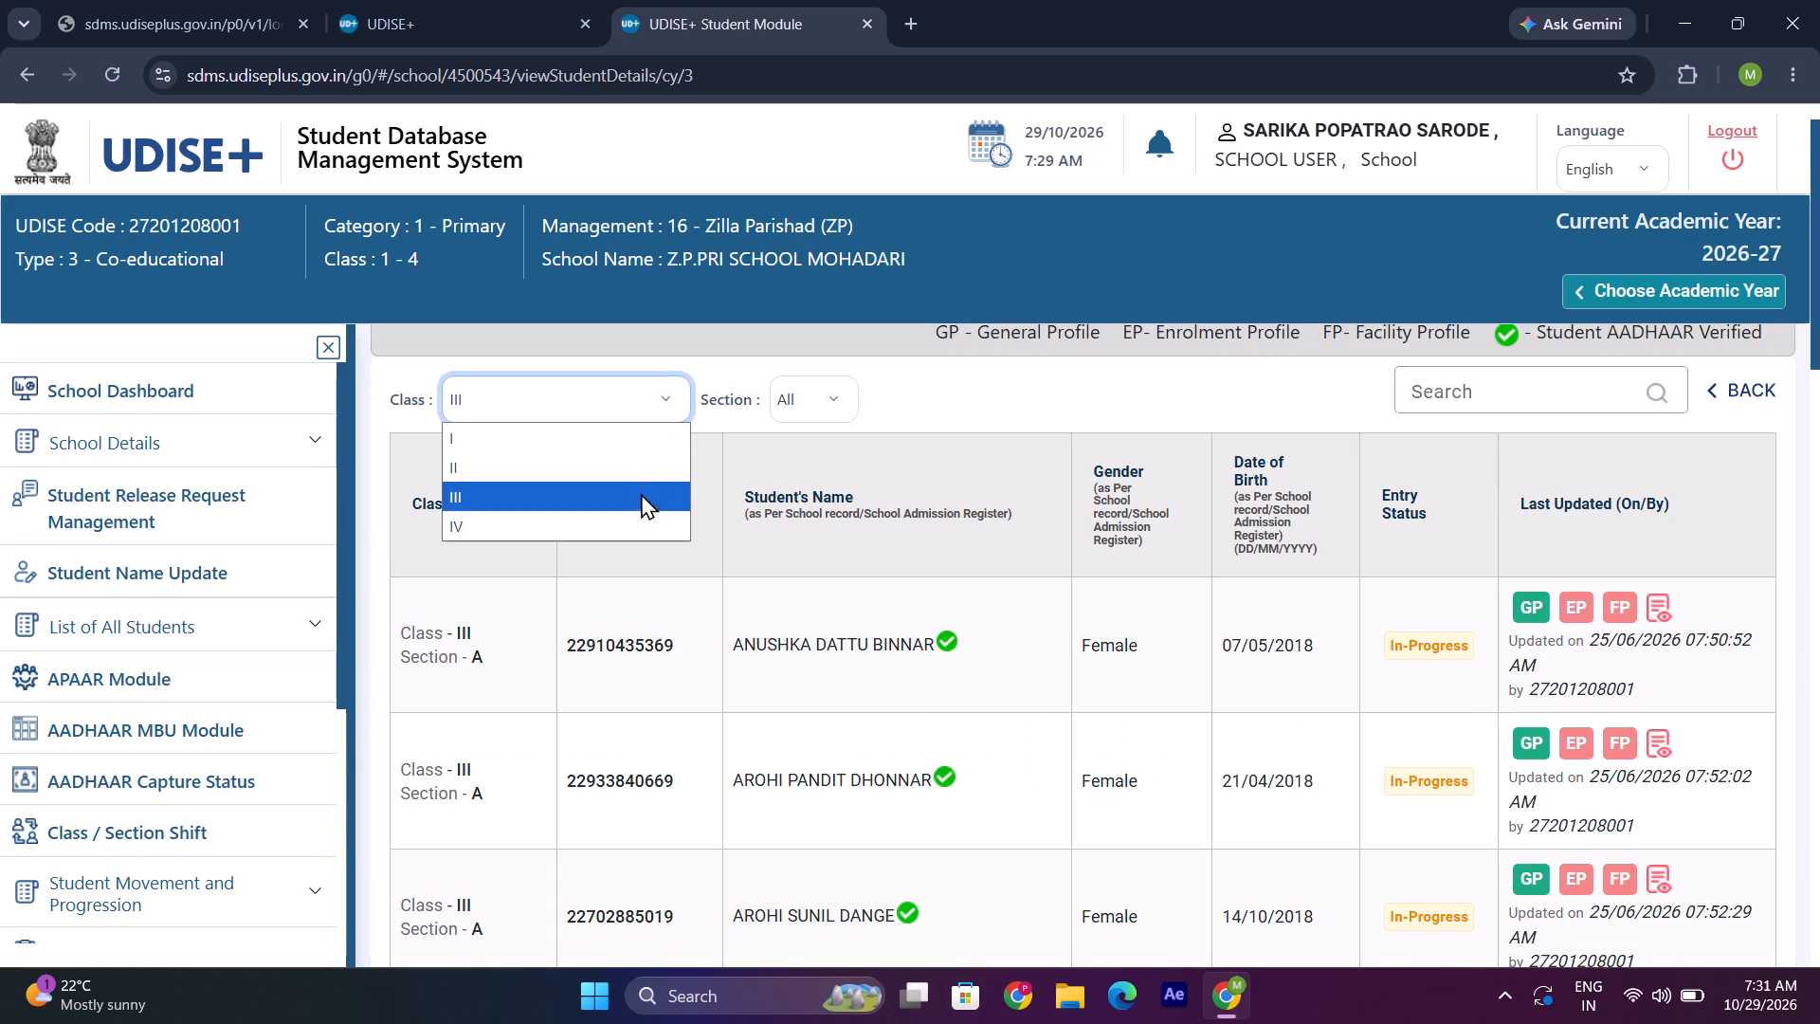
left_click(636, 534)
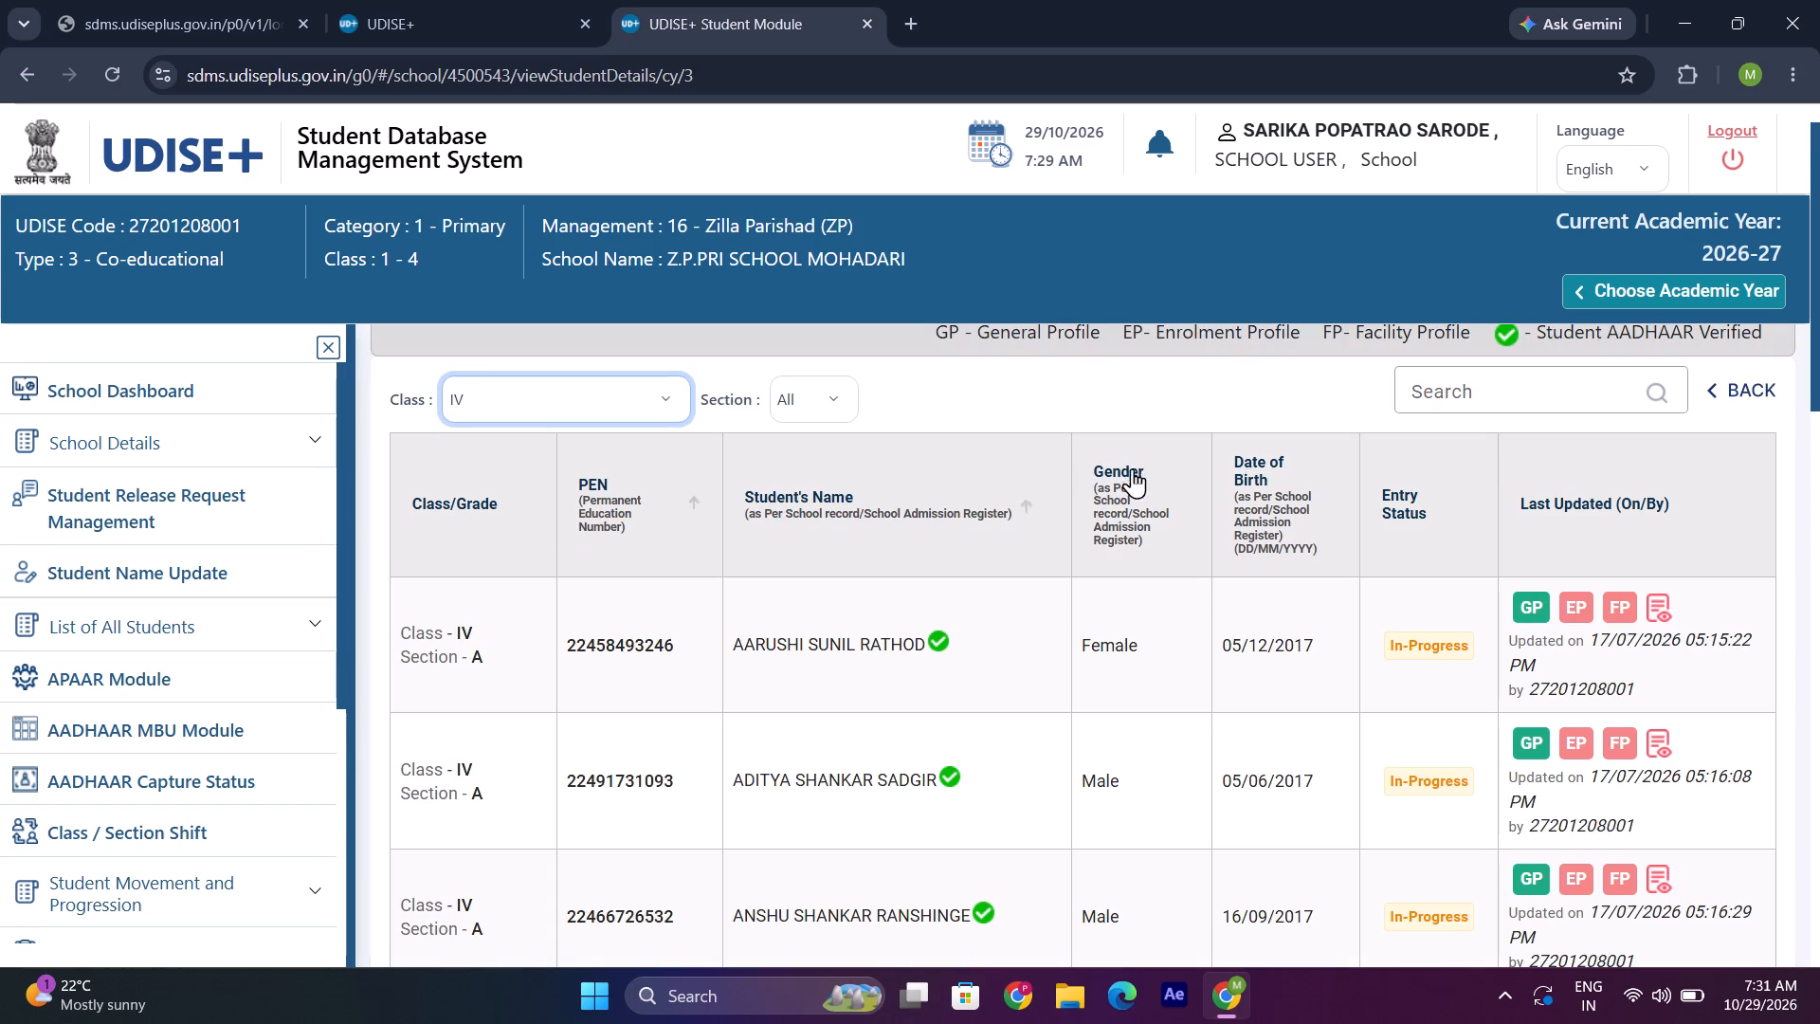
left_click(1750, 519)
key("Down")
key("Down")
key("Down")
key("Down")
key("Down")
key("Down")
key("Down")
key("Down")
key("Down")
key("Down")
key("Down")
key("Down")
key("Down")
key("Down")
key("Down")
key("Down")
key("Down")
key("Down")
key("Down")
key("Down")
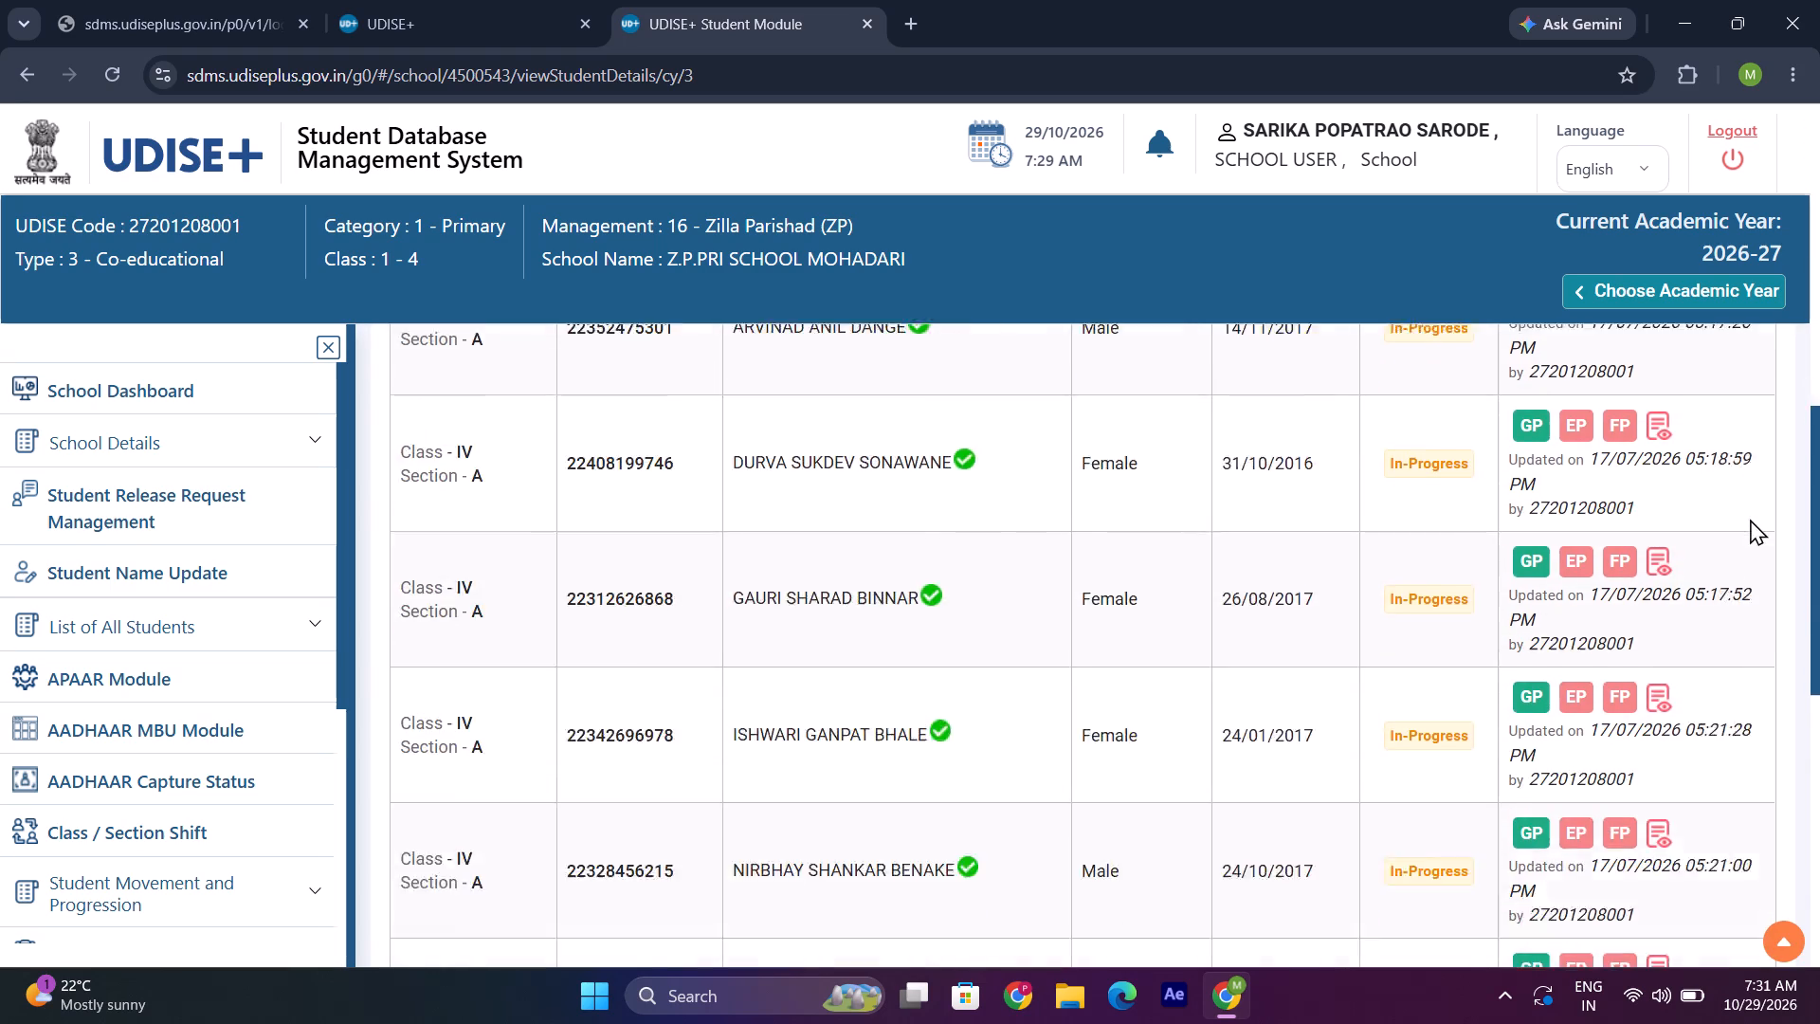
key("Up")
key("Up")
key("Up")
key("Up")
key("Up")
key("Up")
key("Up")
key("Up")
key("Up")
key("Up")
key("Up")
key("Up")
key("Up")
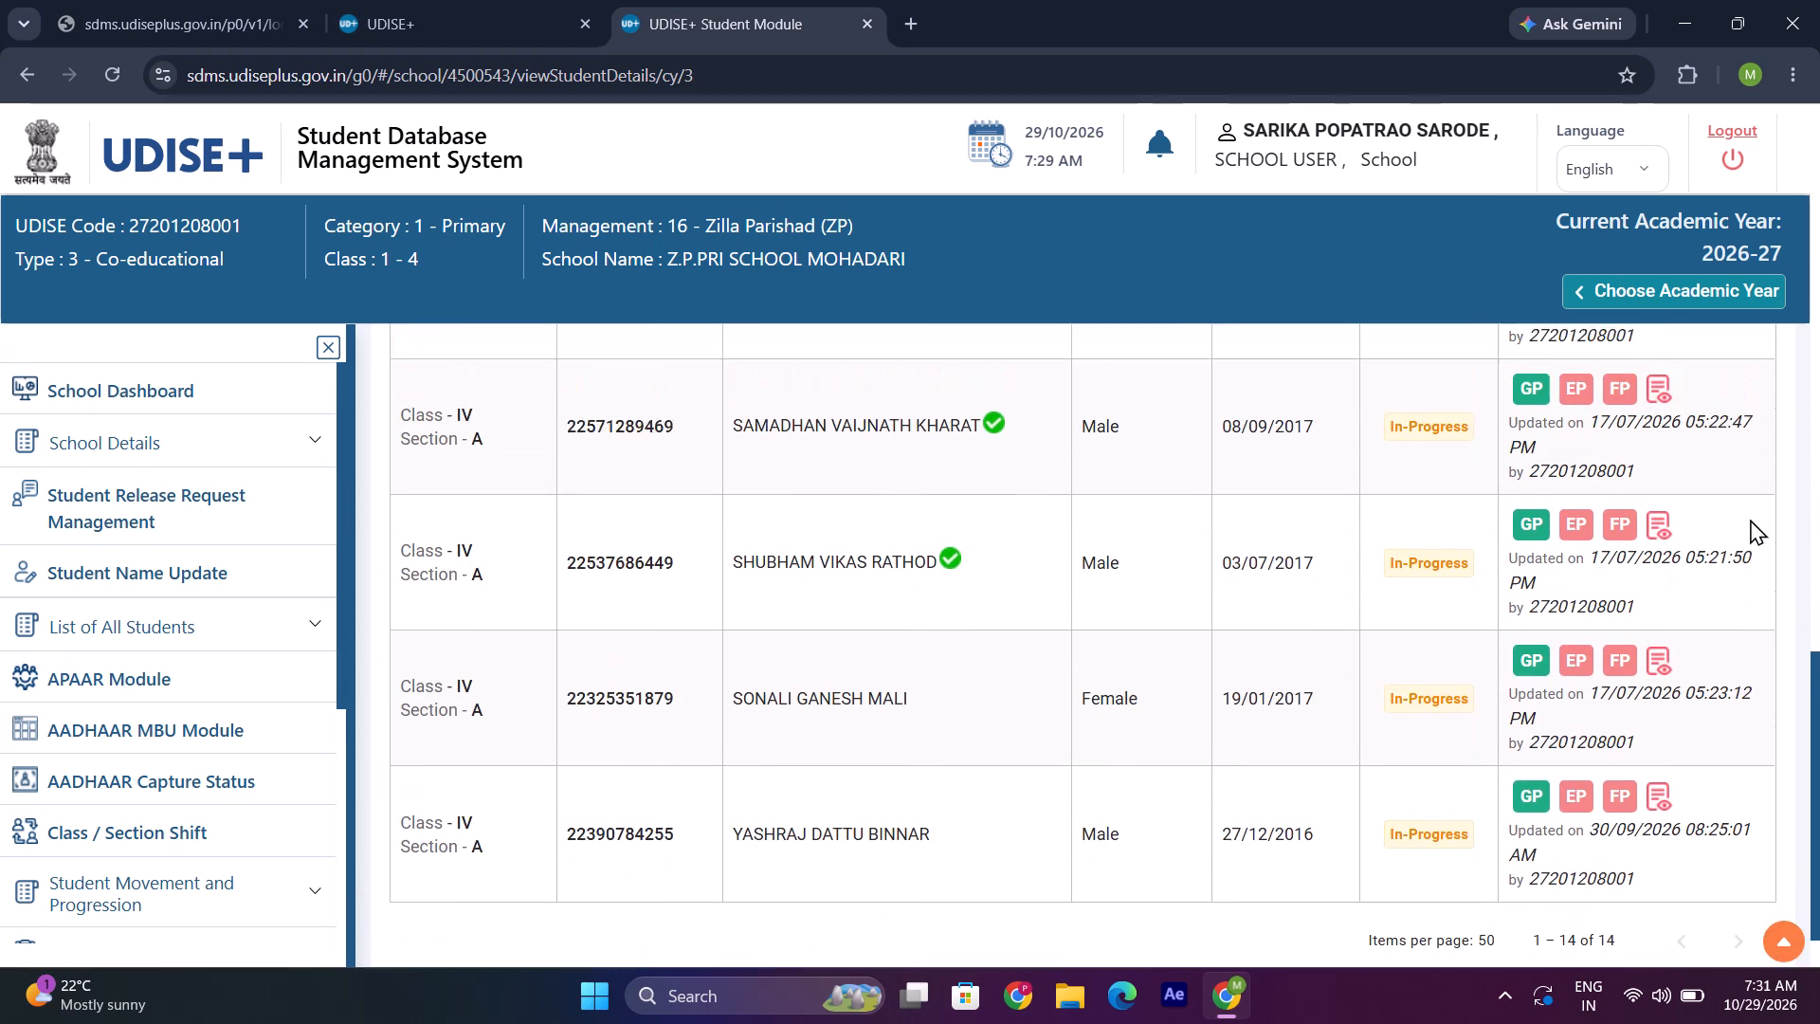
key("Up")
key("Up")
key("Up")
key("Up")
key("Up")
key("Up")
key("Up")
key("Up")
key("Up")
key("Up")
key("Up")
key("Up")
key("Up")
key("Up")
key("Up")
key("Up")
key("Up")
key("Up")
key("Up")
key("Up")
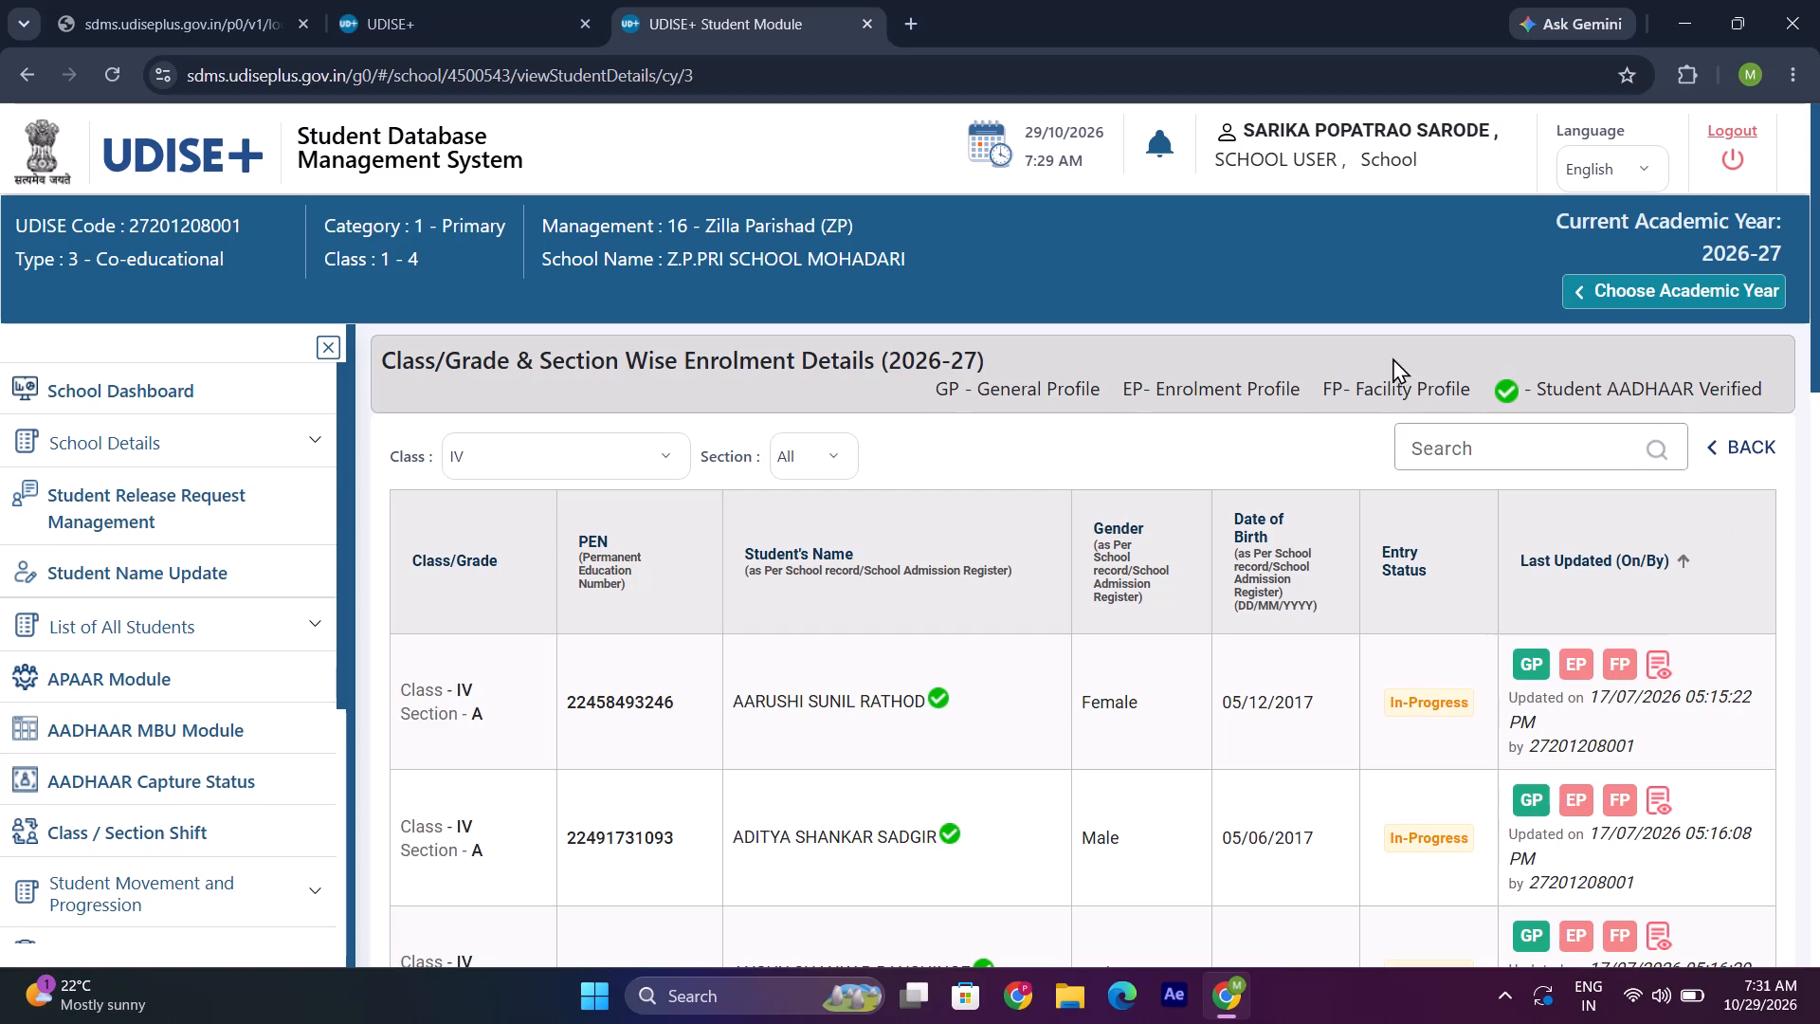
Log out of the Student Module and close the browser window.
left_click(1736, 156)
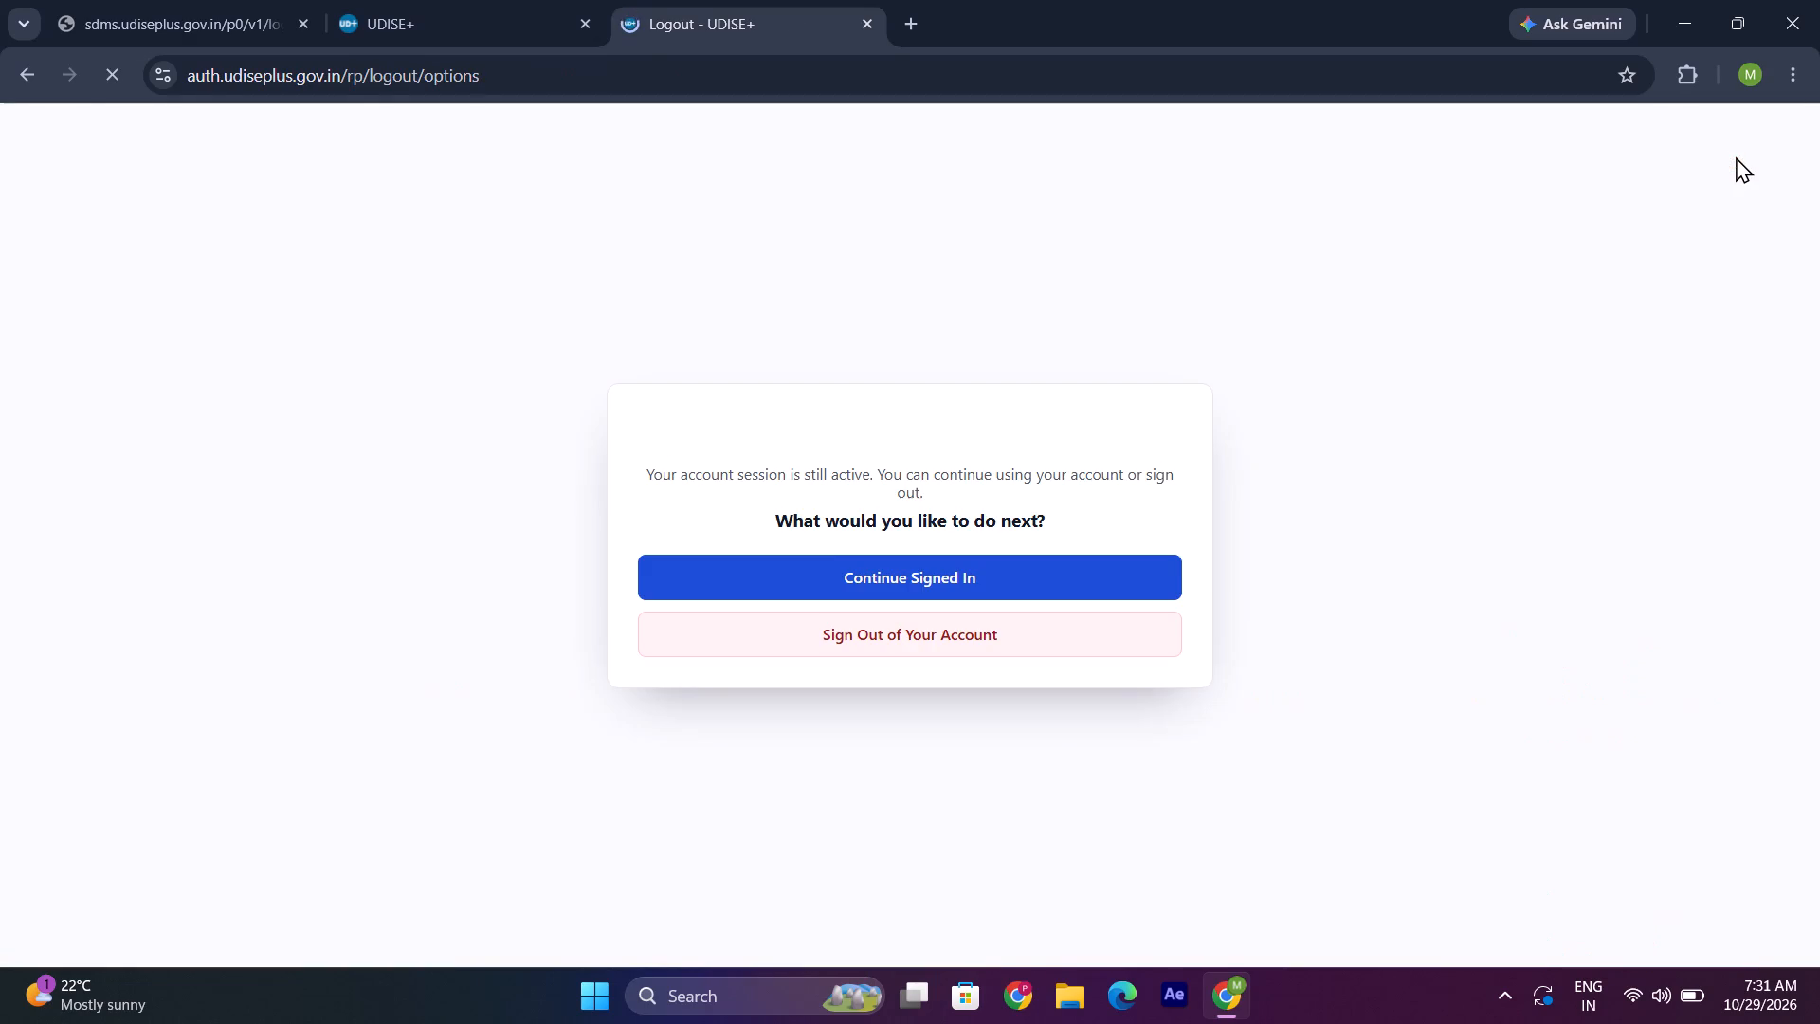
left_click(1788, 27)
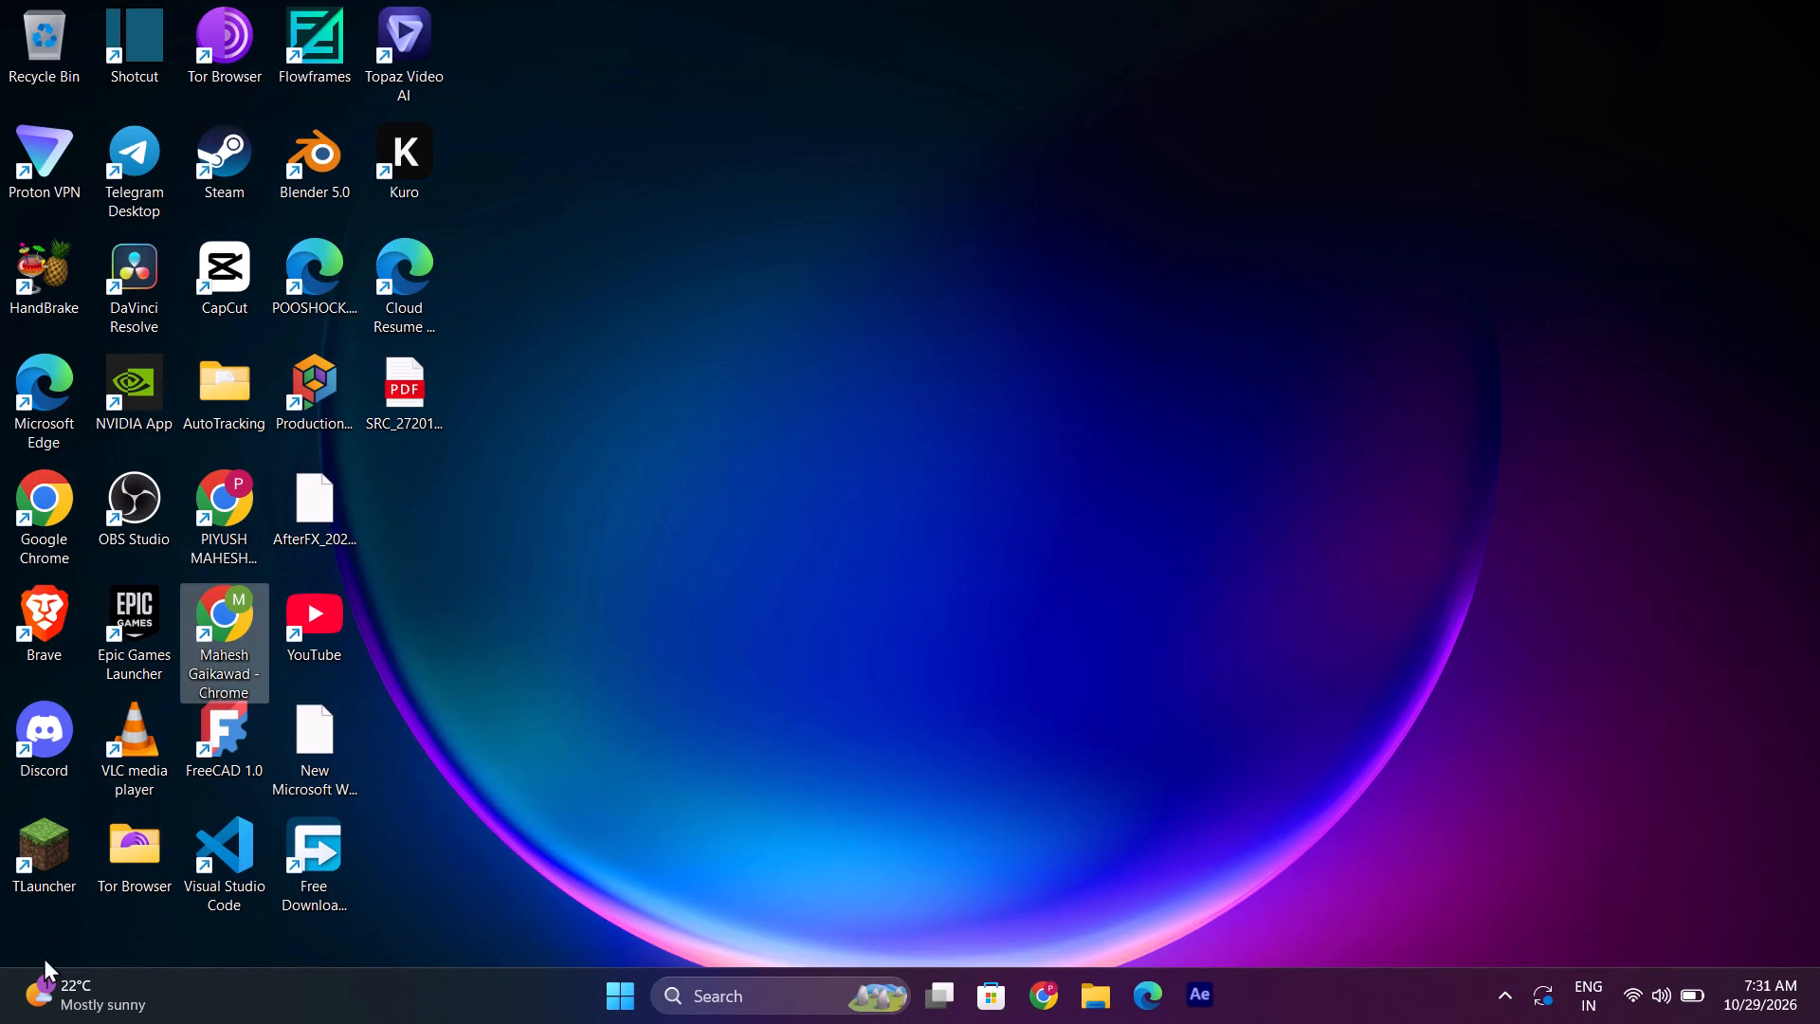
Shut down the computer.
double_click(634, 998)
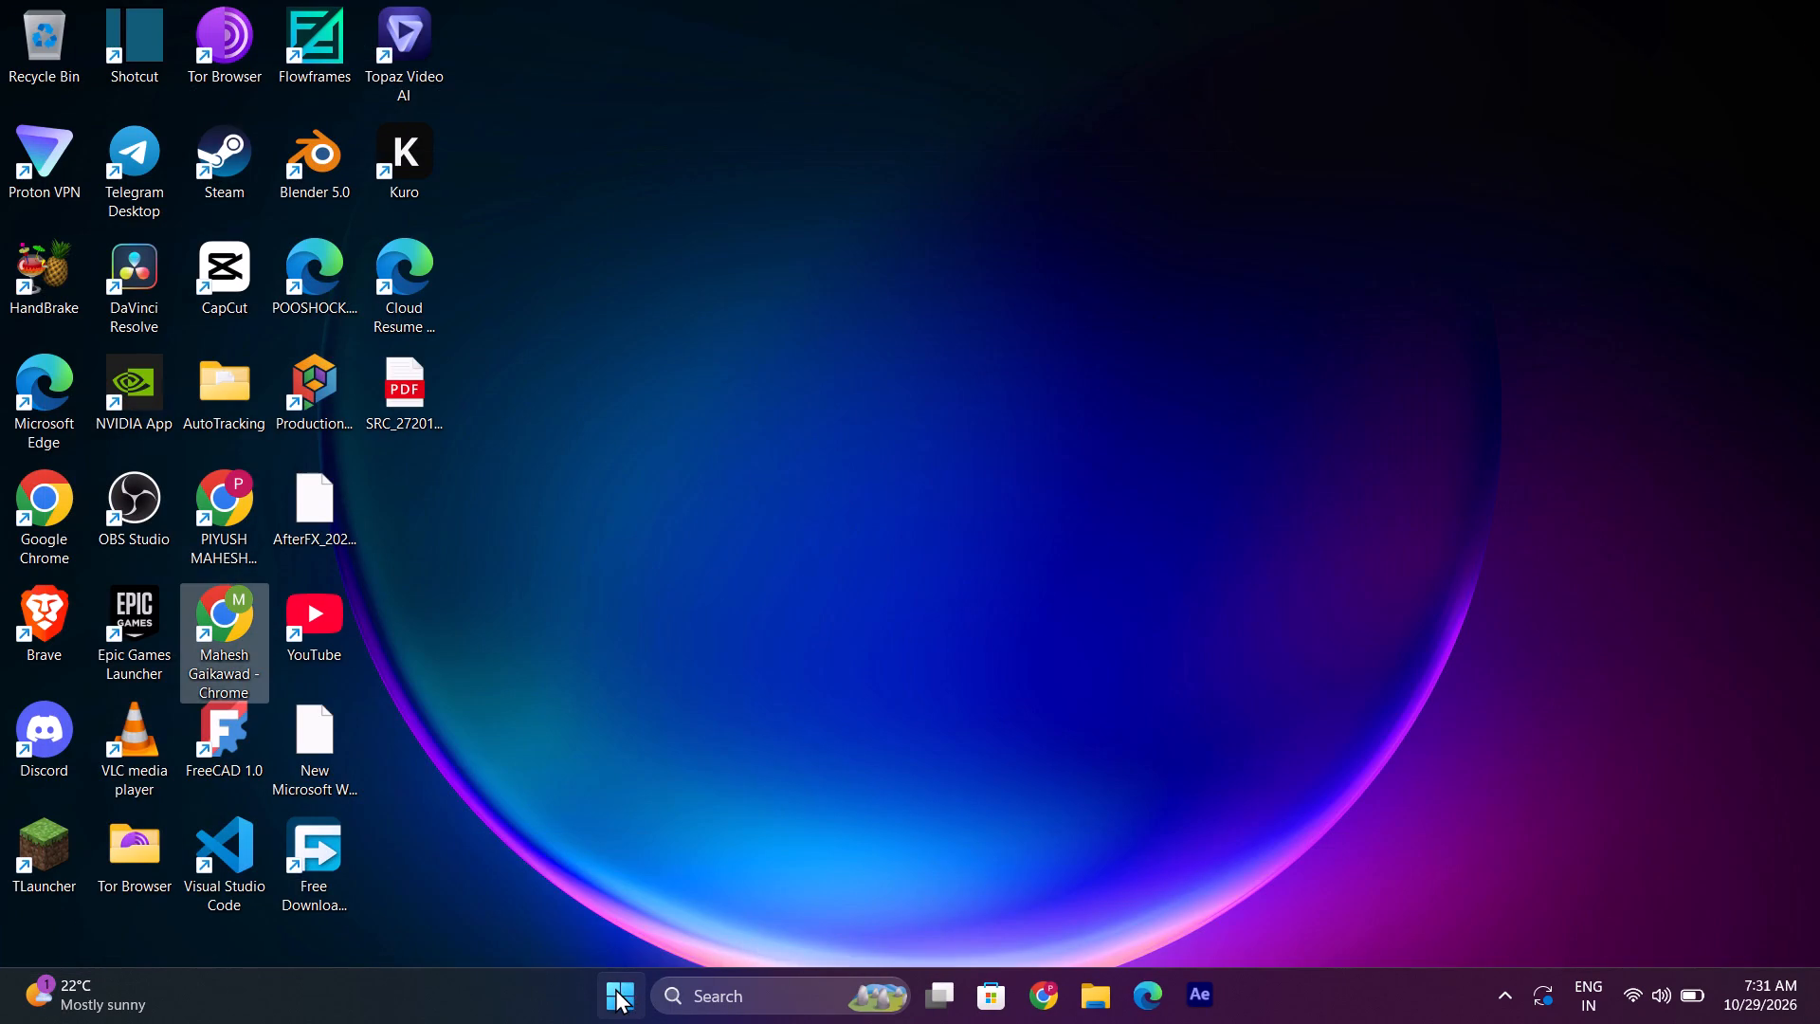
left_click(613, 989)
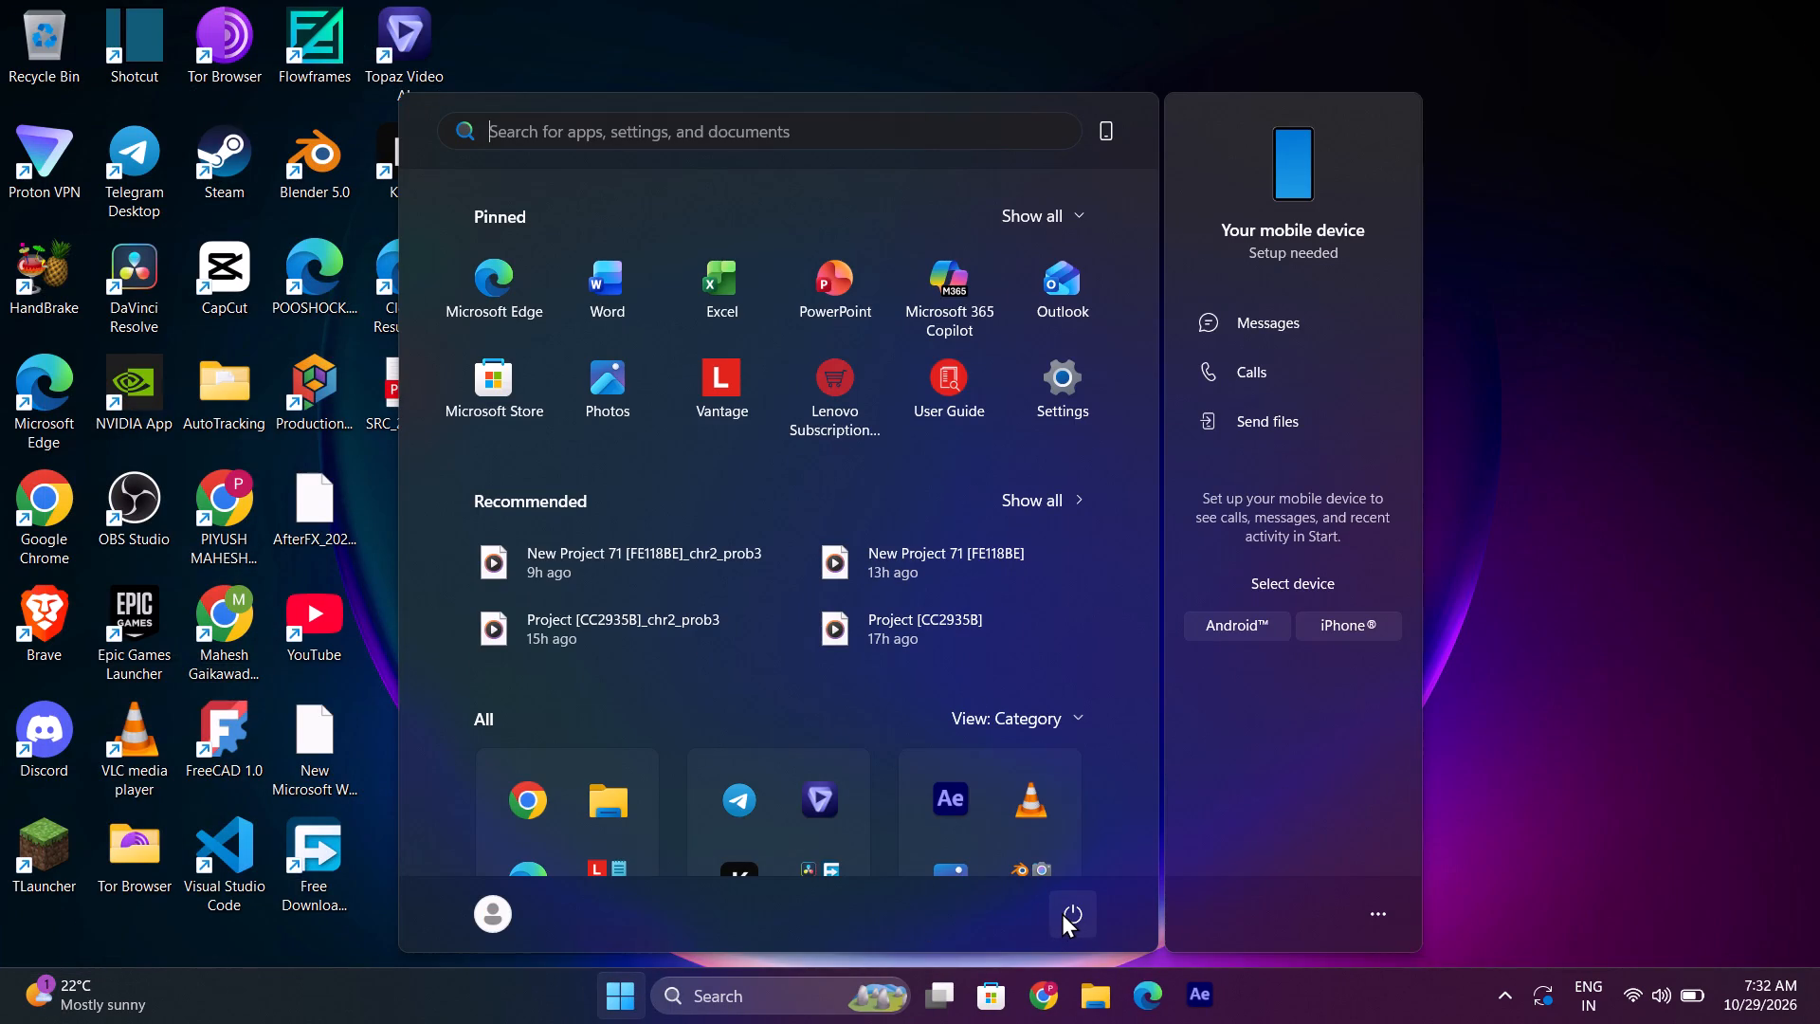
left_click(1062, 910)
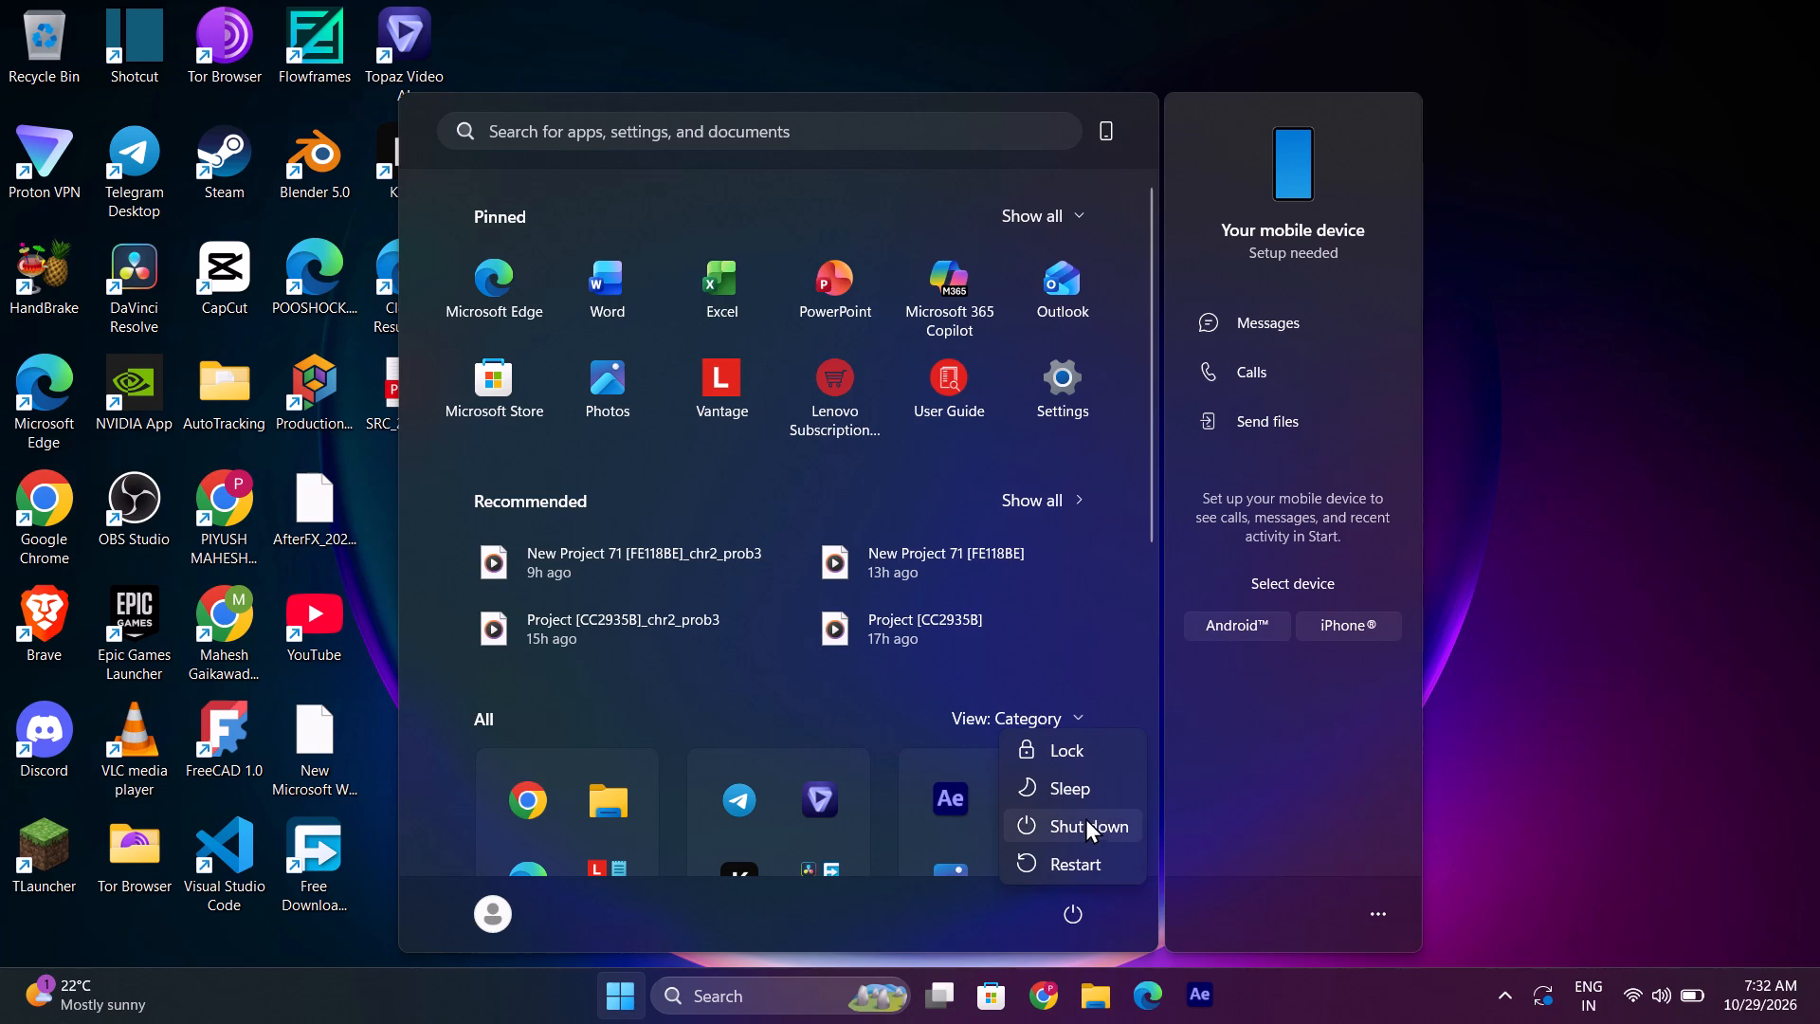
left_click(1085, 823)
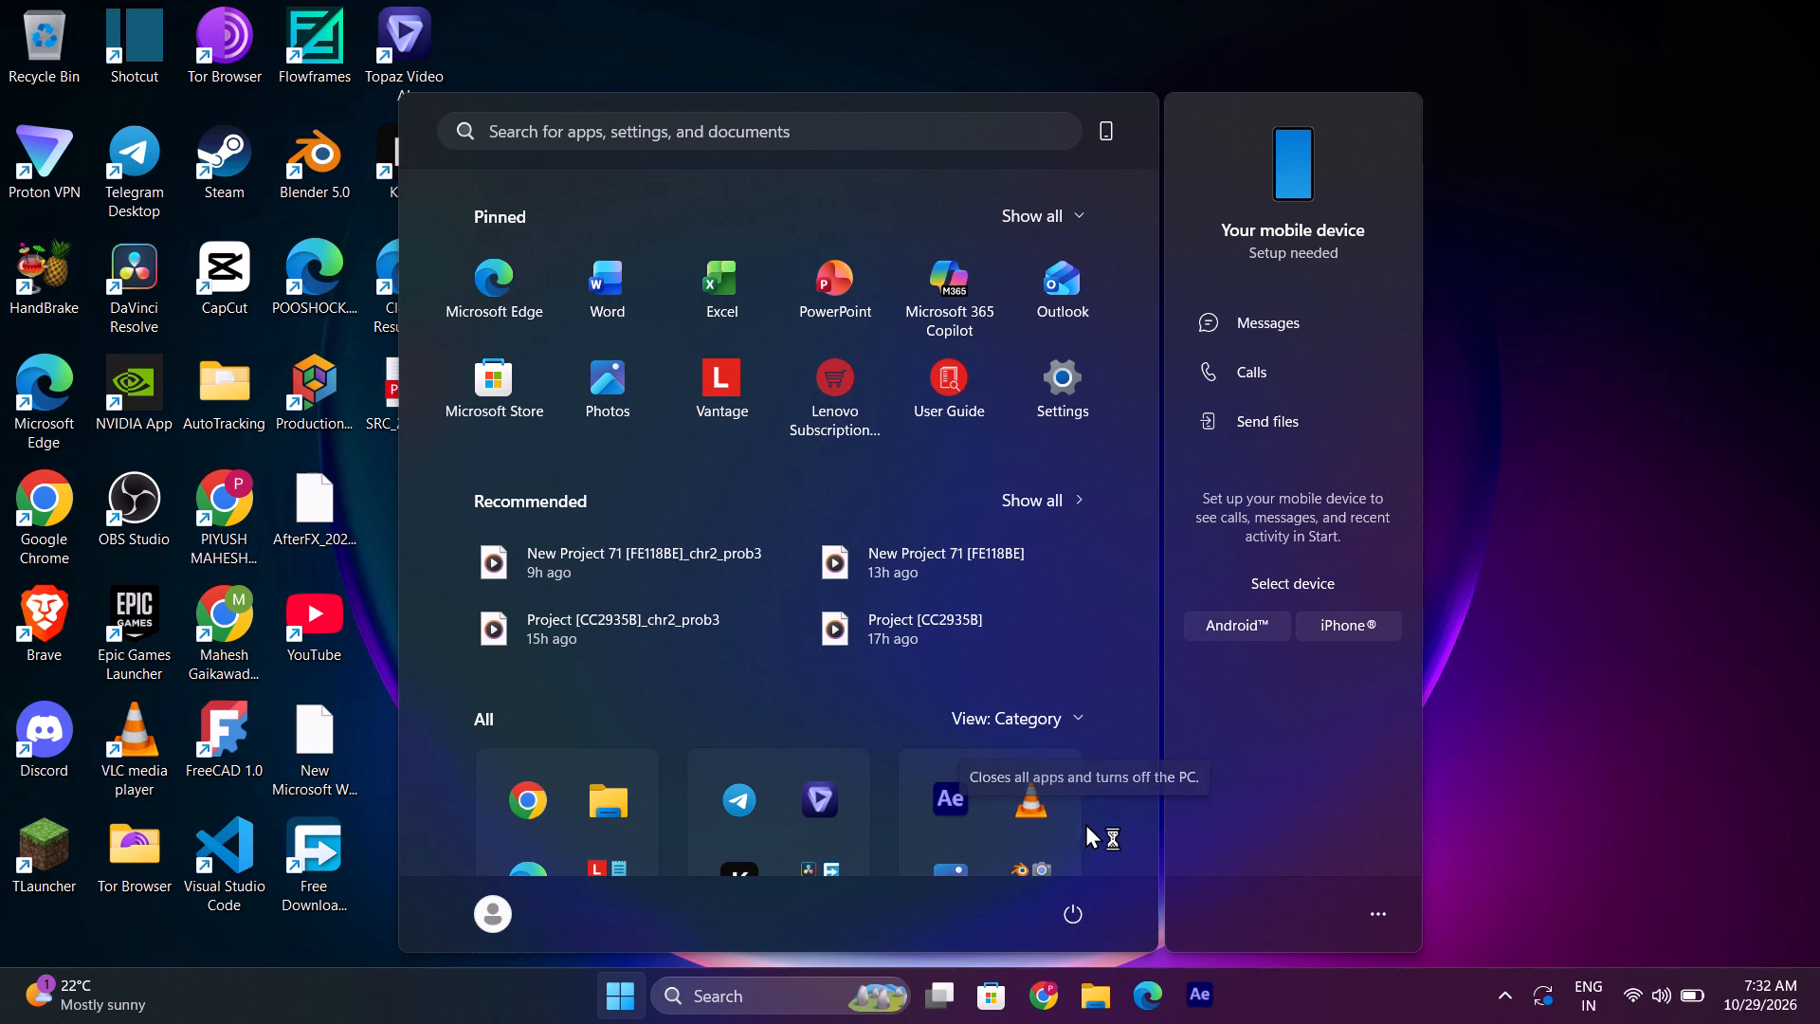